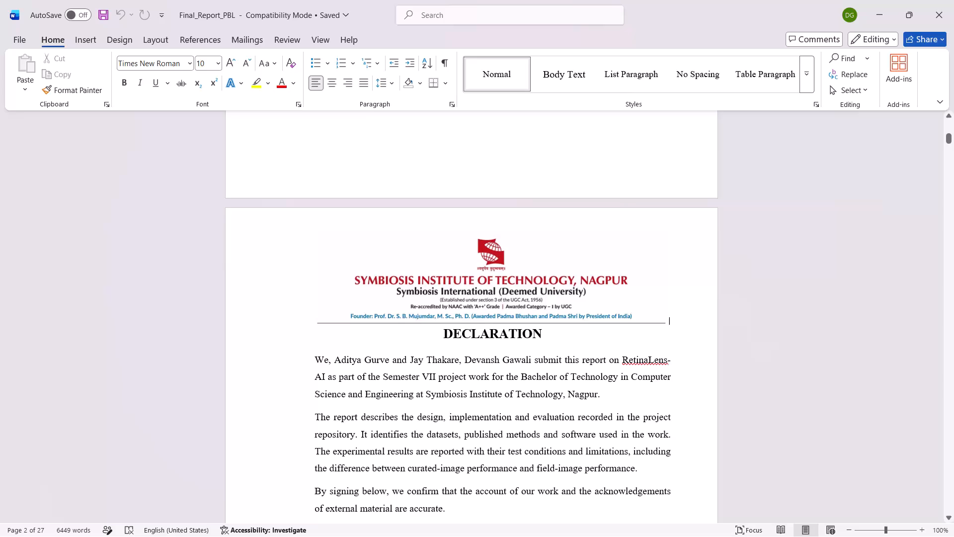
Select the Symbiosis Institute of Technology letterhead picture above the DECLARATION heading.
click(542, 269)
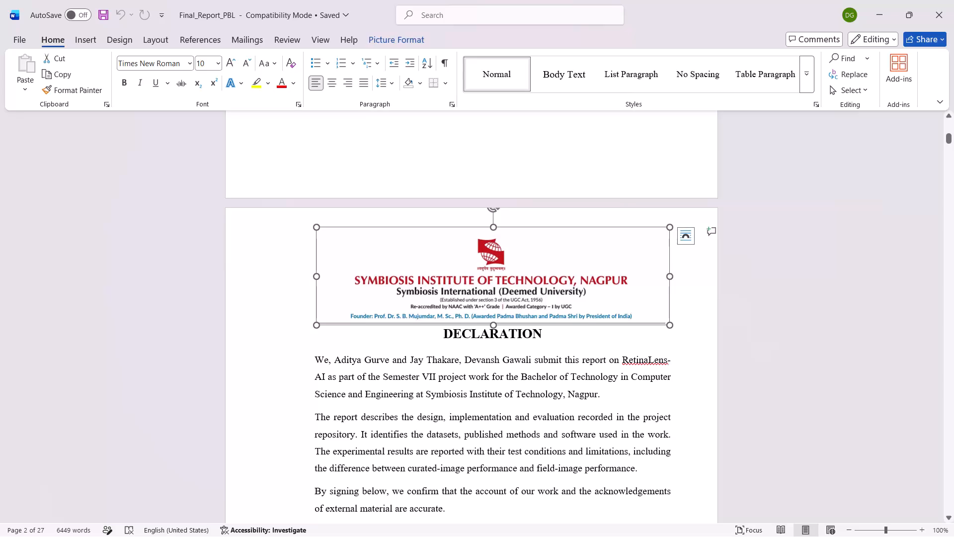
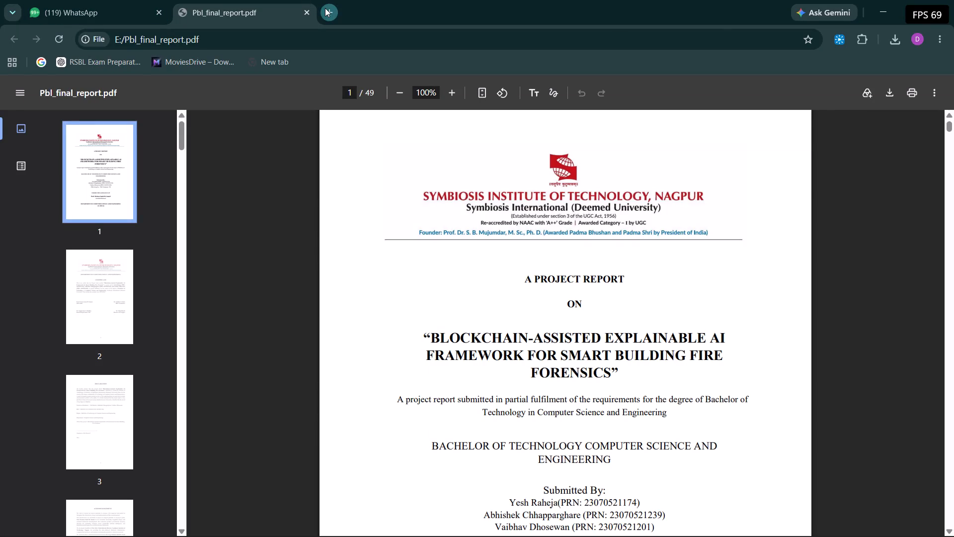
Search the web for "pdf to word" and open the iLovePDF PDF to Word converter.
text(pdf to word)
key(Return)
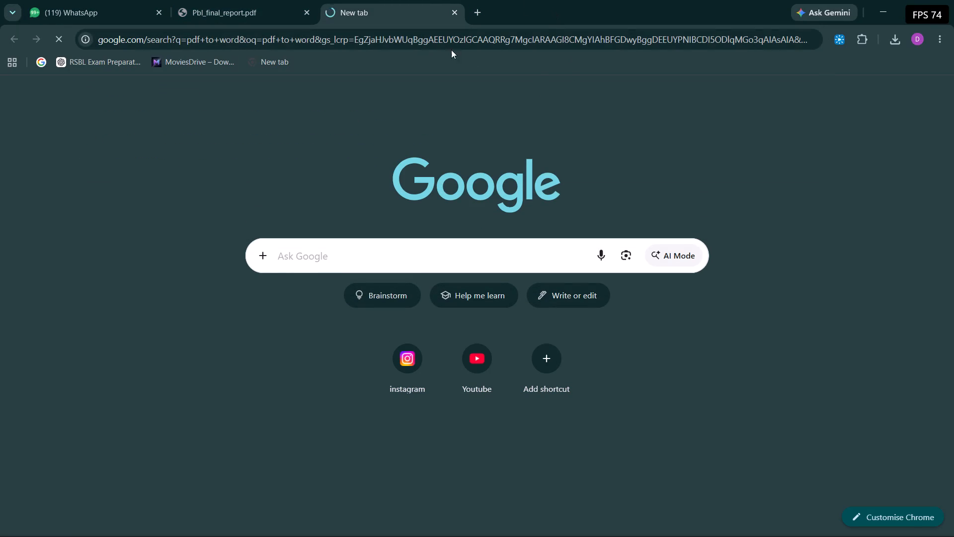
click(242, 177)
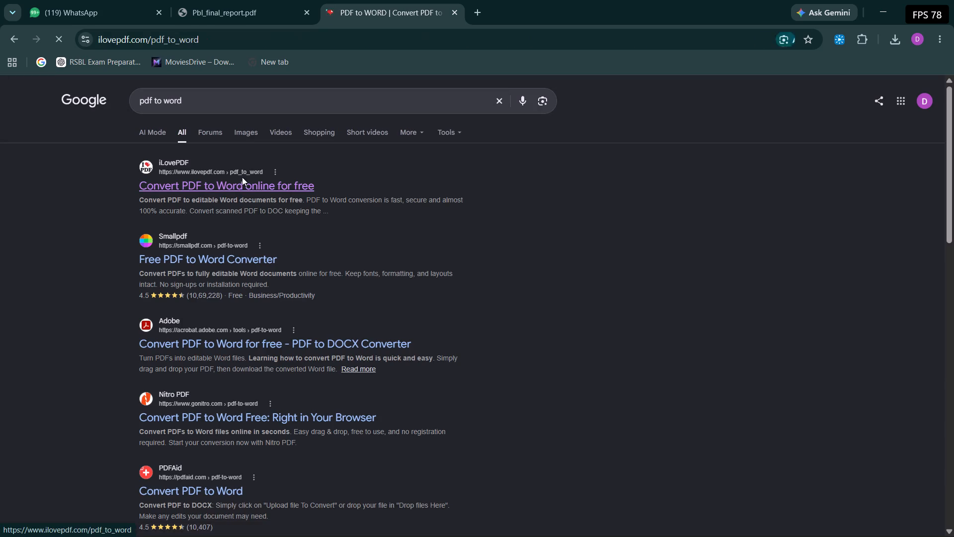
Convert the downloaded Pbl_final_report.pdf to a Word document and download the result.
click(895, 43)
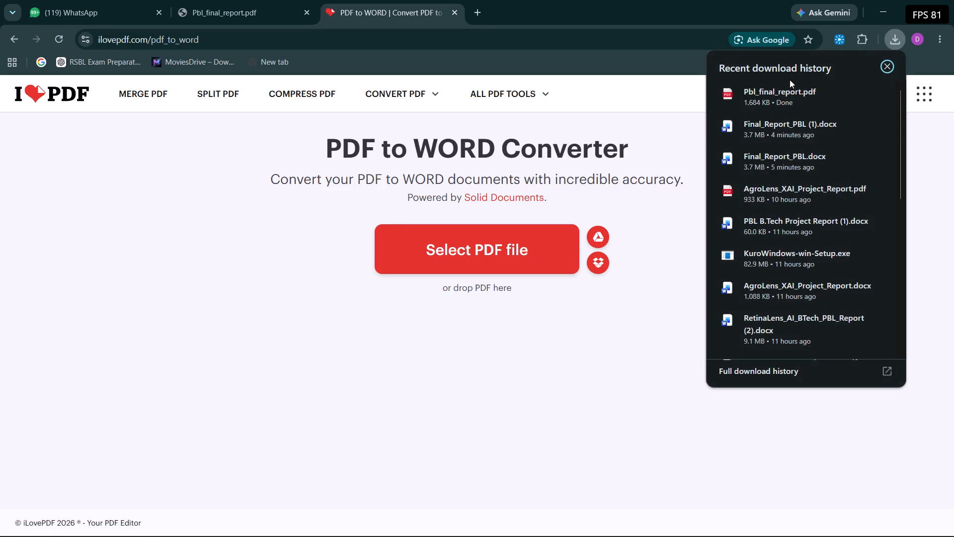
drag(777, 88, 468, 243)
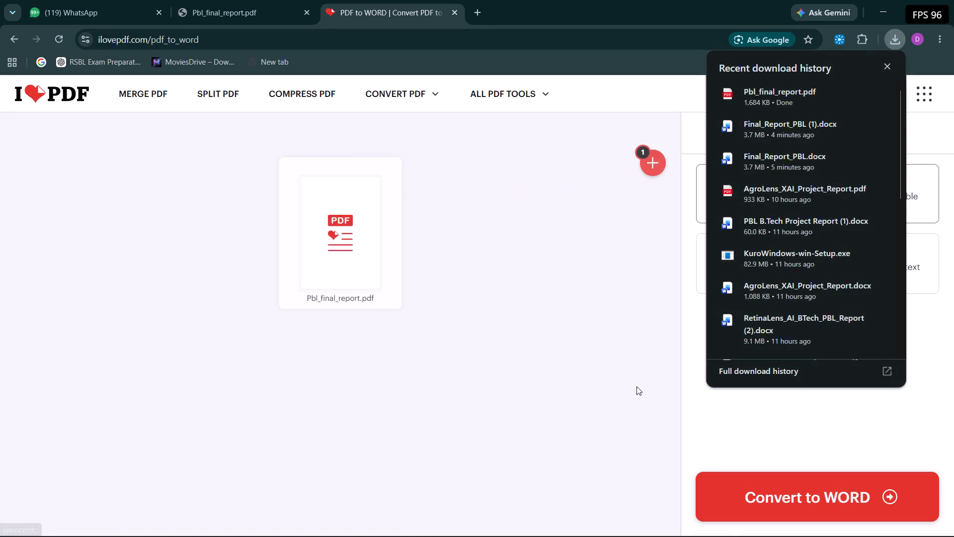
click(756, 507)
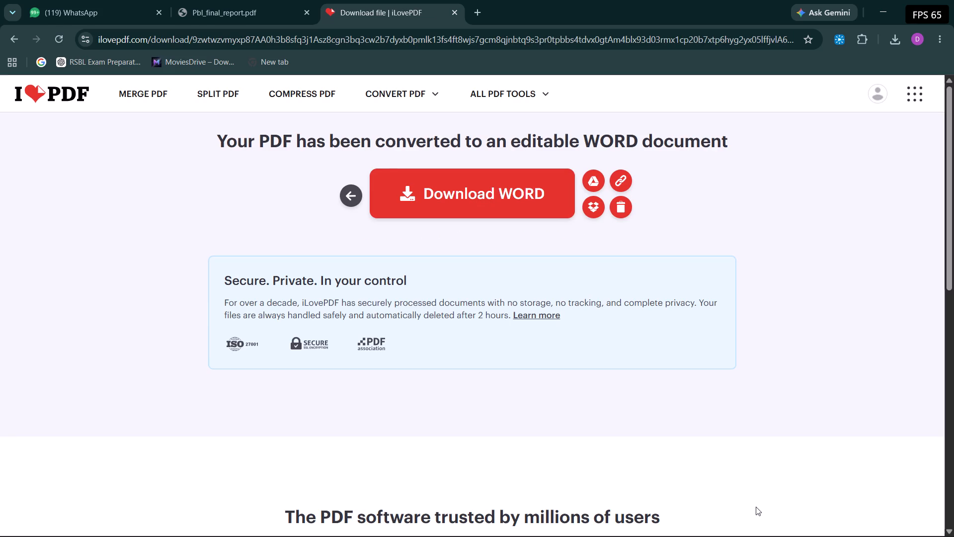
click(397, 185)
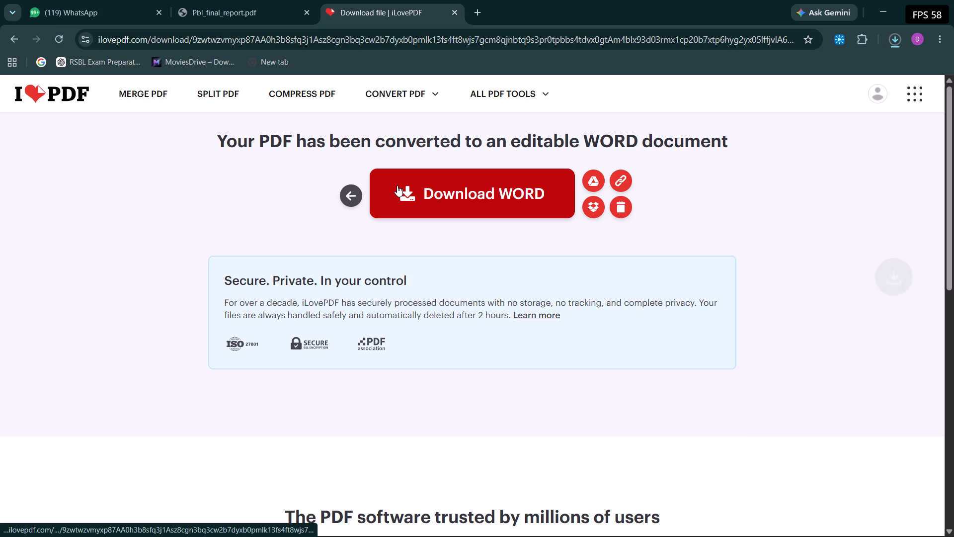
Open the downloaded Pbl_final_report.docx in Word and enable editing.
click(901, 41)
click(894, 43)
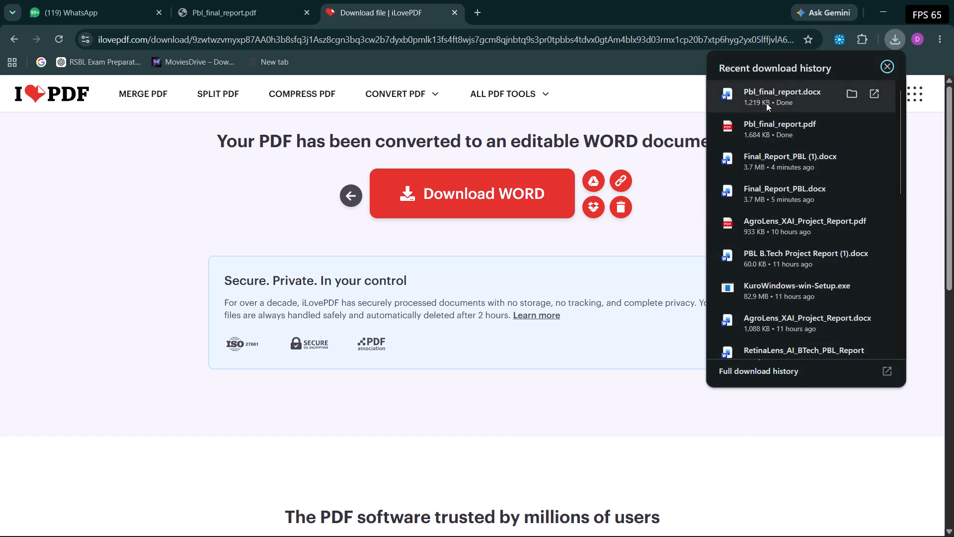
double_click(765, 103)
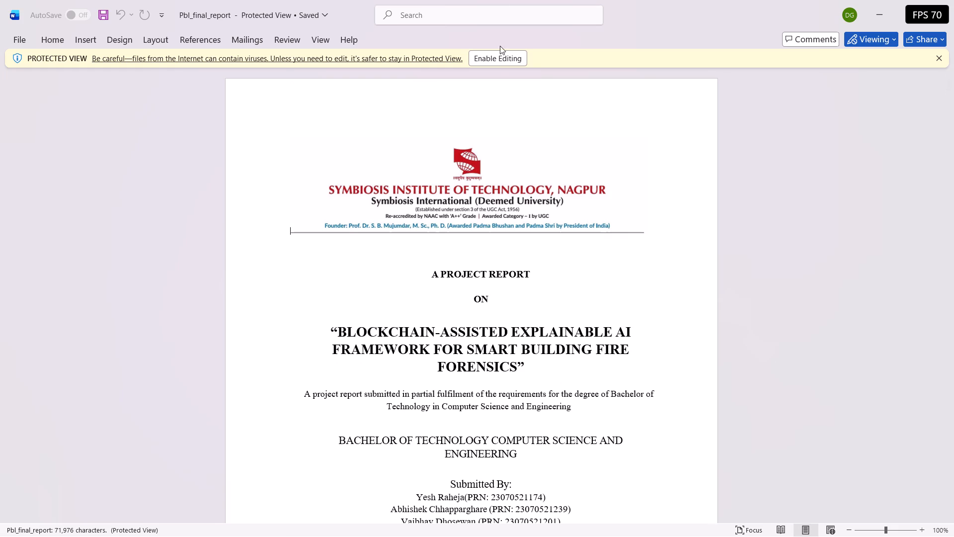
click(495, 61)
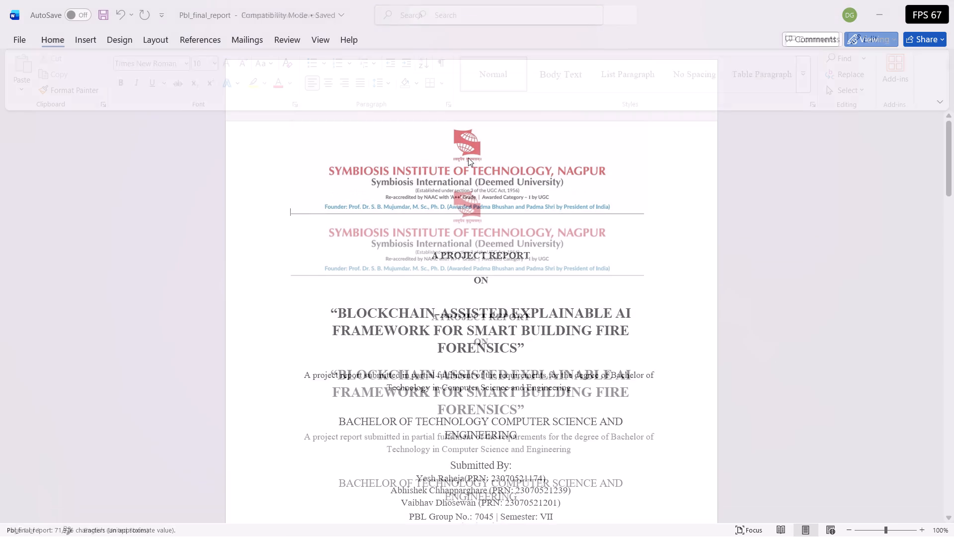
Copy the Symbiosis letterhead picture from Pbl_final_report and paste it on a new line above the institute name on Final_Report_PBL's cover page.
right_click(447, 229)
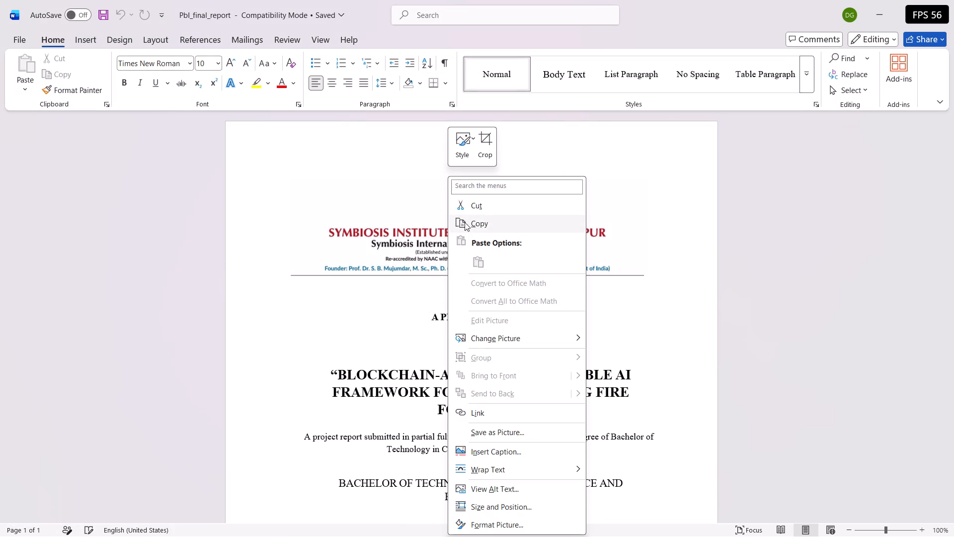
click(466, 223)
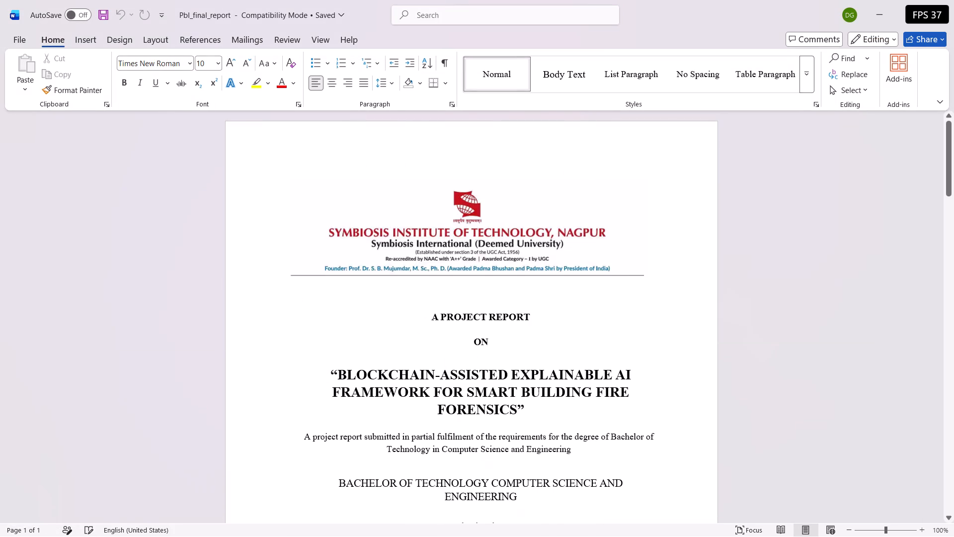
click(498, 179)
click(463, 166)
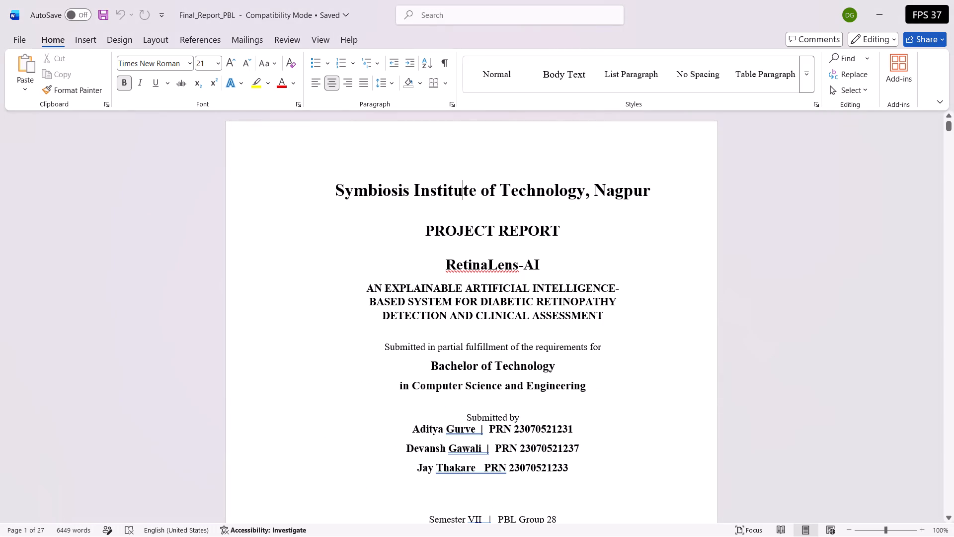
key(Left)
key(Left)
key(Left)
key(Left)
key(Left)
key(Left)
key(Left)
key(Left)
key(Left)
key(Left)
key(Left)
key(Left)
key(Left)
key(Left)
key(Left)
key(Left)
key(Left)
key(Return)
key(ctrl+v)
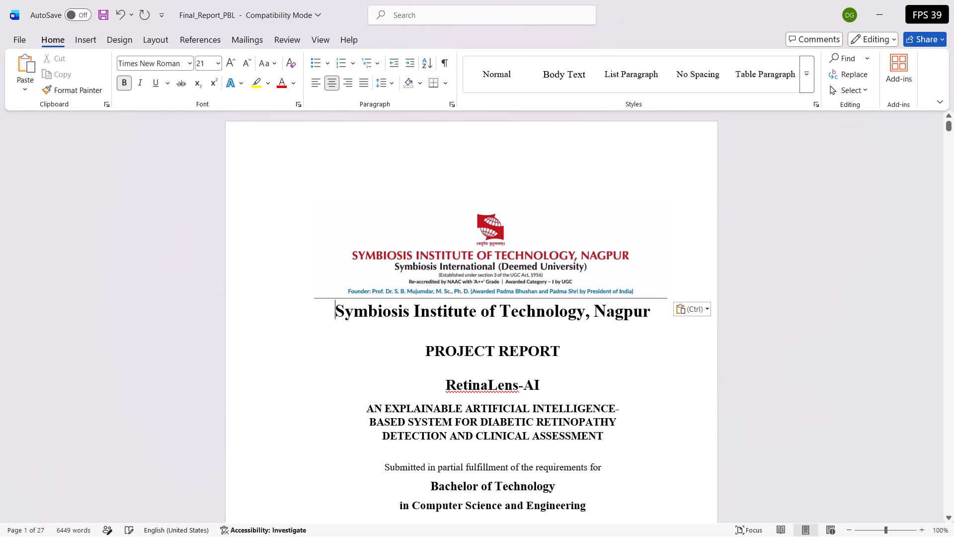
Move the pasted letterhead picture up to the first line of the cover page.
drag(441, 263, 430, 226)
drag(475, 207, 458, 185)
drag(491, 205, 474, 150)
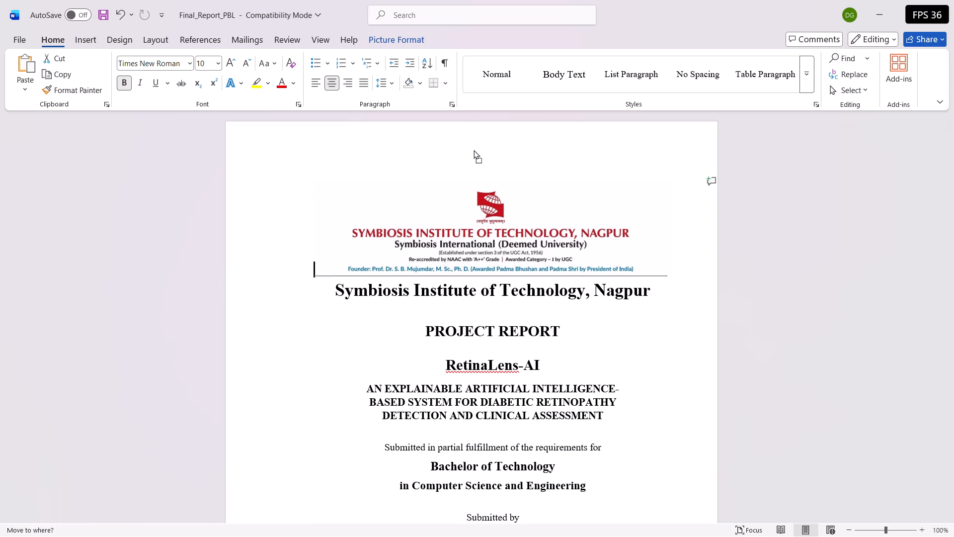
drag(474, 150, 470, 124)
drag(481, 194, 465, 149)
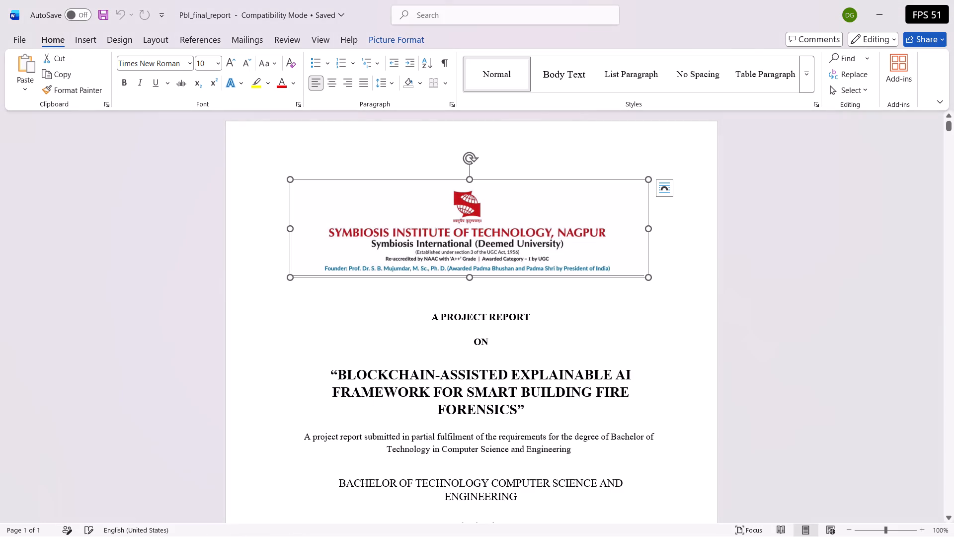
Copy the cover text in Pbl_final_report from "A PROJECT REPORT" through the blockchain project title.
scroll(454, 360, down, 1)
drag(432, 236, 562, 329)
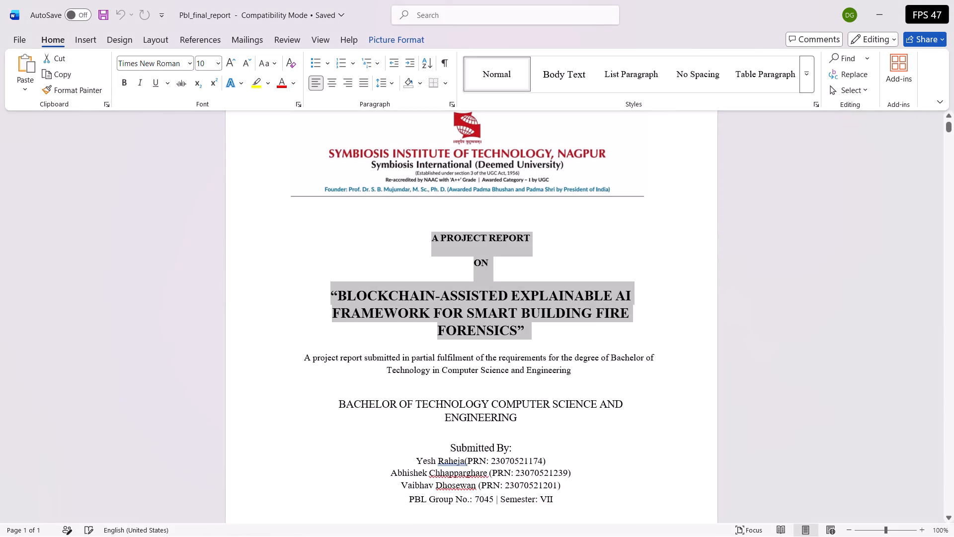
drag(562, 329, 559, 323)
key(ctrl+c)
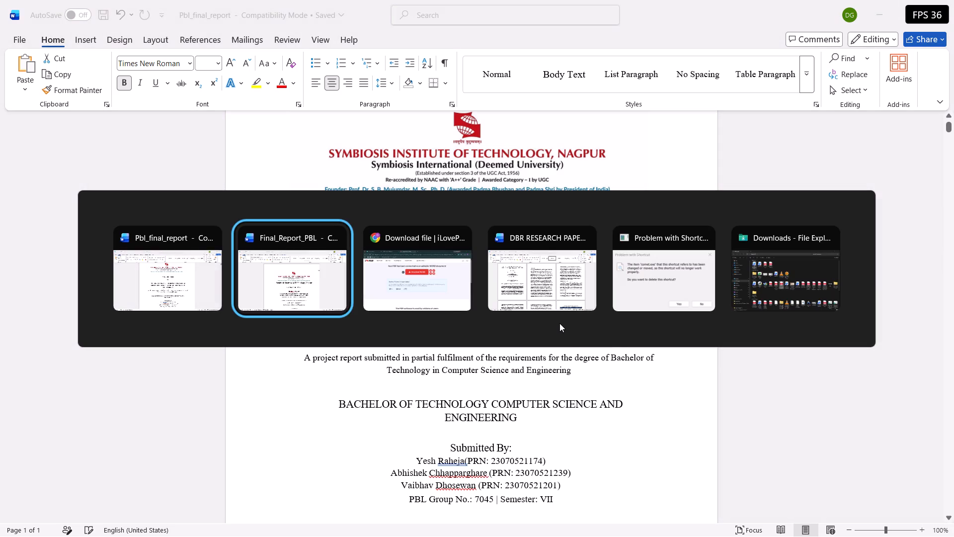
Copy "A PROJECT REPORT ON" from Pbl_final_report and paste it over the institute name and "PROJECT REPORT" lines in Final_Report_PBL.
click(429, 248)
drag(427, 243, 549, 287)
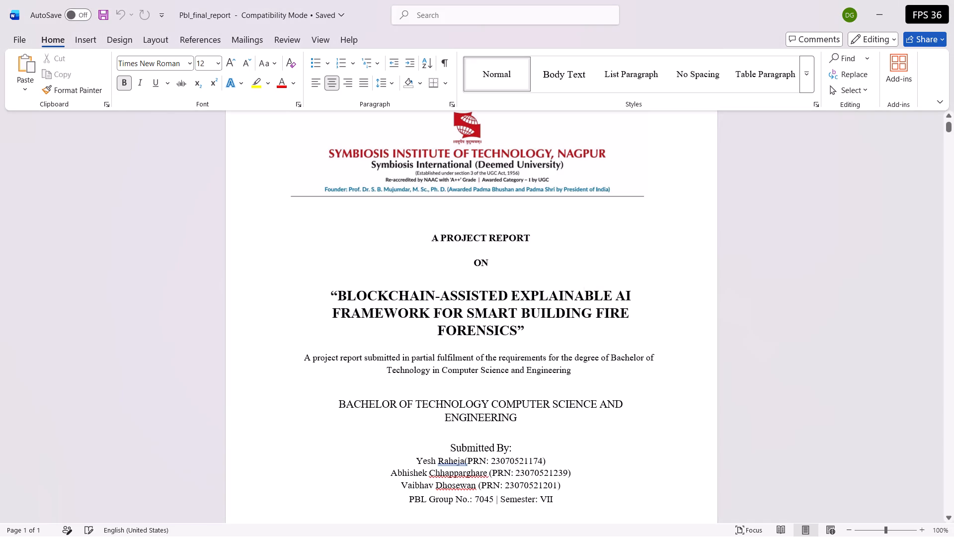
drag(549, 287, 531, 265)
key(ctrl+c)
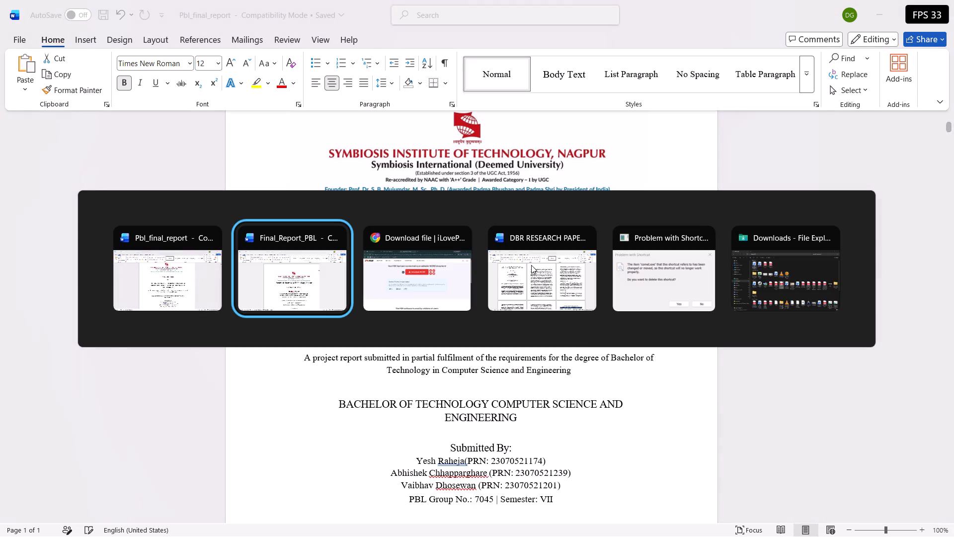
scroll(411, 324, down, 1)
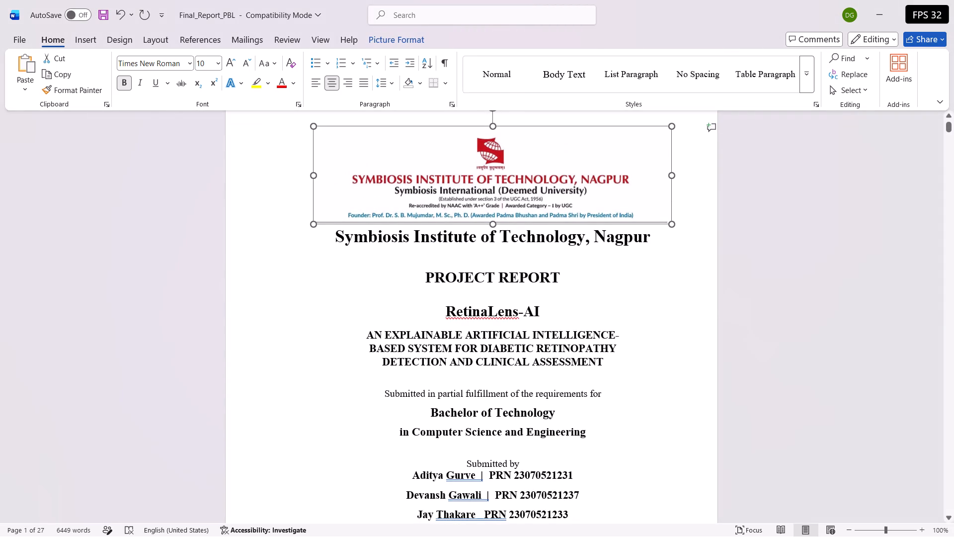
drag(347, 237, 571, 271)
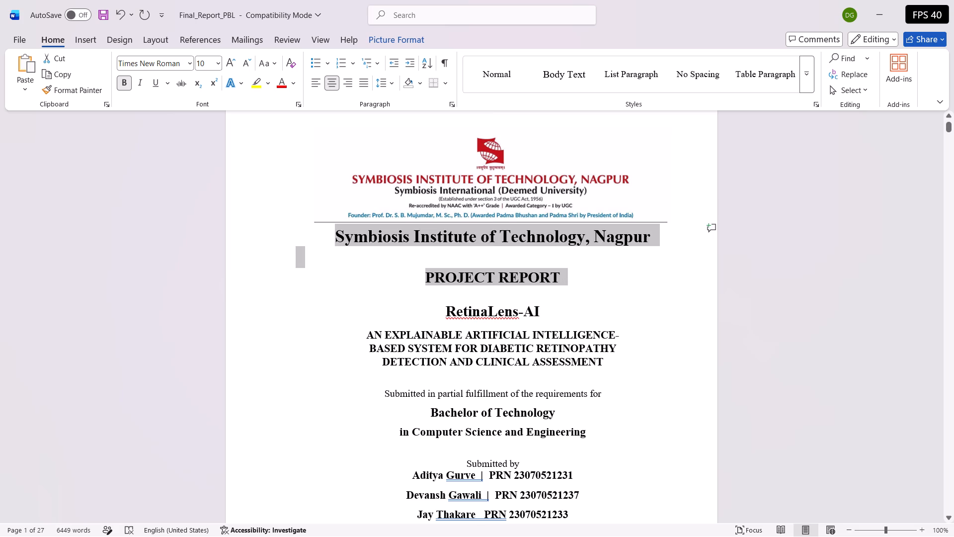
drag(571, 271, 570, 273)
key(ctrl+v)
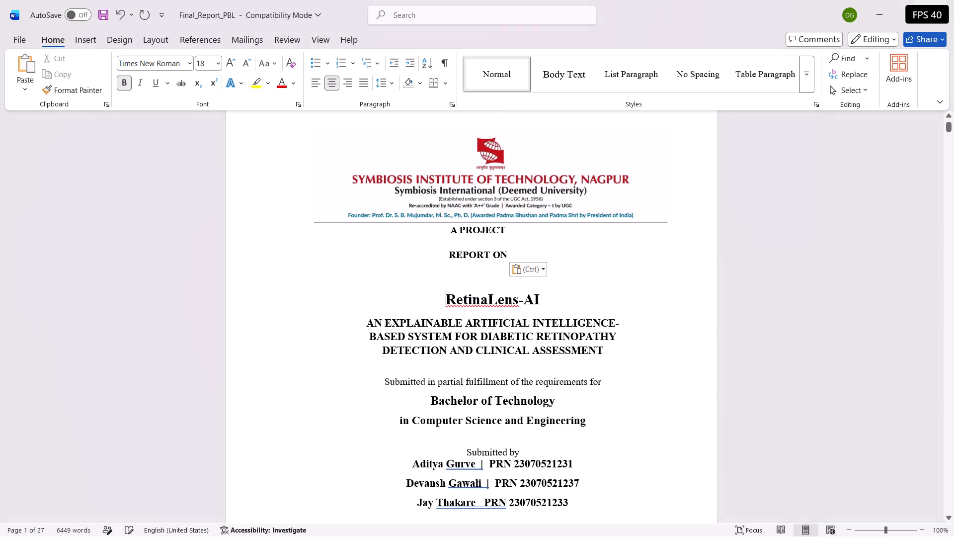
Insert two blank lines between the letterhead picture and "A PROJECT" on the cover page.
click(449, 230)
key(Return)
key(Return)
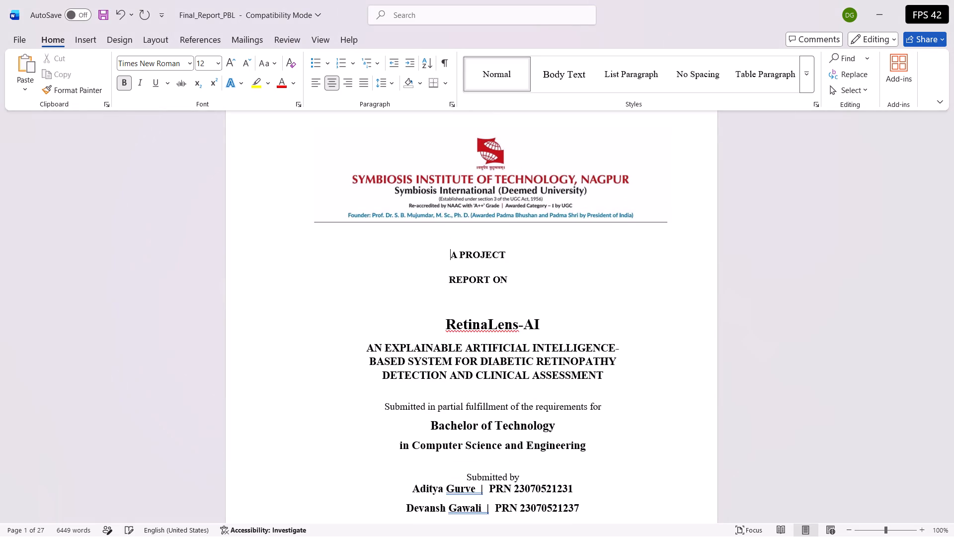
Set the RetinaLens-AI title and its subtitle to font size 16, checking the title formatting in Pbl_final_report.
scroll(503, 283, down, 1)
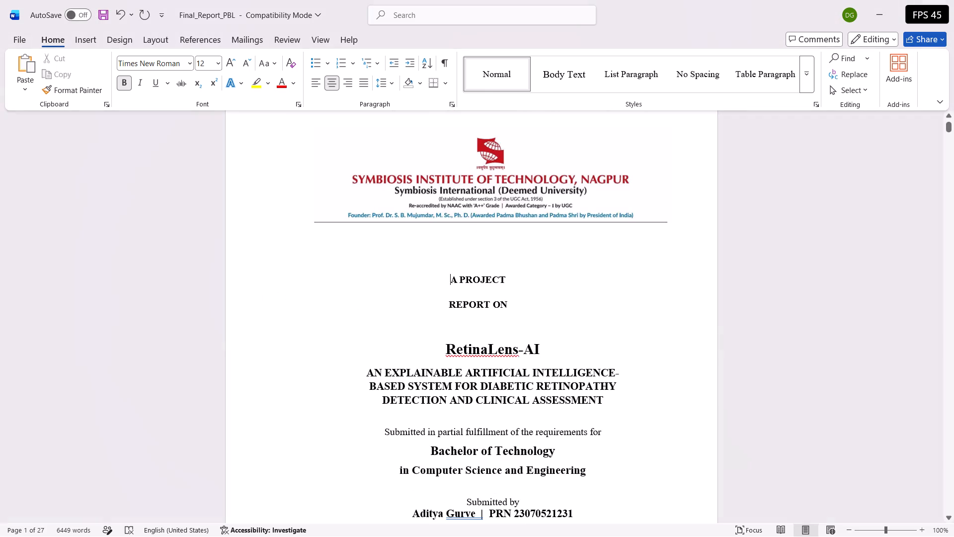
scroll(517, 370, down, 1)
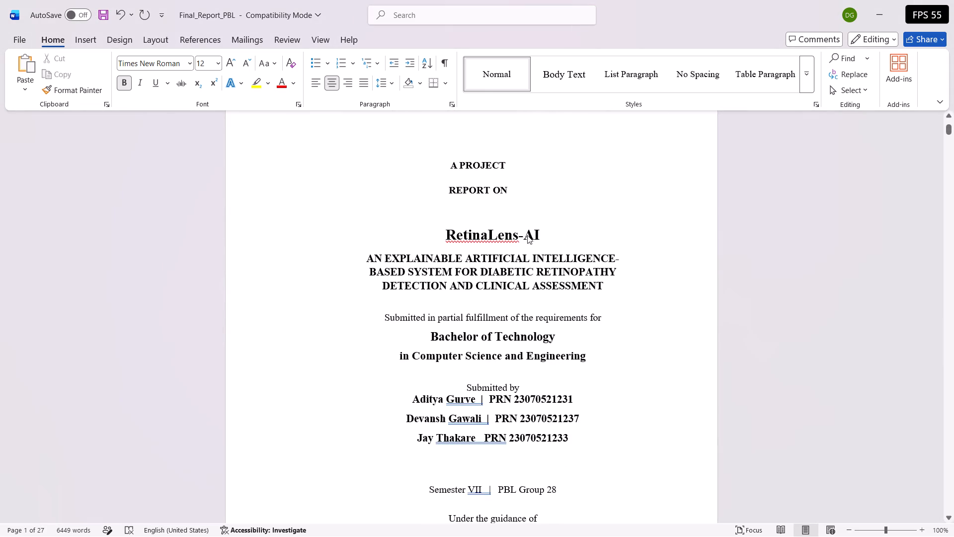
drag(447, 229, 595, 281)
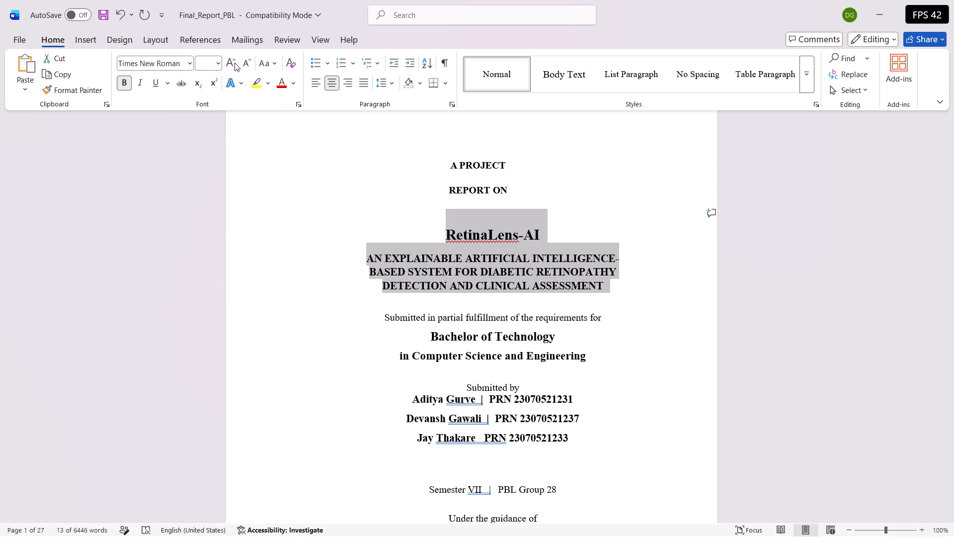
click(219, 63)
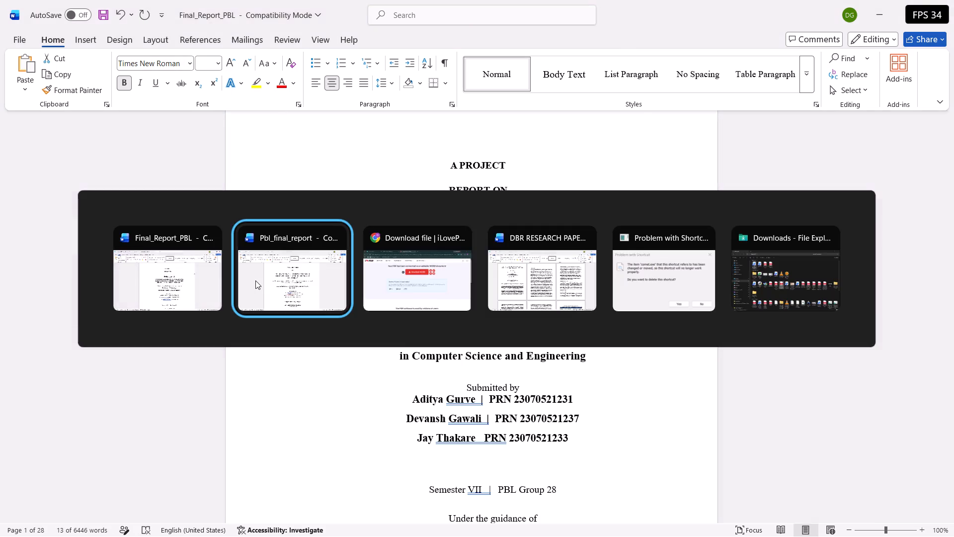
drag(384, 203, 490, 239)
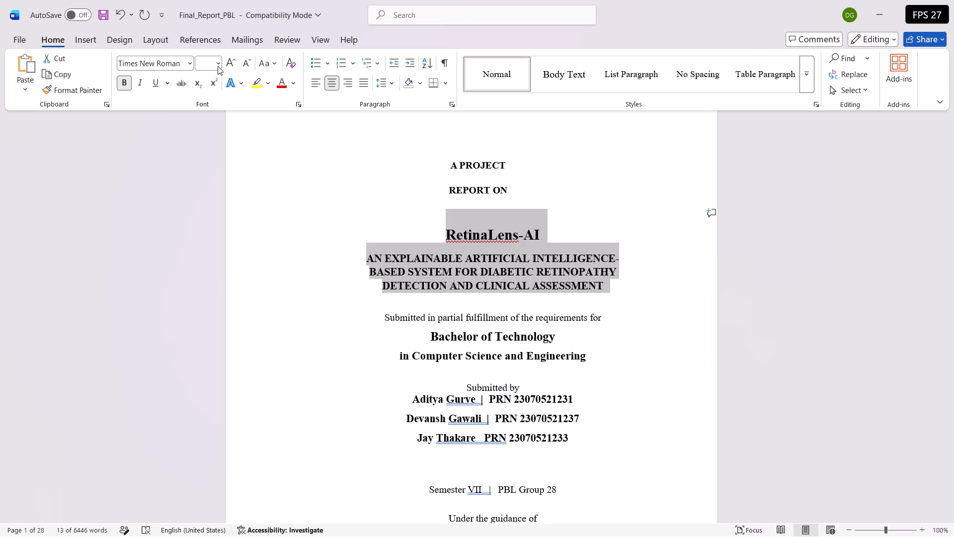
click(218, 66)
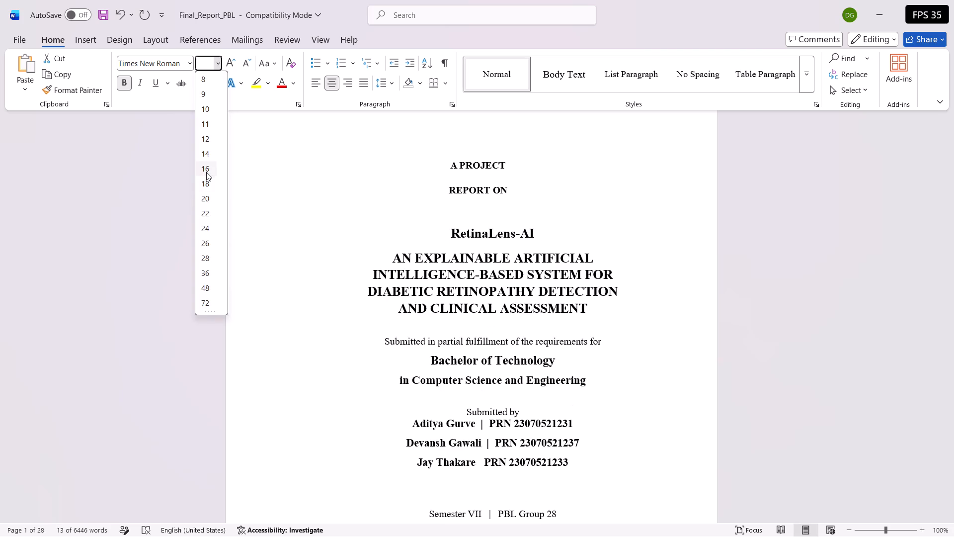
click(207, 170)
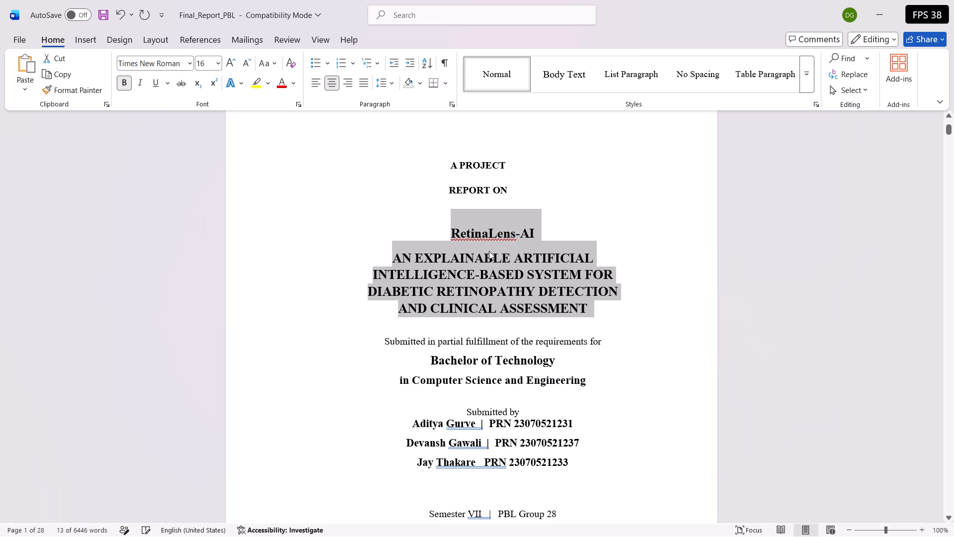
Join the subtitle "AN EXPLAINABLE ARTIFICIAL INTELLIGENCE-BASED SYSTEM…" onto the RetinaLens-AI line, separated by a space.
click(431, 244)
click(394, 256)
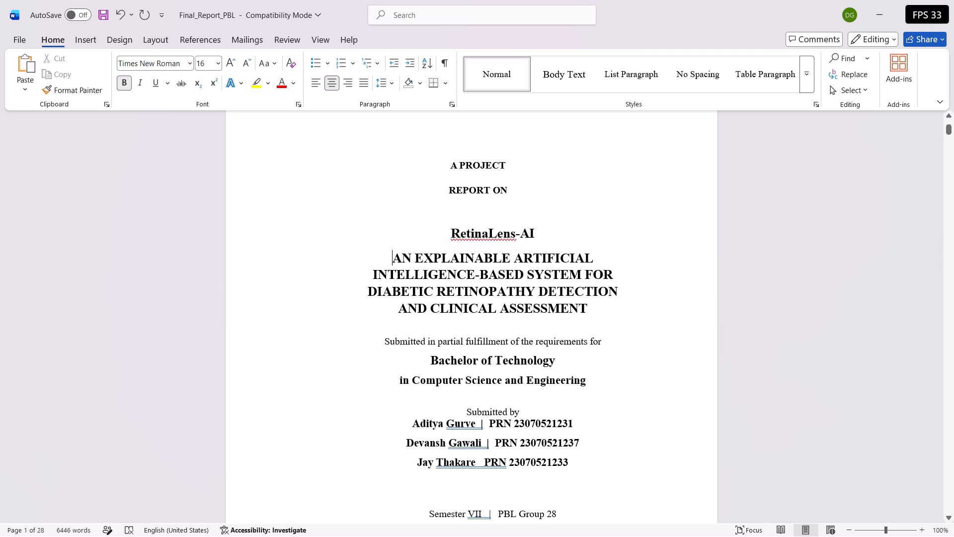
key(BackSpace)
key(BackSpace)
key(BackSpace)
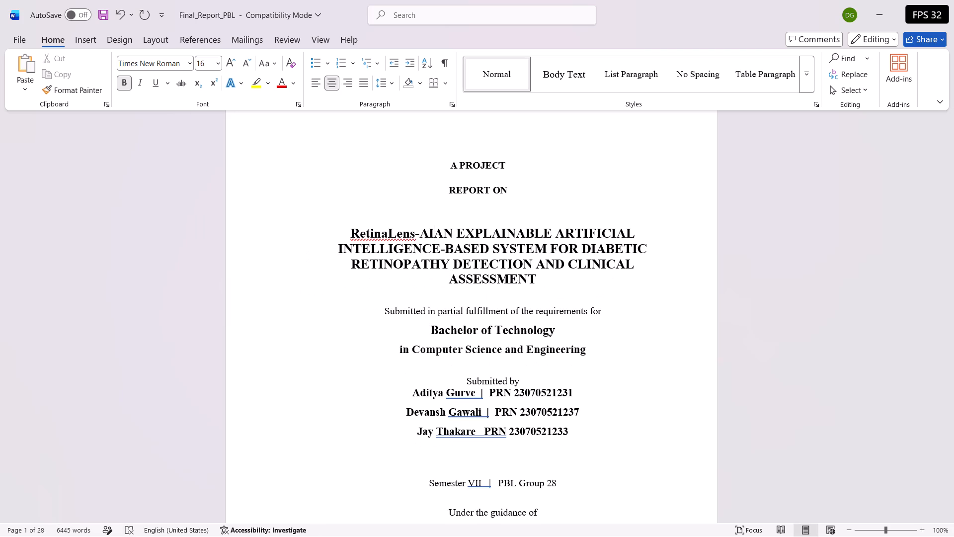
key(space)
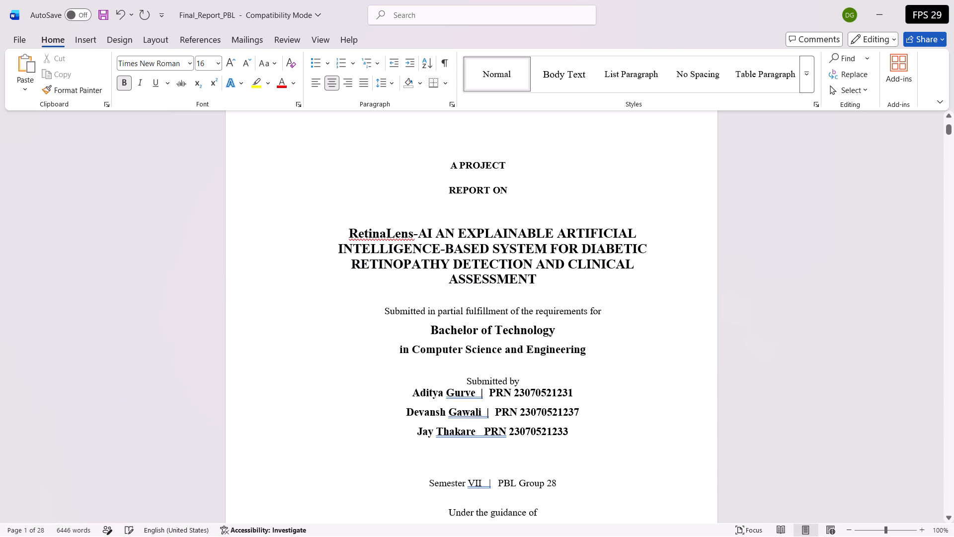
Enclose the RetinaLens-AI project title in double quotation marks, checking how the title is quoted in Pbl_final_report.
drag(345, 224, 596, 281)
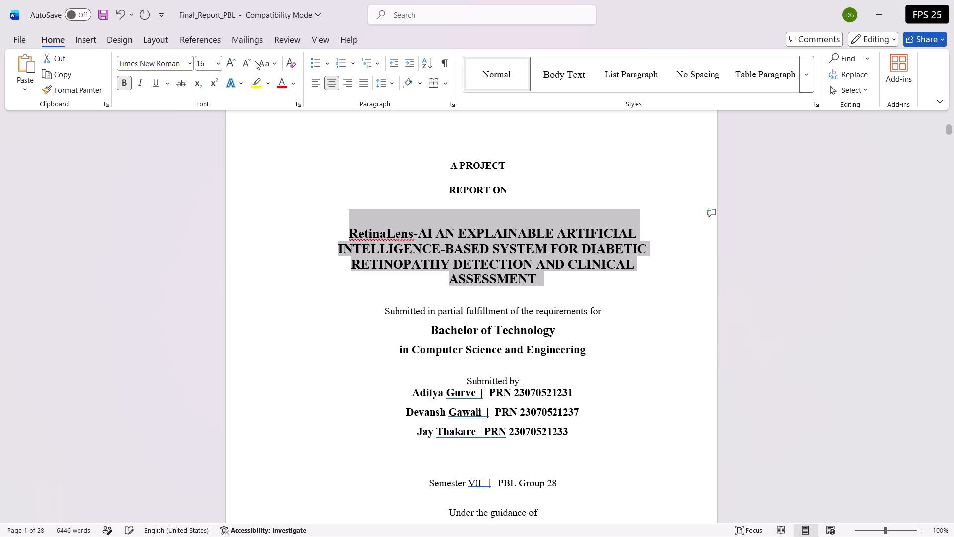
click(542, 268)
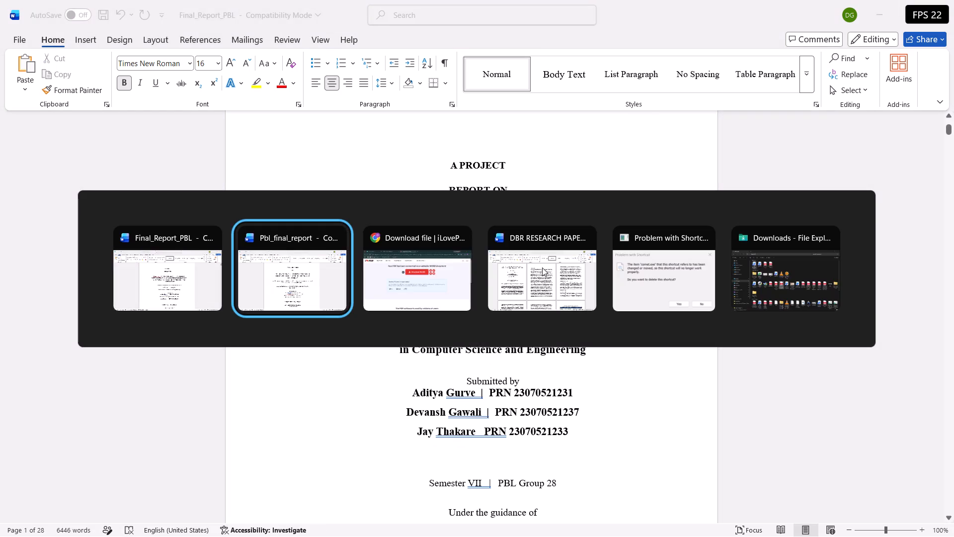
double_click(338, 207)
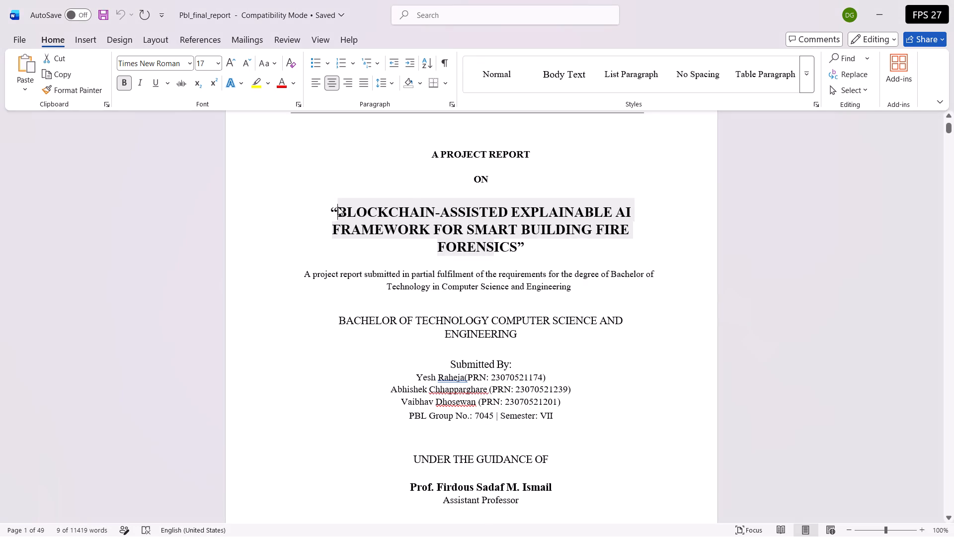
click(340, 207)
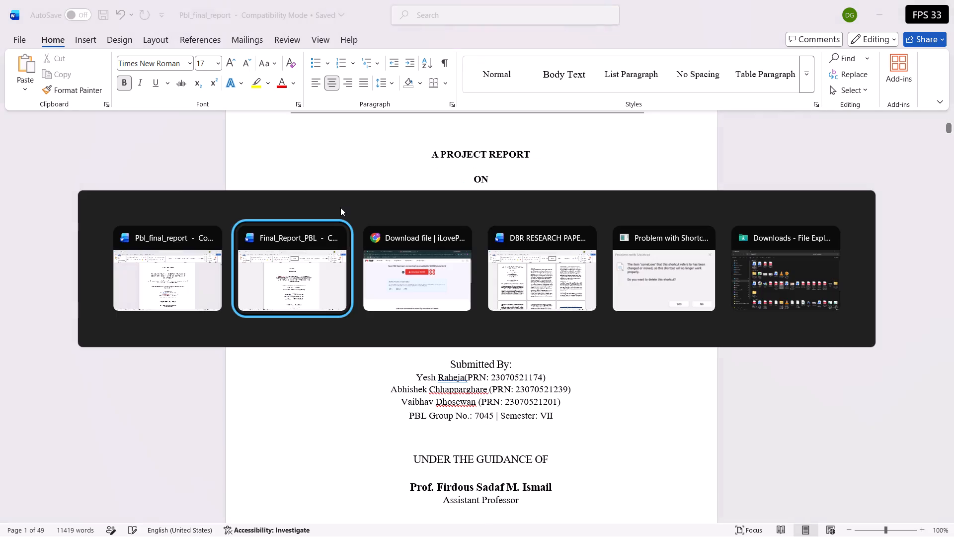
click(347, 226)
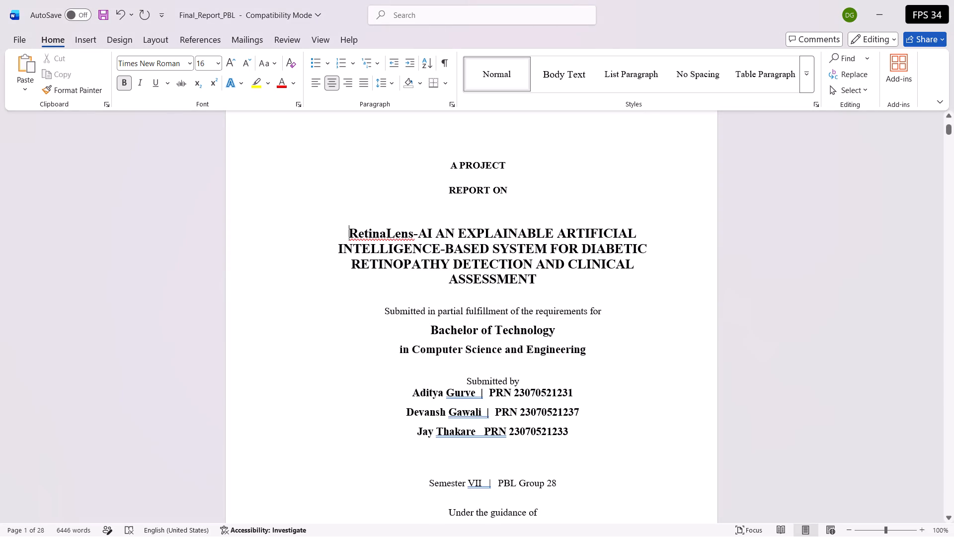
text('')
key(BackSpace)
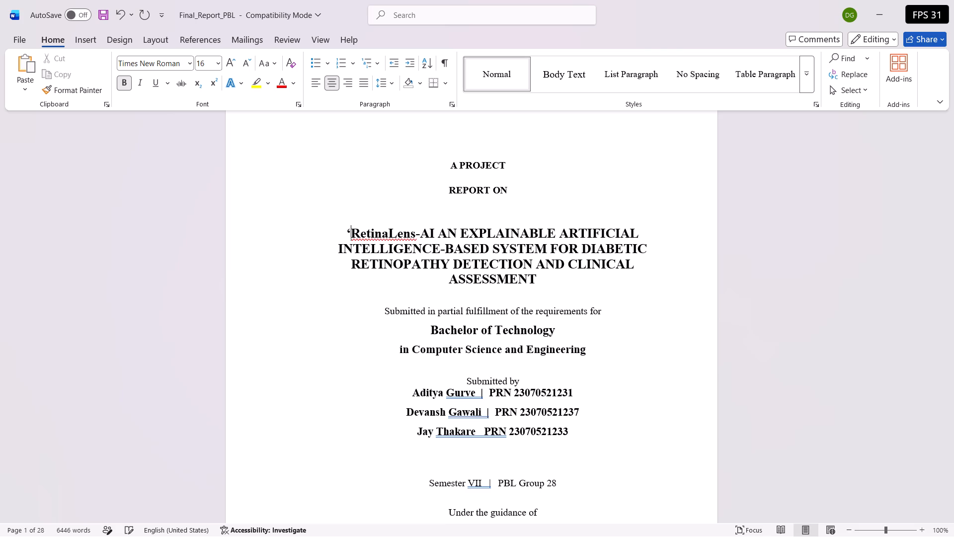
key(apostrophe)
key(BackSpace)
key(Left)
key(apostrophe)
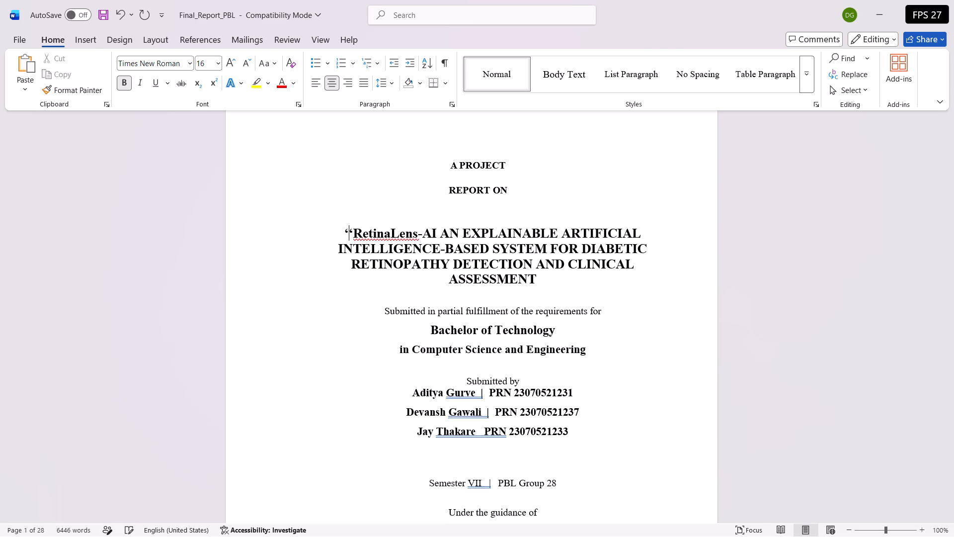
click(538, 278)
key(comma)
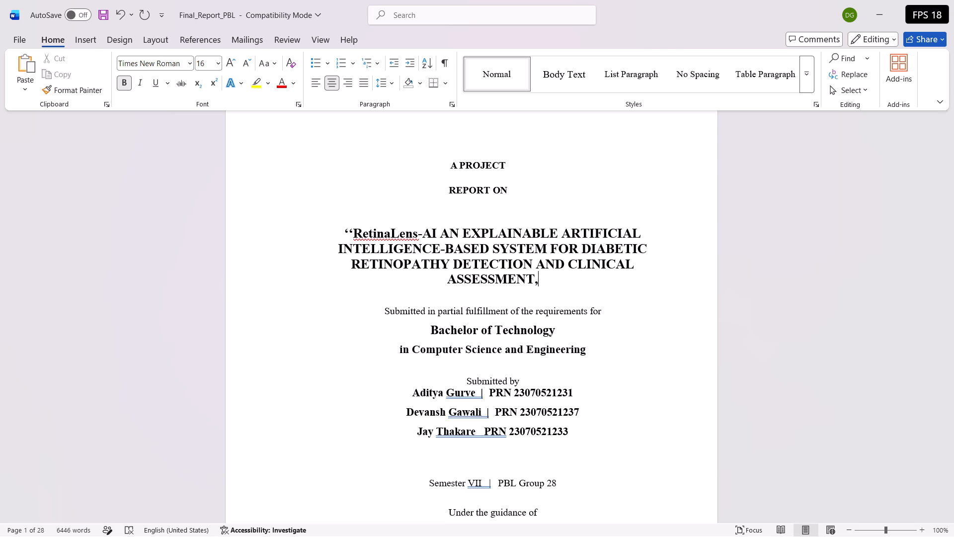
key(BackSpace)
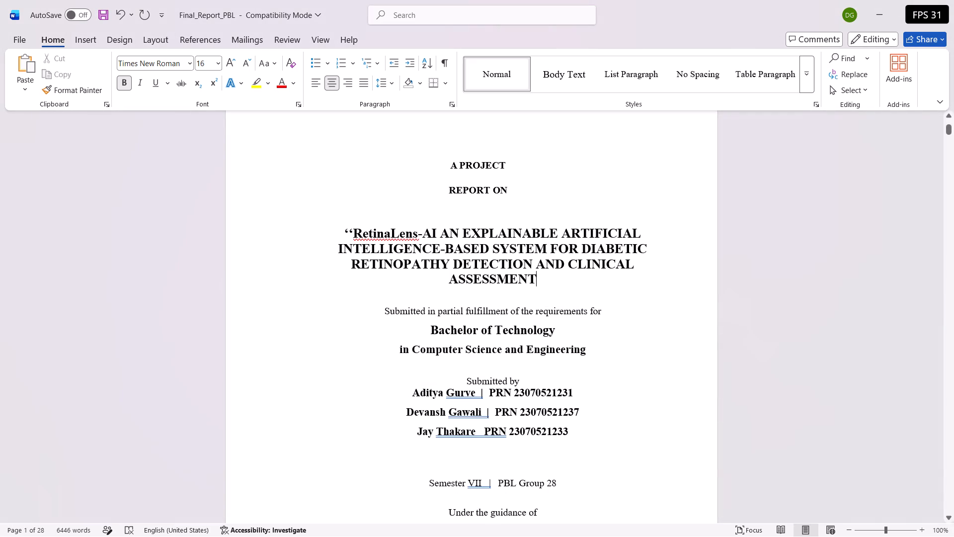
key(shift+quotedbl)
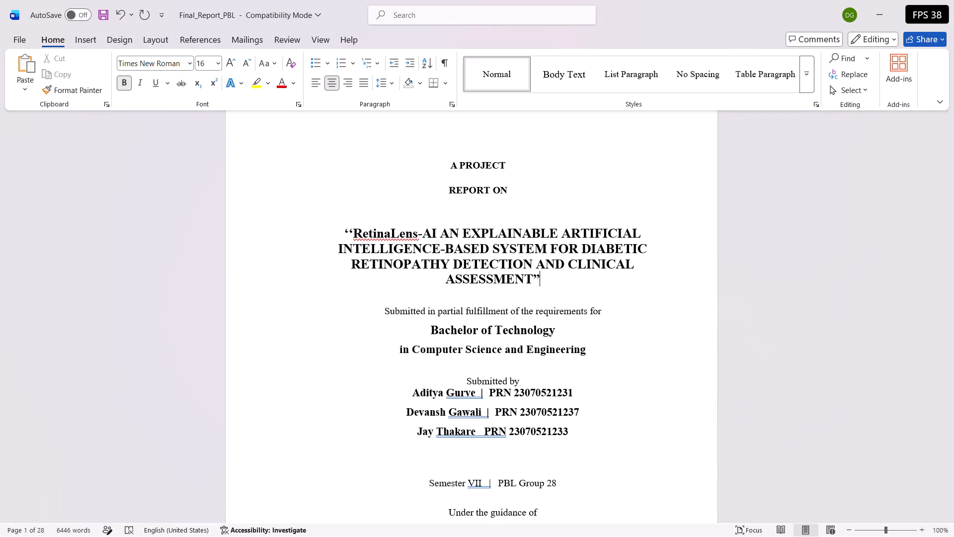
Copy the "A project report submitted in partial fulfilment…" sentence from Pbl_final_report and paste it over "Submitted in partial fulfillment of the requirements for" in Final_Report_PBL.
scroll(500, 290, down, 1)
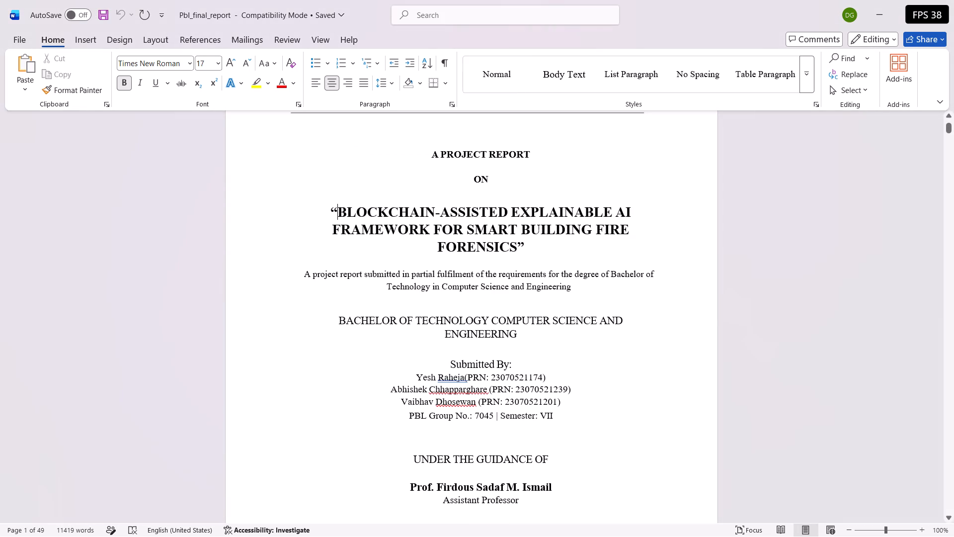
drag(300, 274, 576, 287)
key(ctrl+c)
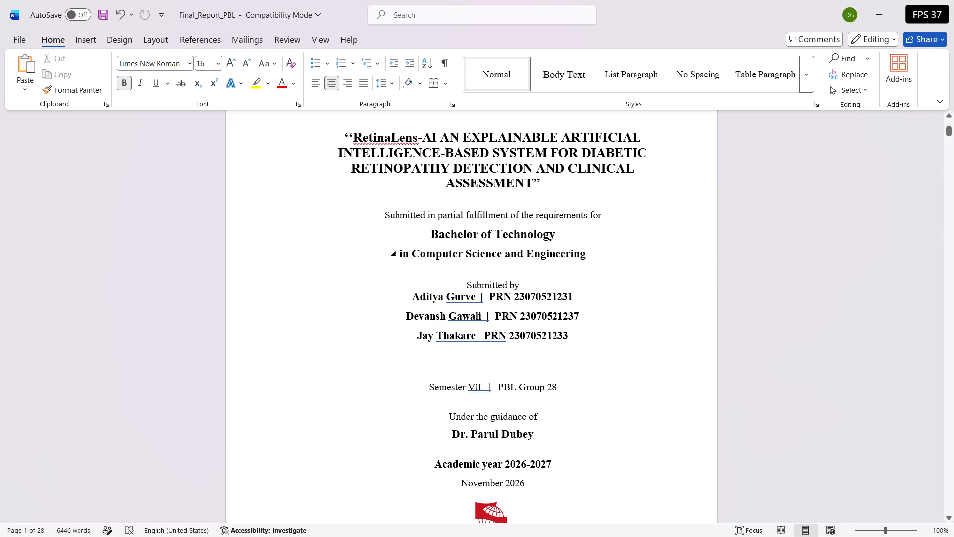
drag(387, 211, 635, 214)
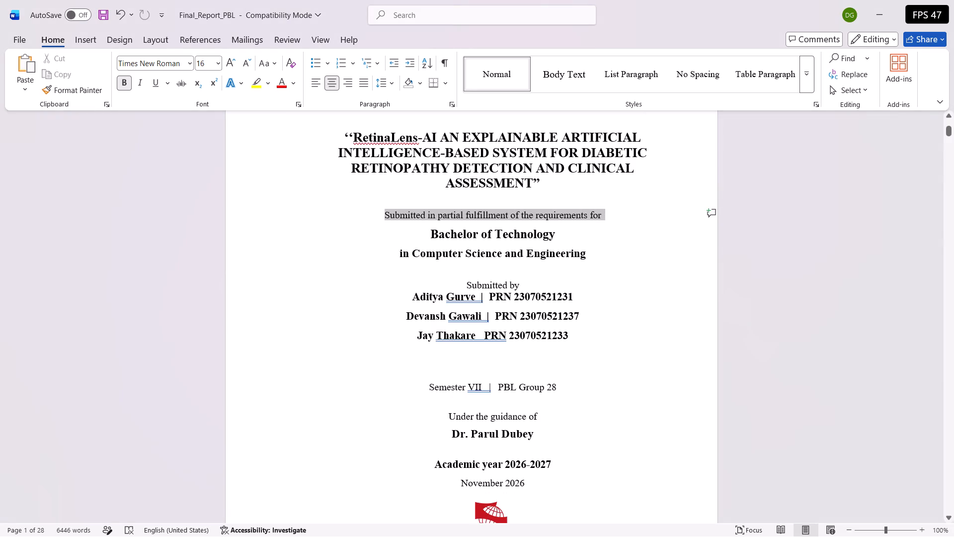
drag(635, 214, 632, 217)
key(ctrl+v)
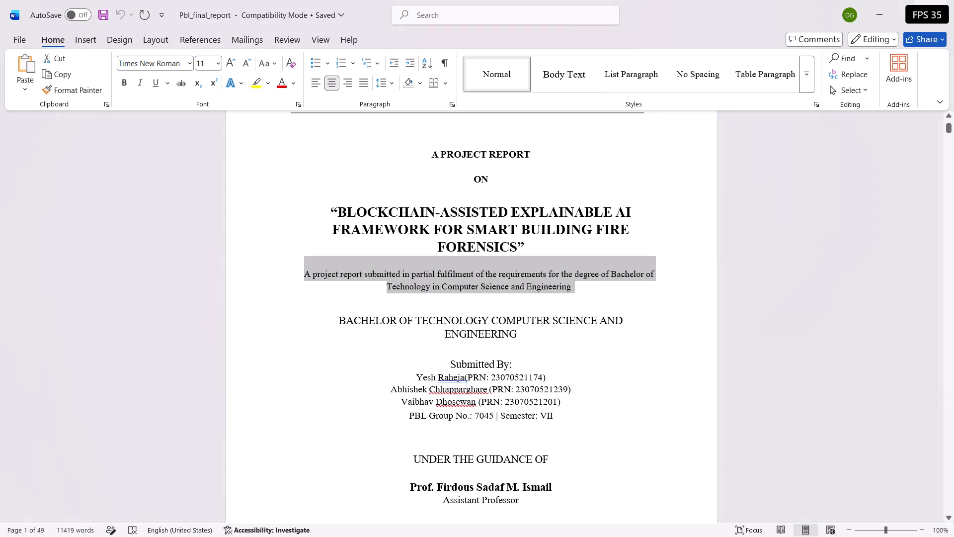
Copy "BACHELOR OF TECHNOLOGY COMPUTER SCIENCE AND ENGINEERING" from Pbl_final_report and paste it over the two degree lines in Final_Report_PBL.
scroll(574, 348, down, 1)
drag(339, 235, 652, 274)
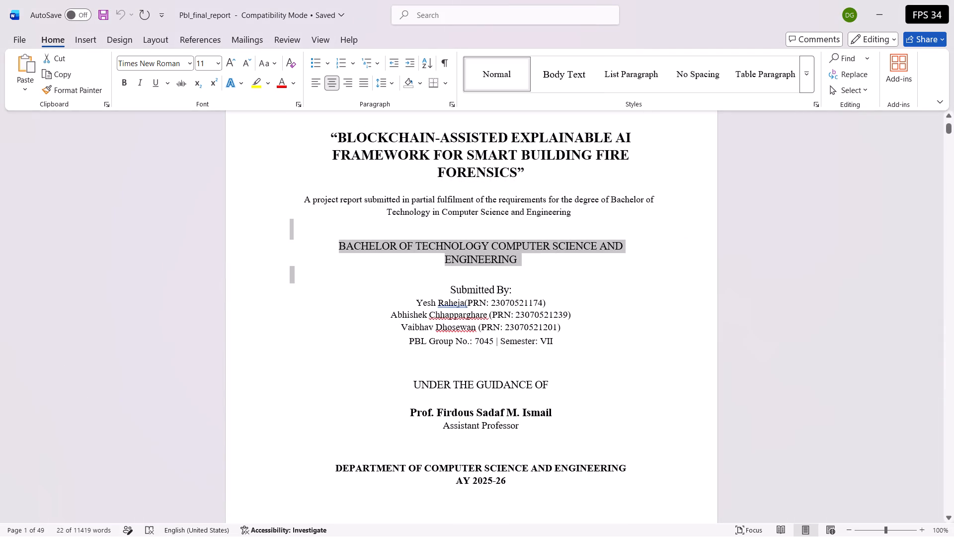
drag(652, 274, 530, 259)
key(ctrl+c)
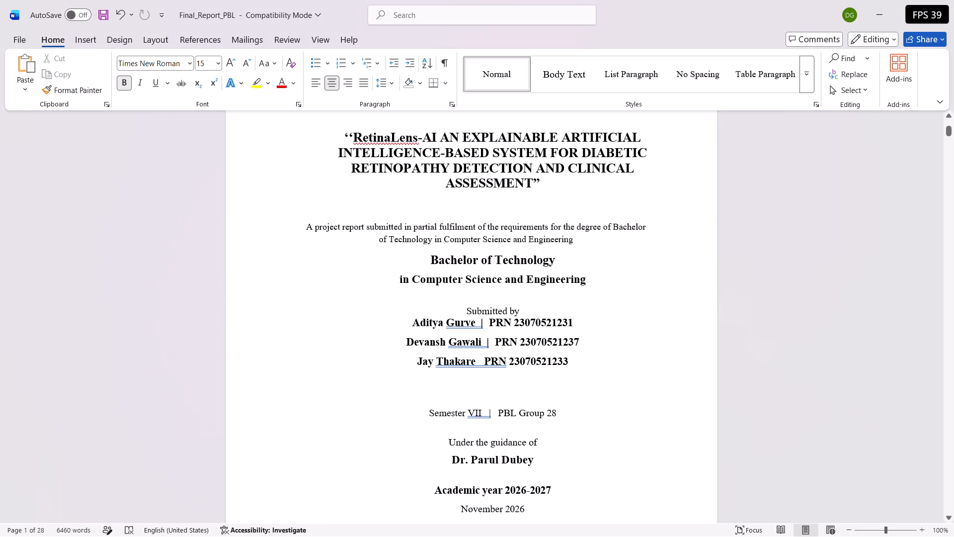
drag(433, 260, 582, 281)
key(ctrl+v)
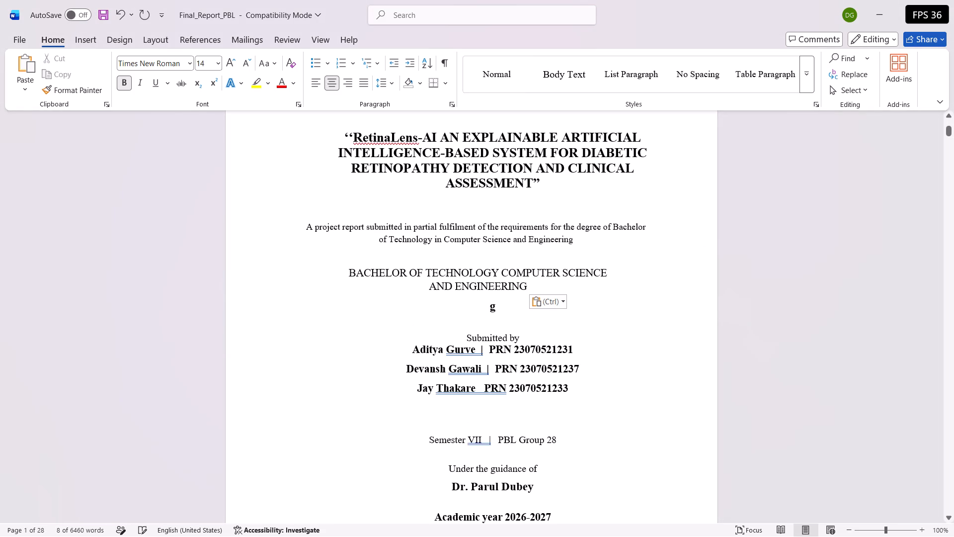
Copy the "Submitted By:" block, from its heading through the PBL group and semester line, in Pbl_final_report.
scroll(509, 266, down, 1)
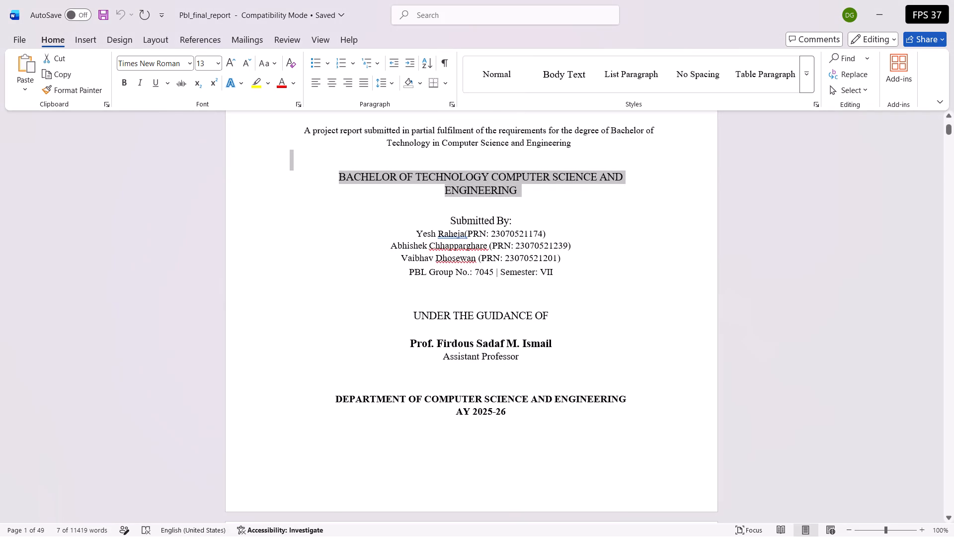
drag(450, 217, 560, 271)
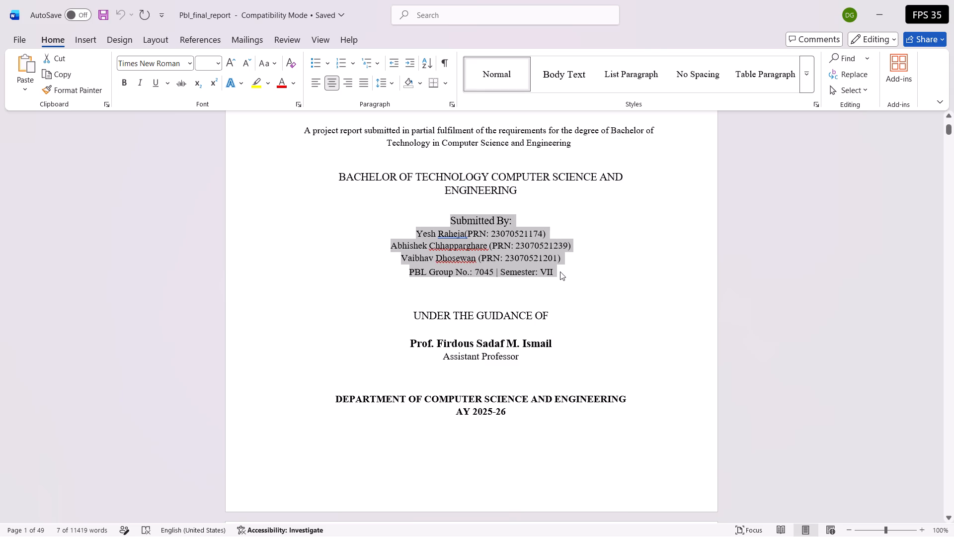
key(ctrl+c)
Remove bold from the three student name and PRN lines under "Submitted by" in Final_Report_PBL.
scroll(582, 356, down, 1)
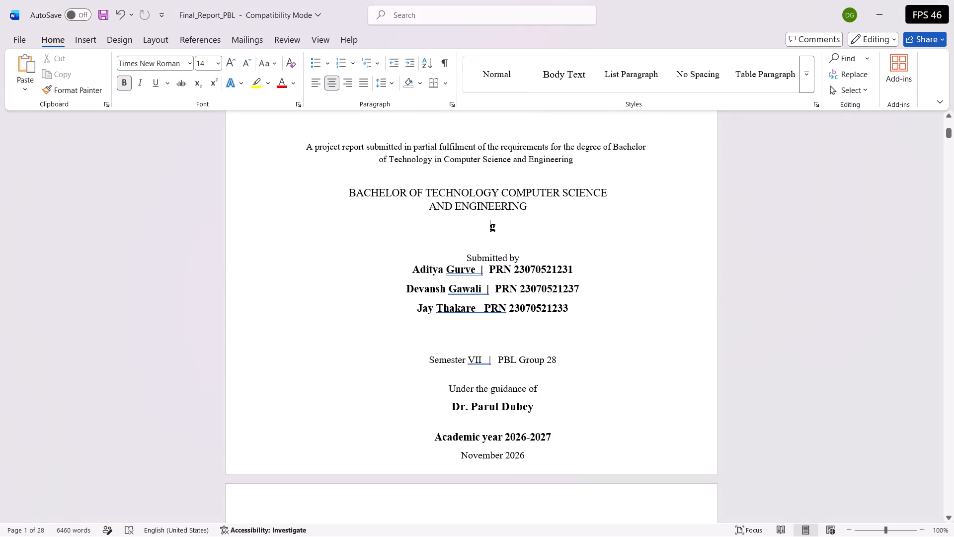
drag(439, 252, 610, 311)
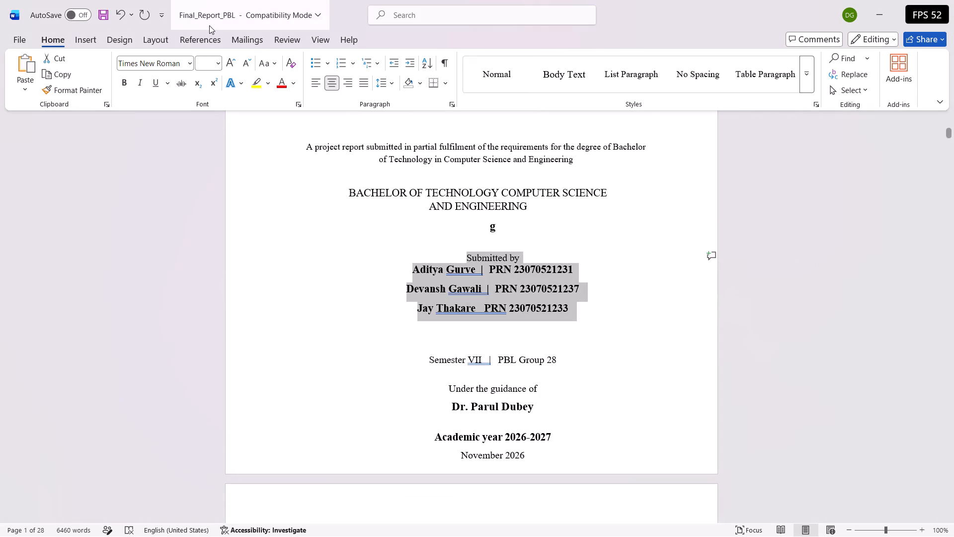
click(125, 82)
click(125, 82)
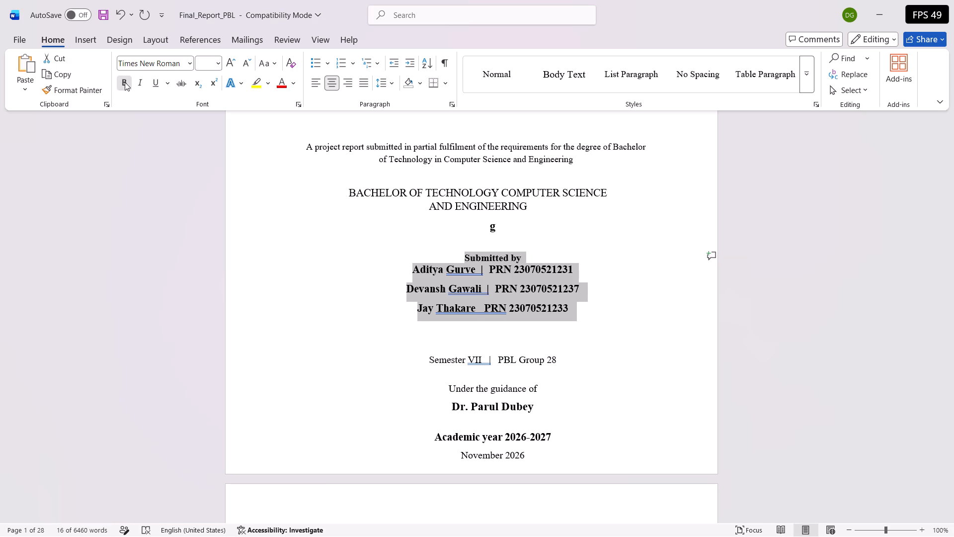
click(362, 263)
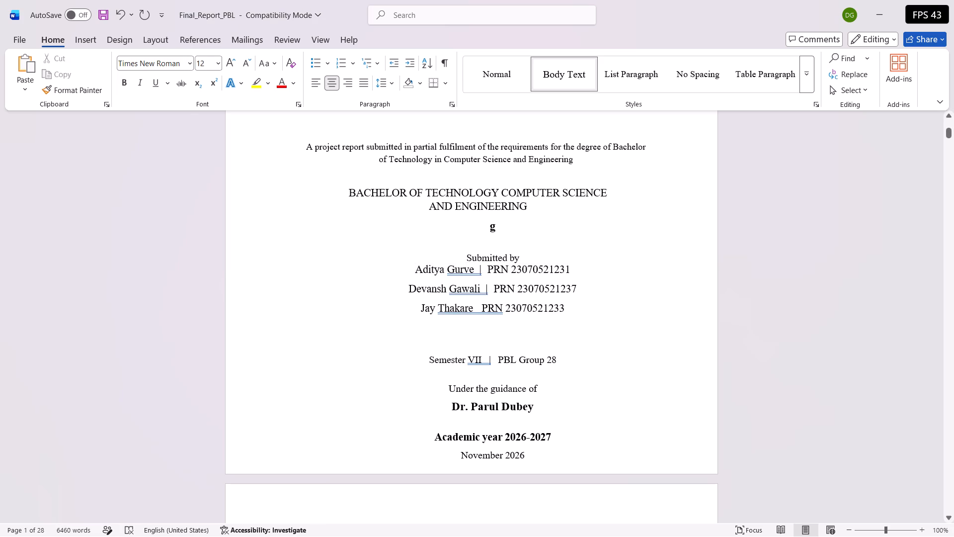
Ignore once the grammar flags on each of the three student name lines.
right_click(458, 270)
click(419, 305)
right_click(470, 293)
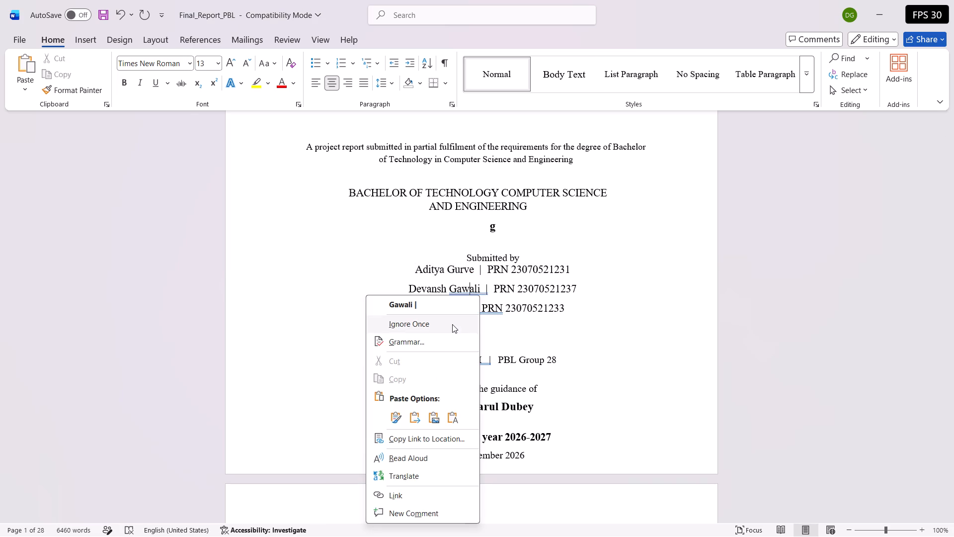
click(452, 324)
right_click(468, 306)
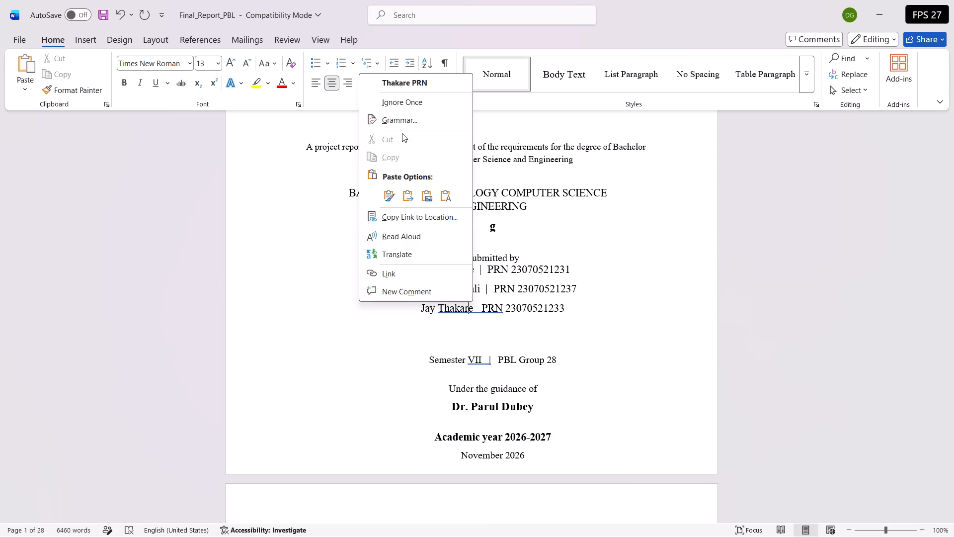
click(395, 102)
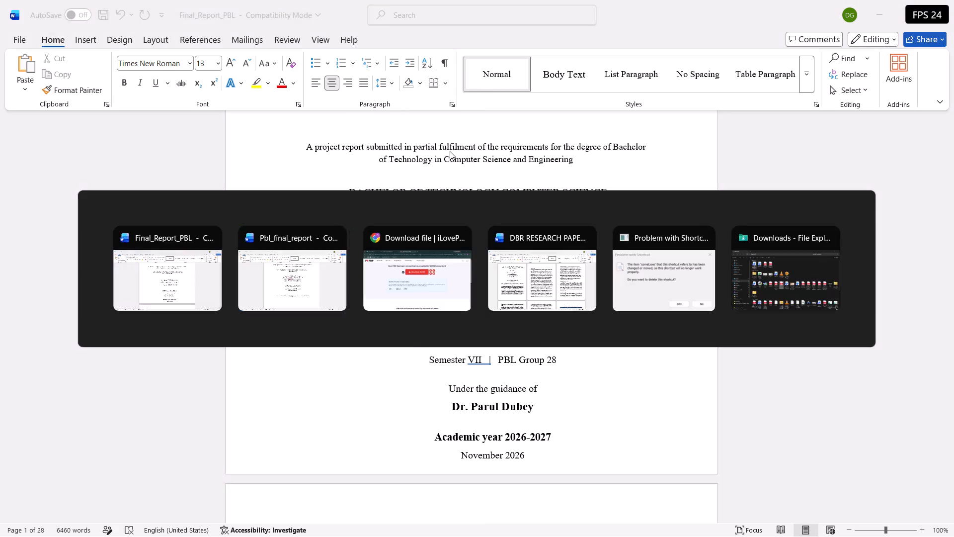
Delete the blank lines between the last student line and the "Semester VII | PBL Group 28" line, checking the layout in Pbl_final_report.
scroll(534, 252, down, 2)
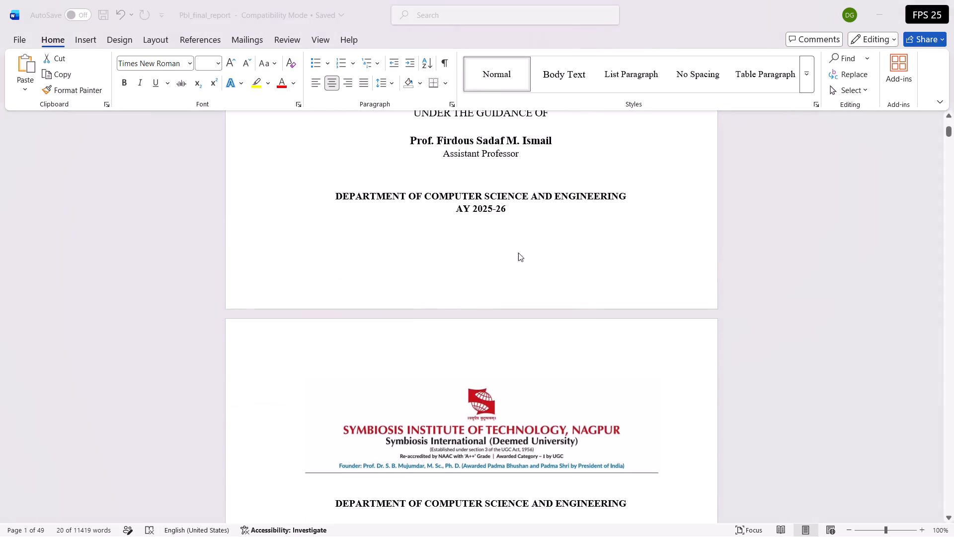
scroll(406, 259, down, 1)
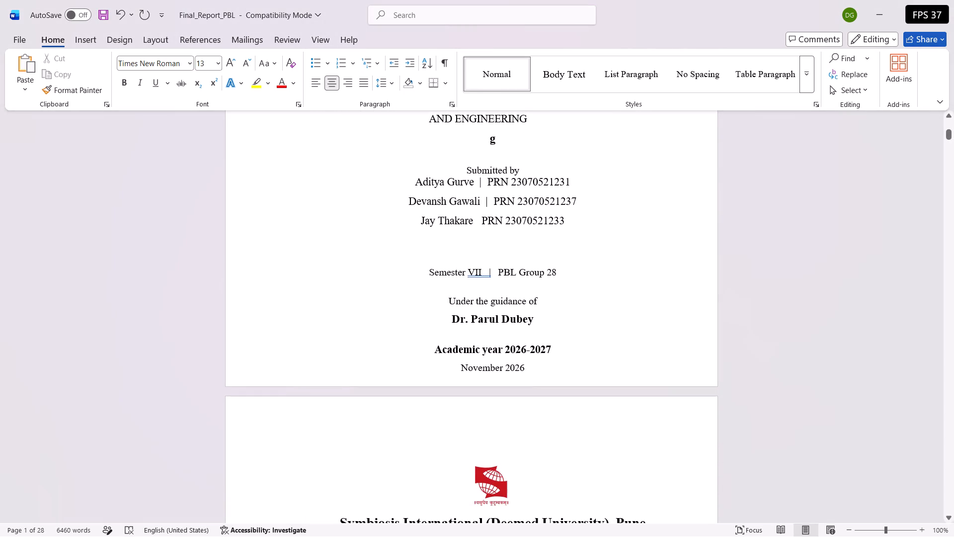
click(485, 251)
key(BackSpace)
key(BackSpace)
key(BackSpace)
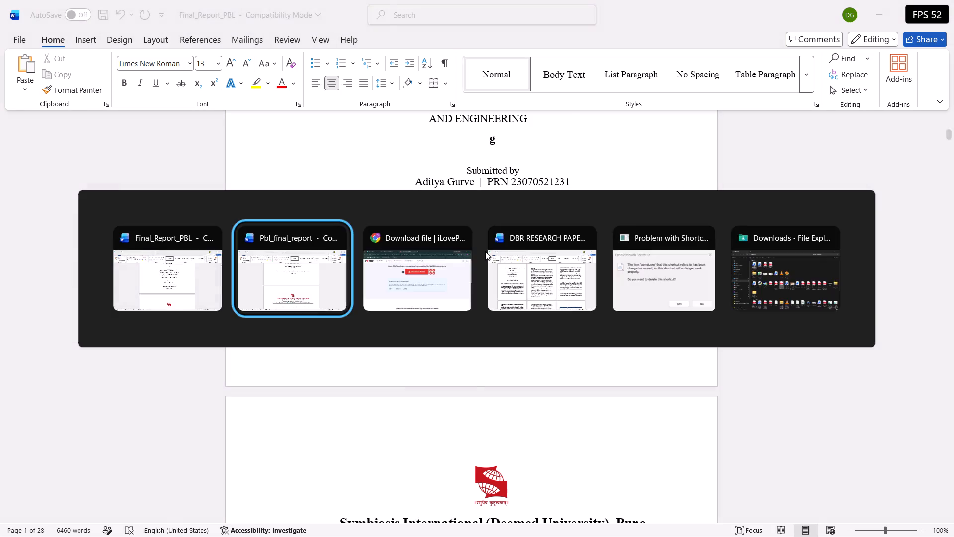
Add the non-bold line "Assistant Proffesor" directly below the guide's name in Final_Report_PBL, following the cover page of Pbl_final_report.
scroll(387, 240, up, 1)
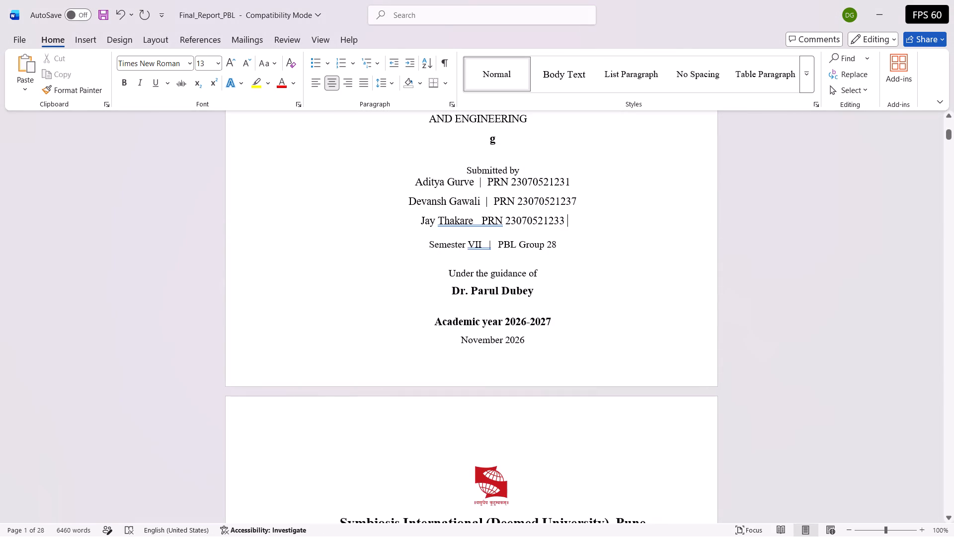
click(538, 291)
key(Return)
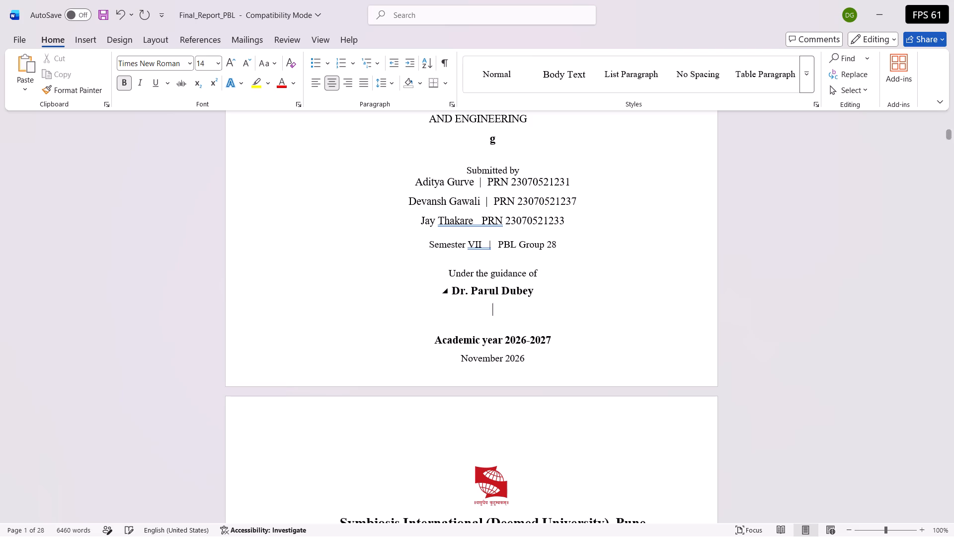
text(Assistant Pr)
scroll(538, 291, right, 4)
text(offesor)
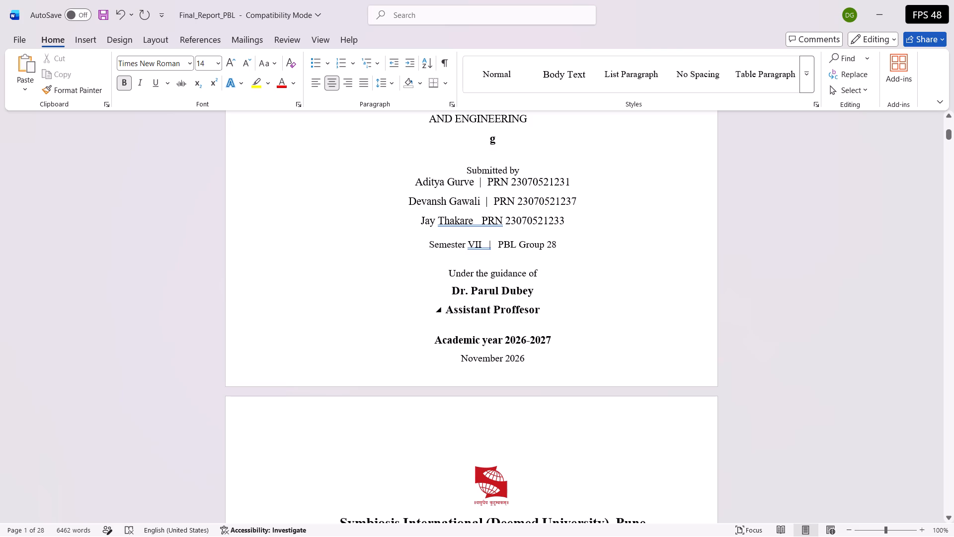
drag(547, 311, 443, 310)
click(127, 77)
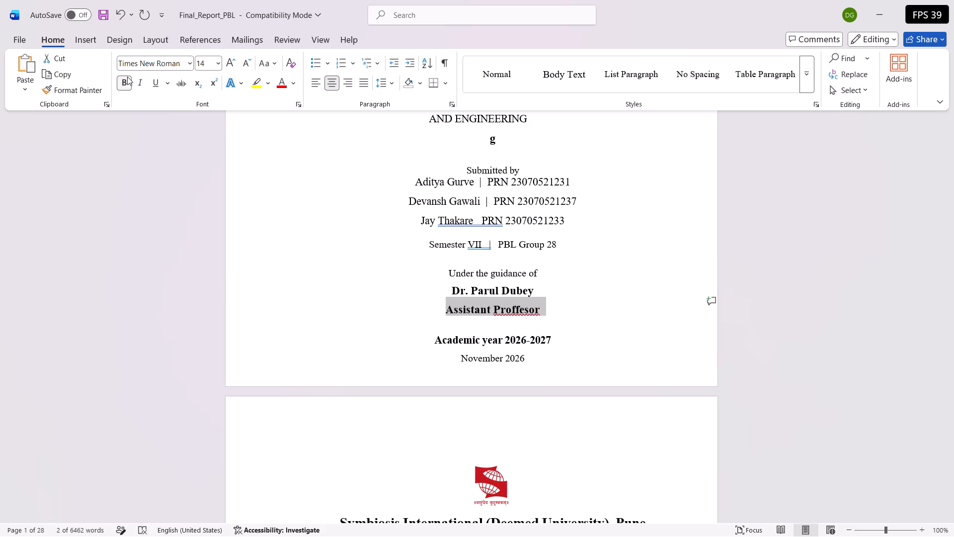
click(362, 268)
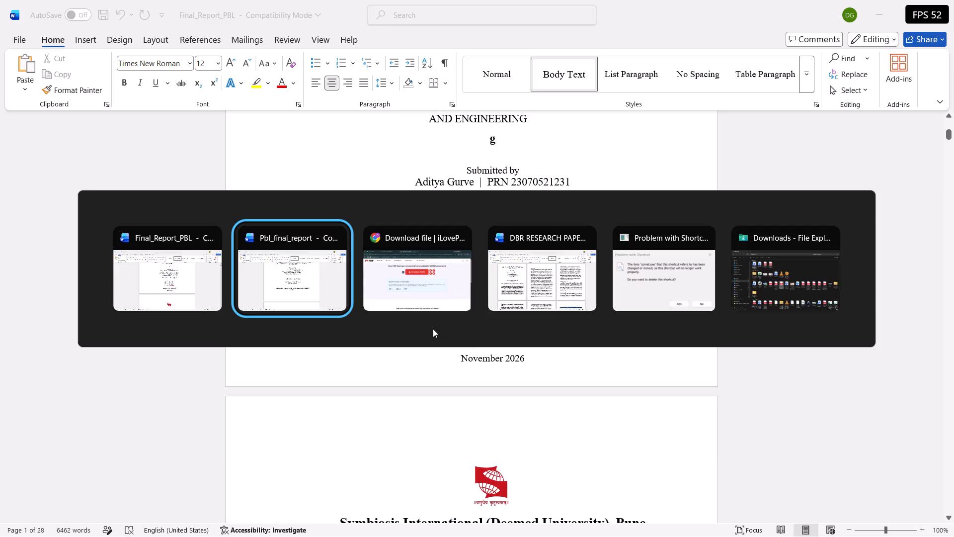
Copy "DEPARTMENT OF COMPUTER SCIENCE AND ENGINEERING AY 2025-26" from Pbl_final_report and paste it over the academic year and November 2026 lines in Final_Report_PBL.
drag(333, 333, 562, 357)
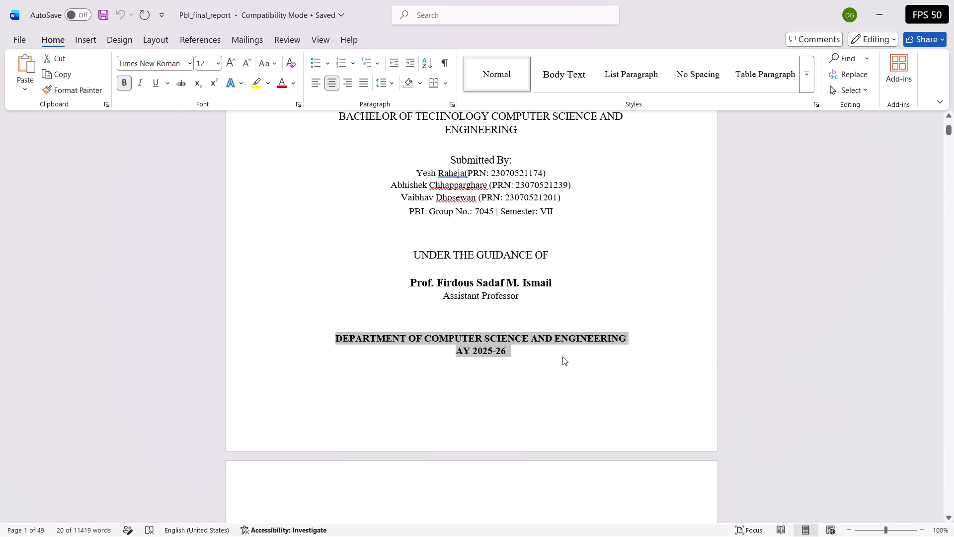
key(ctrl+c)
drag(441, 340, 582, 352)
key(ctrl+v)
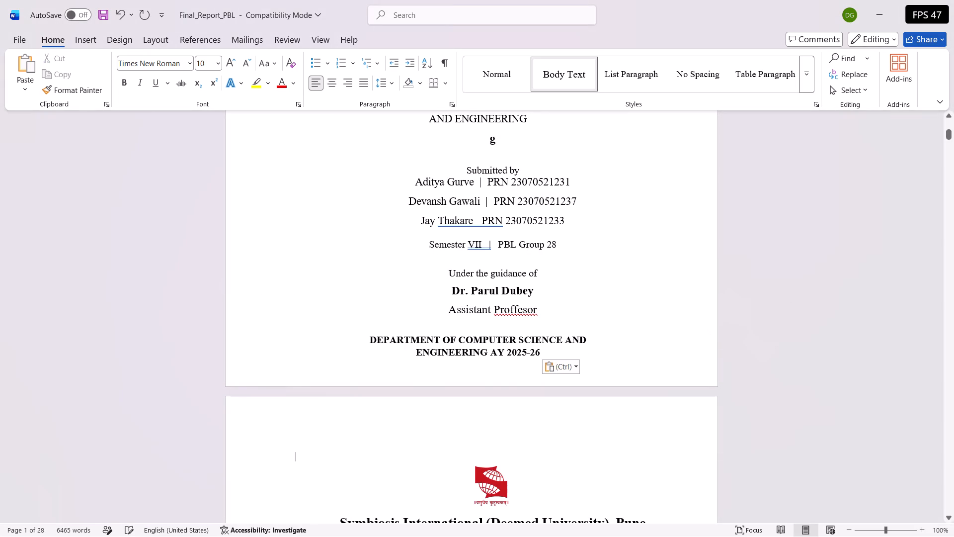
Delete the extra blank lines between the letterhead picture and "A PROJECT" on the cover page.
scroll(594, 216, up, 3)
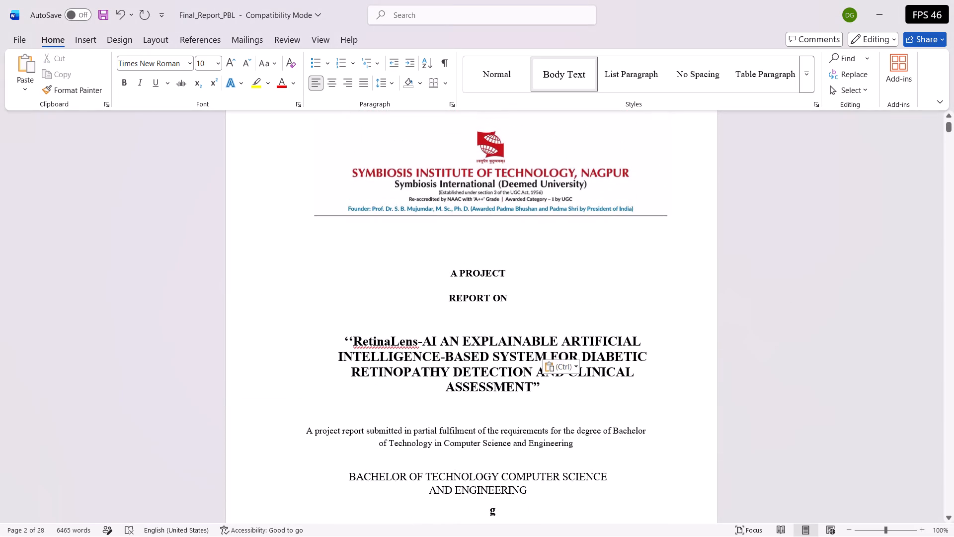
click(500, 271)
click(479, 253)
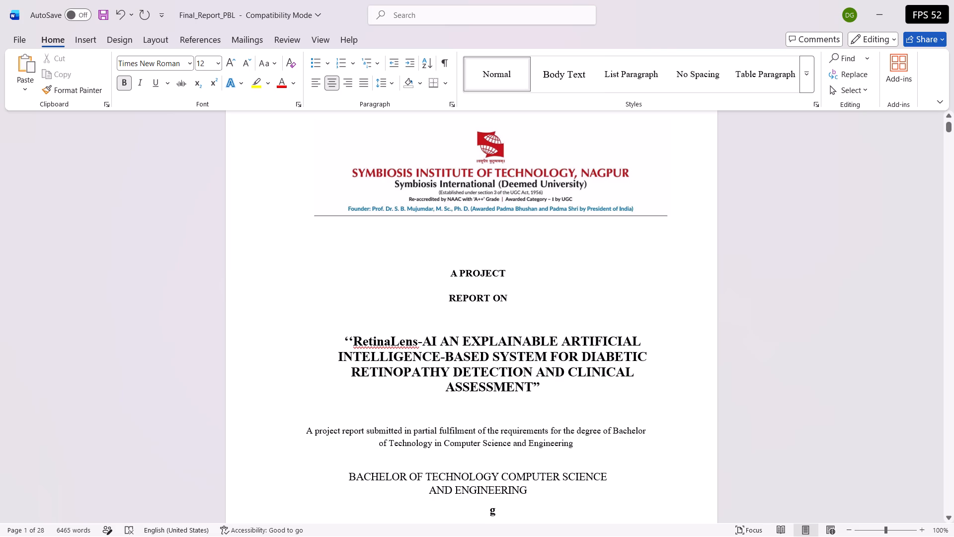
key(BackSpace)
key(BackSpace)
key(BackSpace)
Resolve the spelling flag on "RetinaLens" in the project title.
scroll(479, 253, down, 1)
right_click(382, 206)
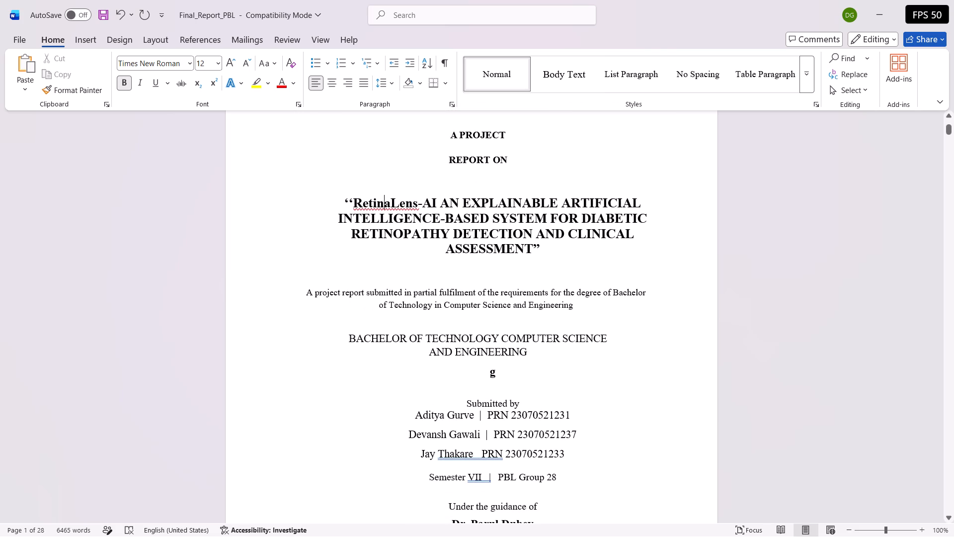
click(362, 248)
Delete the logo below the department line and add a line break so "Symbiosis International (Deemed University), Pune" starts on the following page.
scroll(444, 256, down, 1)
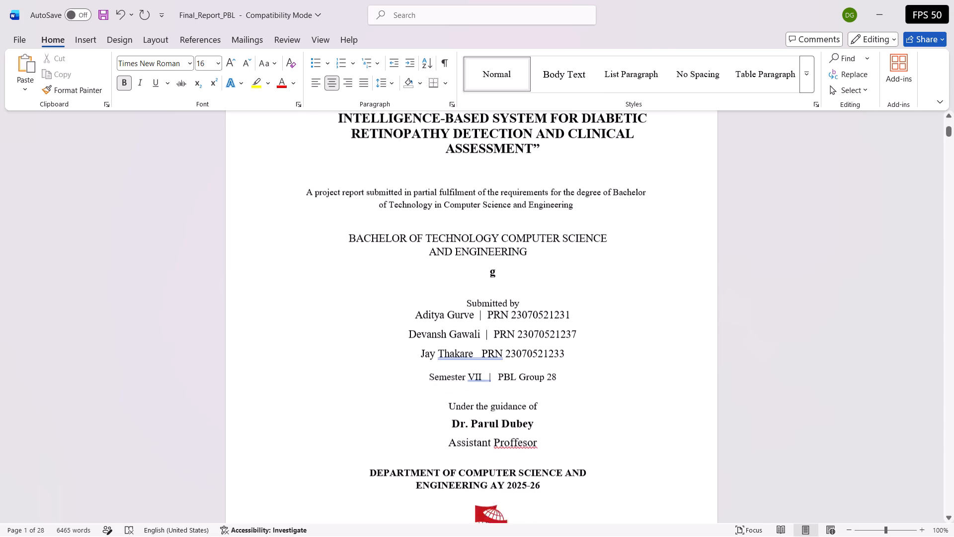
scroll(444, 256, down, 1)
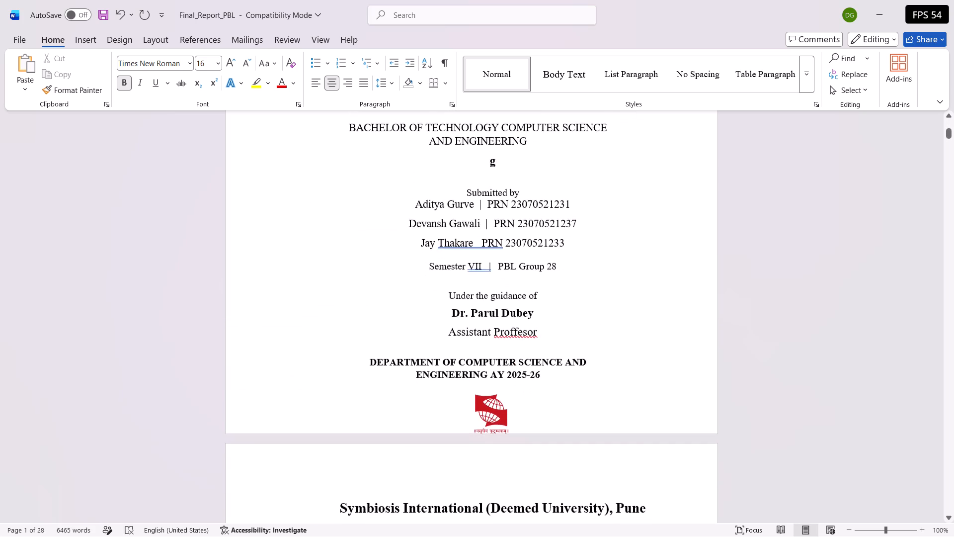
click(481, 412)
key(BackSpace)
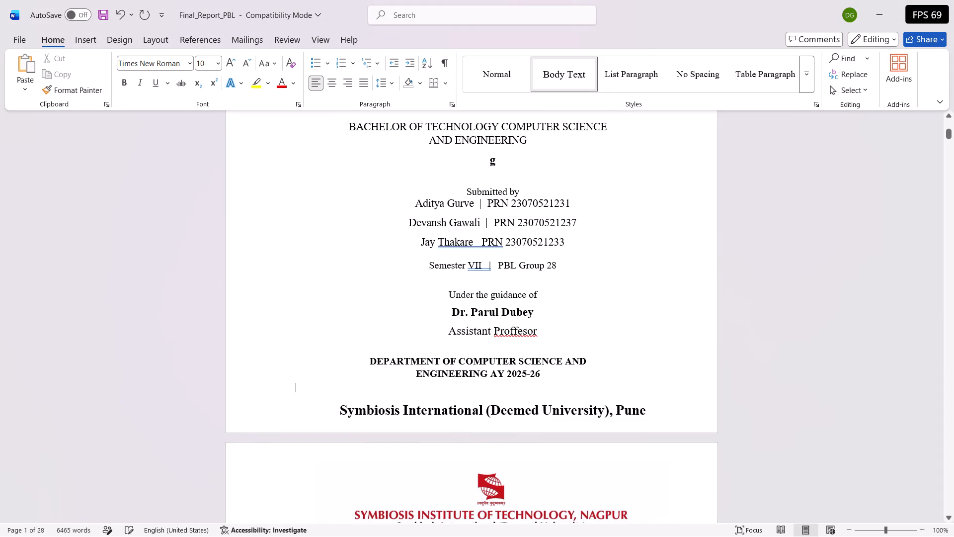
key(Return)
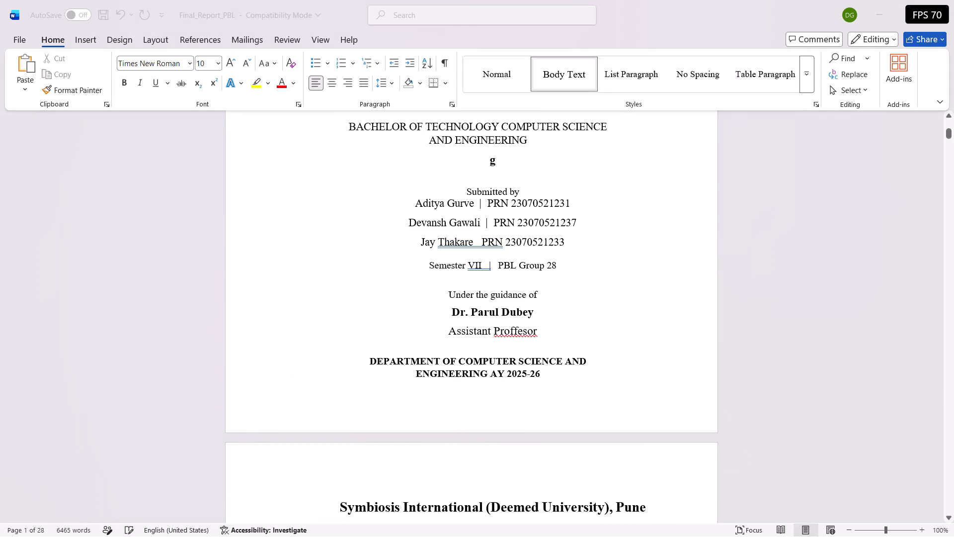
scroll(481, 412, down, 1)
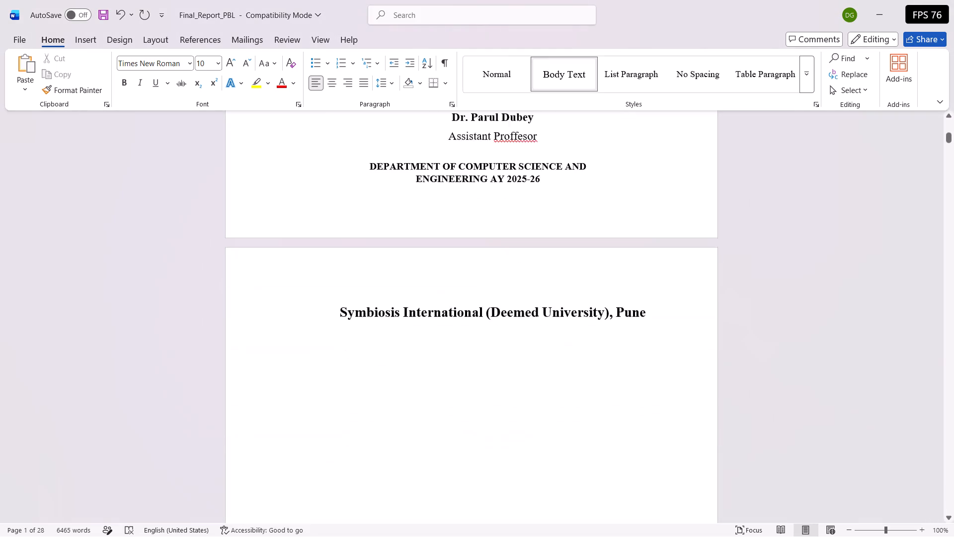
Copy the whole certificate page, letterhead through signatories, from Pbl_final_report and paste it over the "Symbiosis International (Deemed University), Pune" line in Final_Report_PBL.
scroll(481, 412, down, 2)
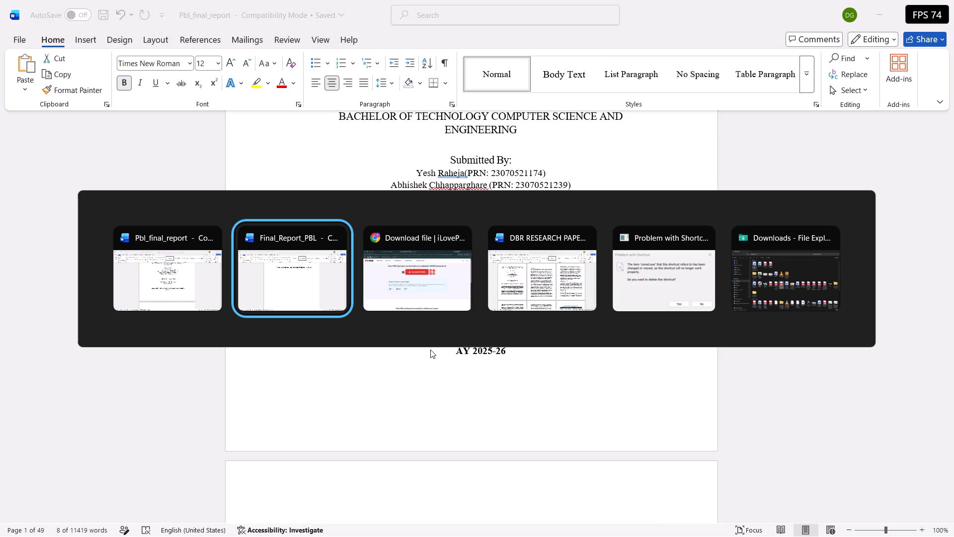
scroll(430, 350, up, 10)
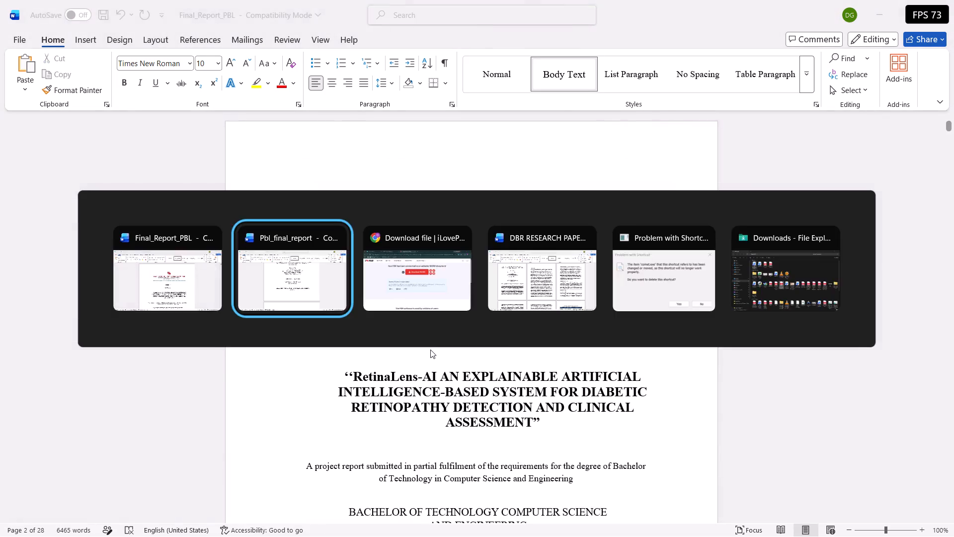
scroll(430, 350, down, 1)
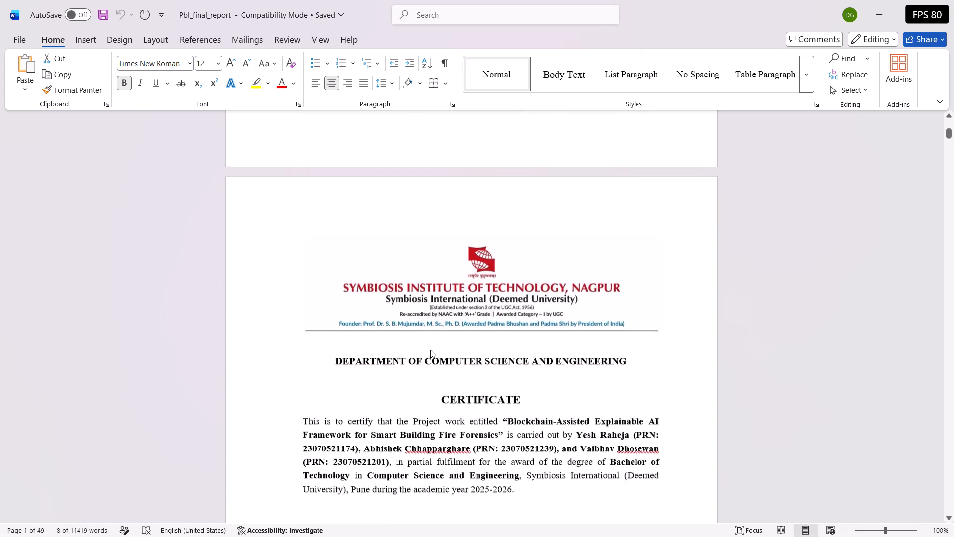
scroll(430, 350, down, 2)
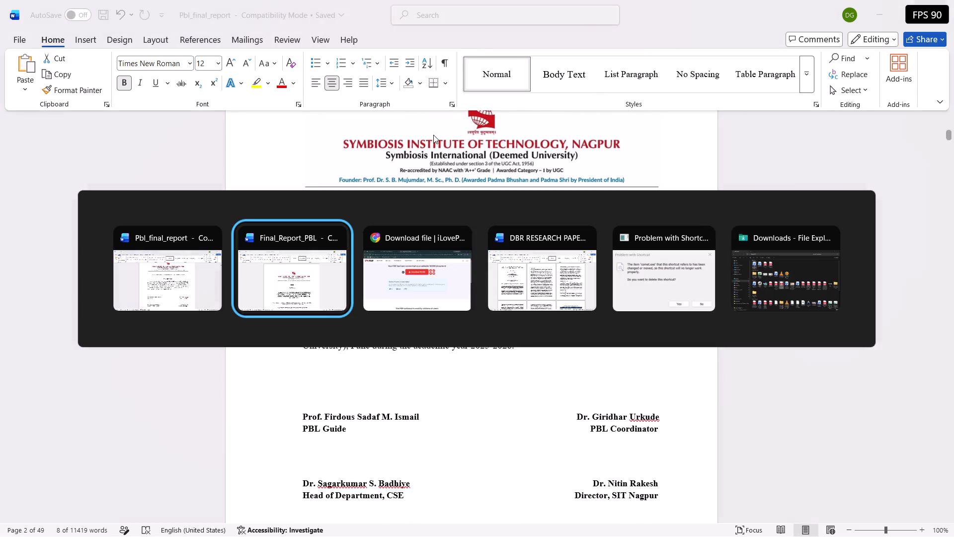
scroll(483, 379, down, 5)
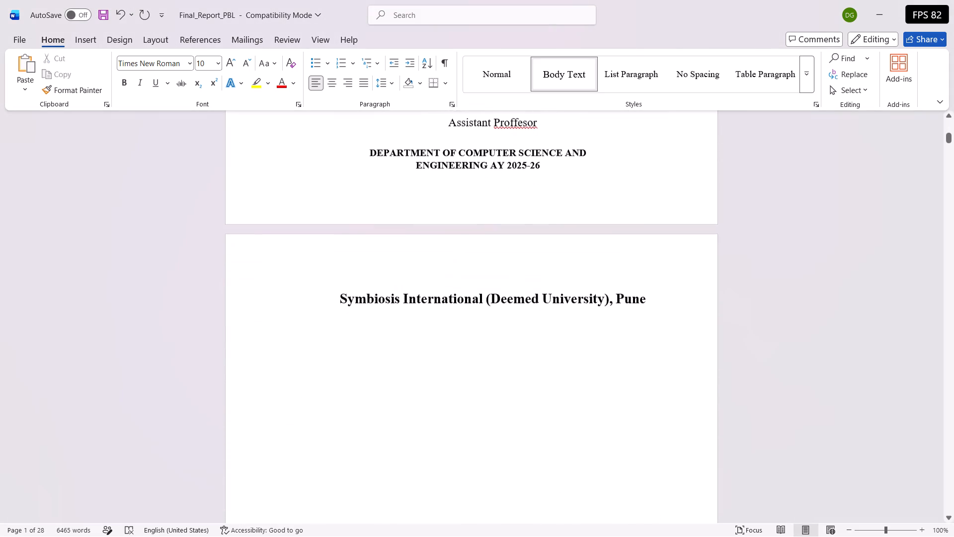
scroll(461, 377, up, 2)
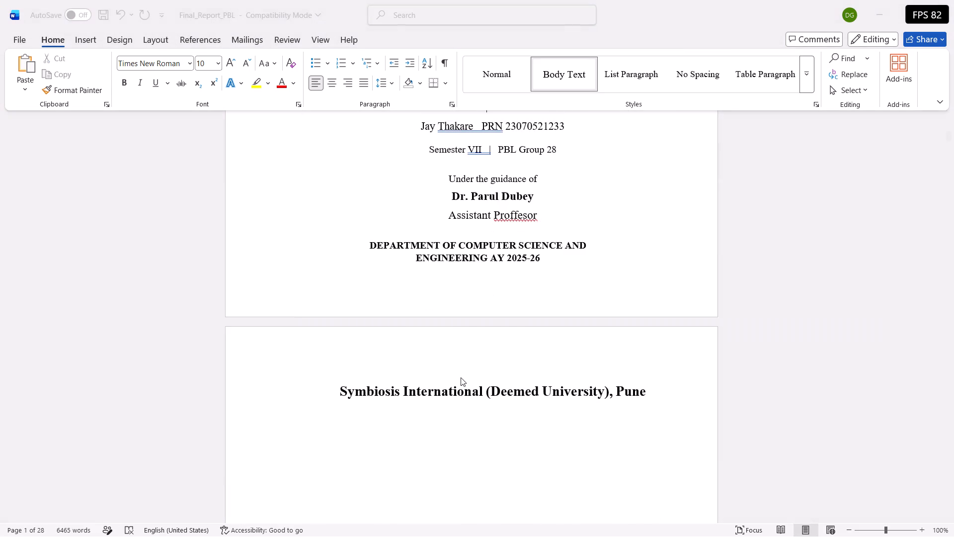
click(408, 159)
key(ctrl+c)
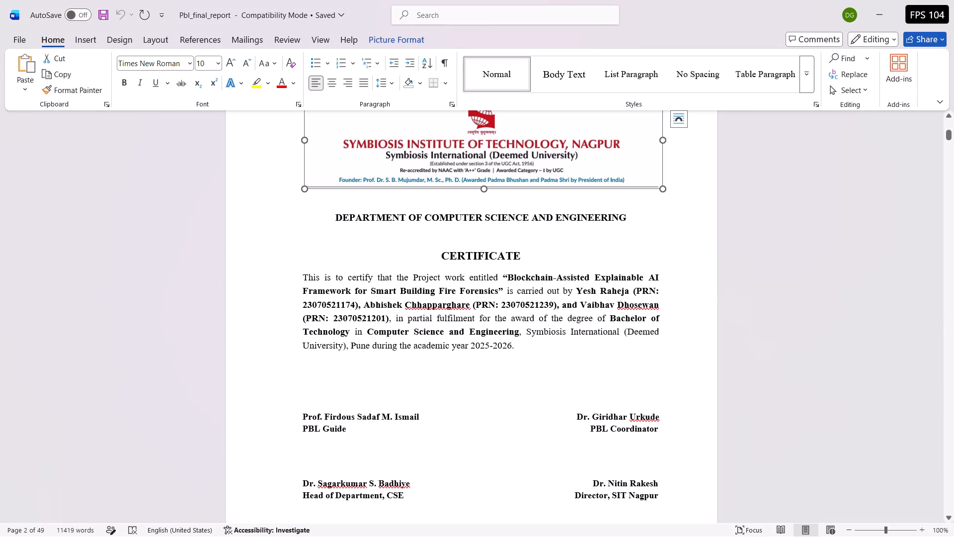
click(327, 297)
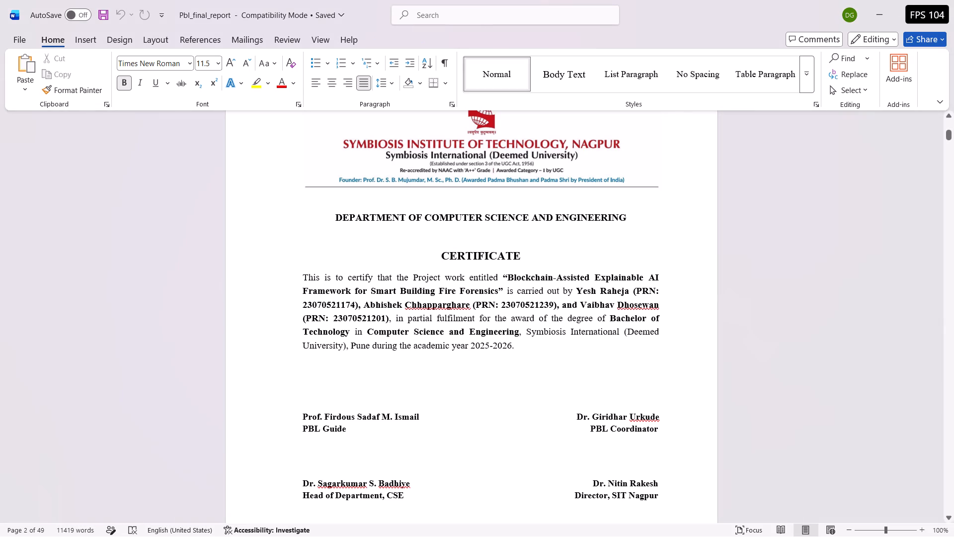
drag(278, 126, 522, 513)
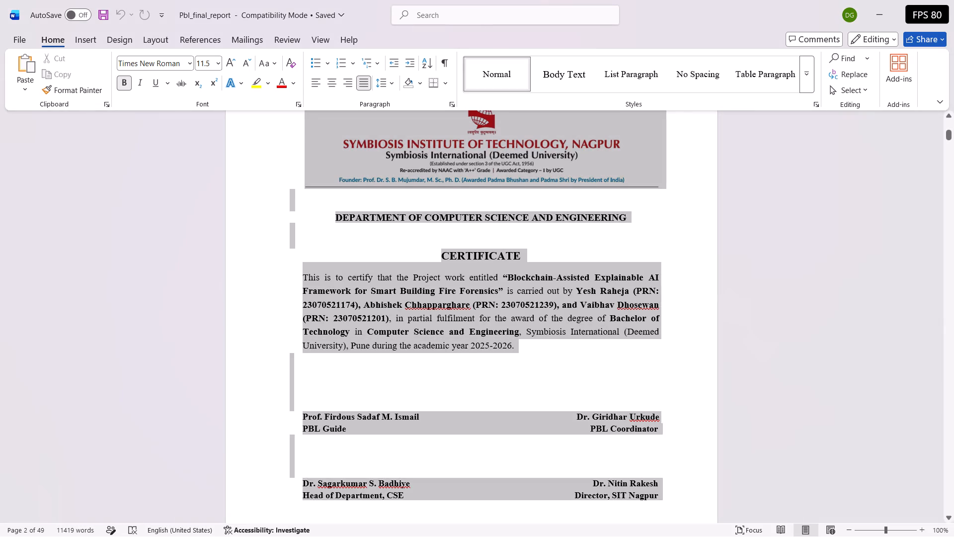
drag(522, 513, 655, 392)
key(ctrl+c)
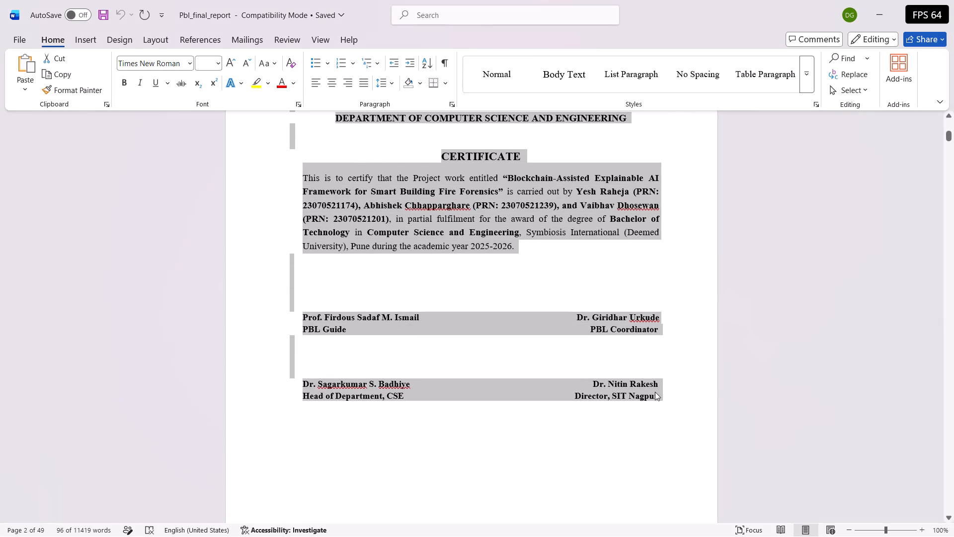
drag(339, 367, 690, 438)
key(ctrl+v)
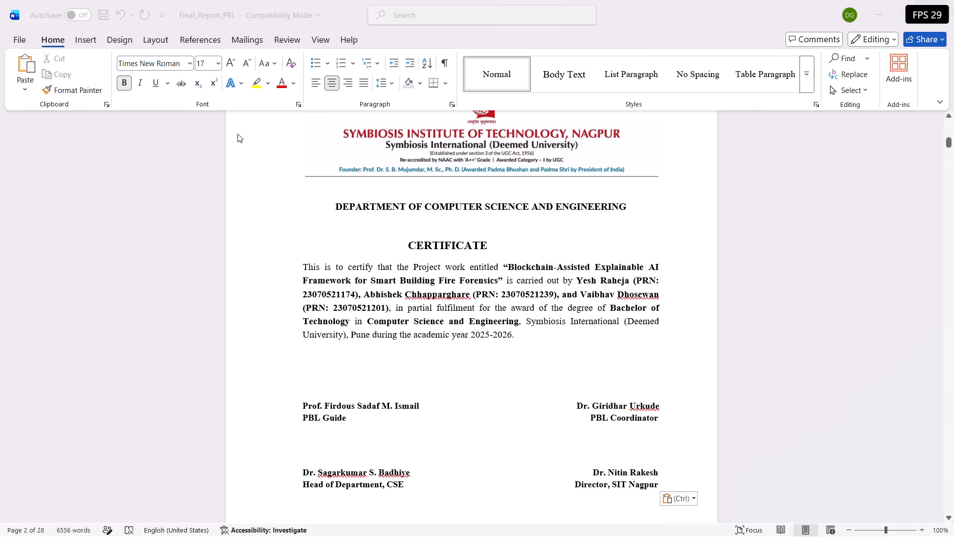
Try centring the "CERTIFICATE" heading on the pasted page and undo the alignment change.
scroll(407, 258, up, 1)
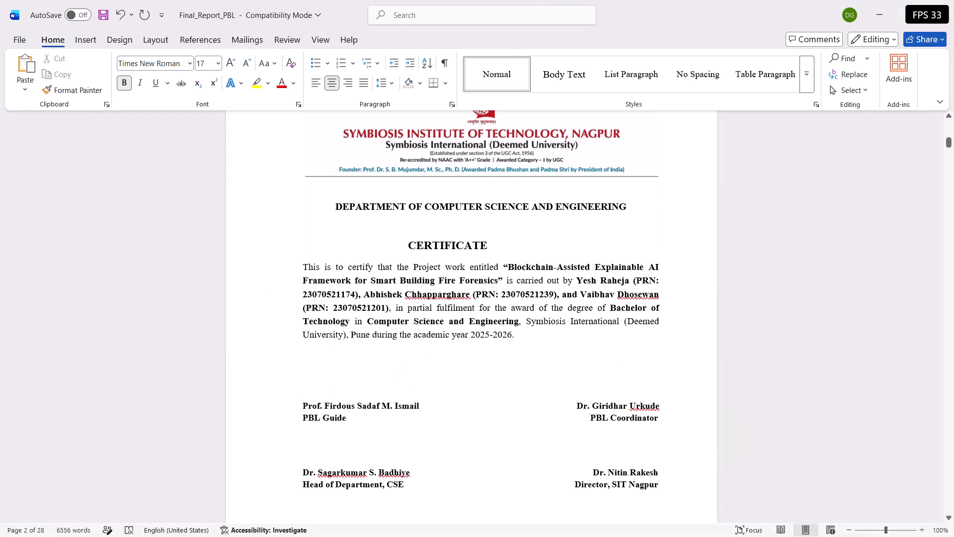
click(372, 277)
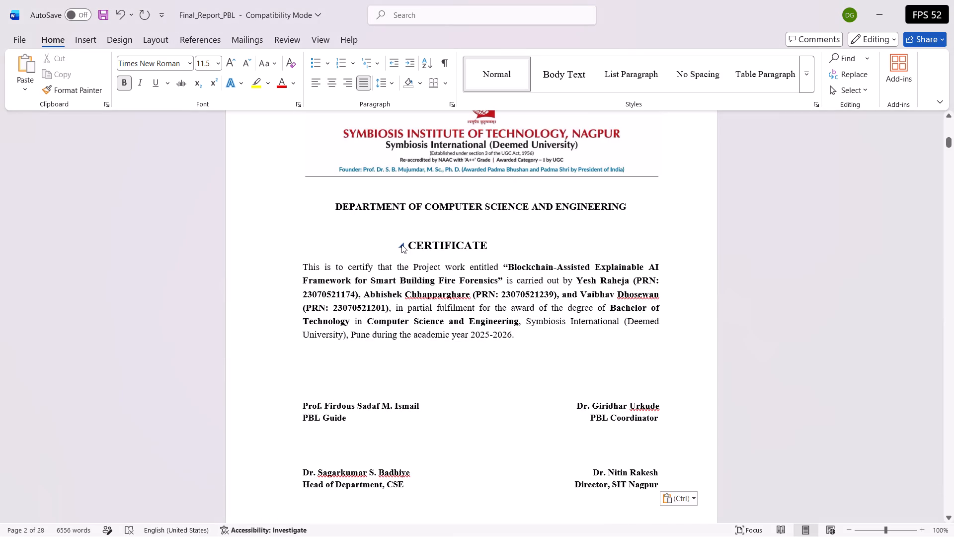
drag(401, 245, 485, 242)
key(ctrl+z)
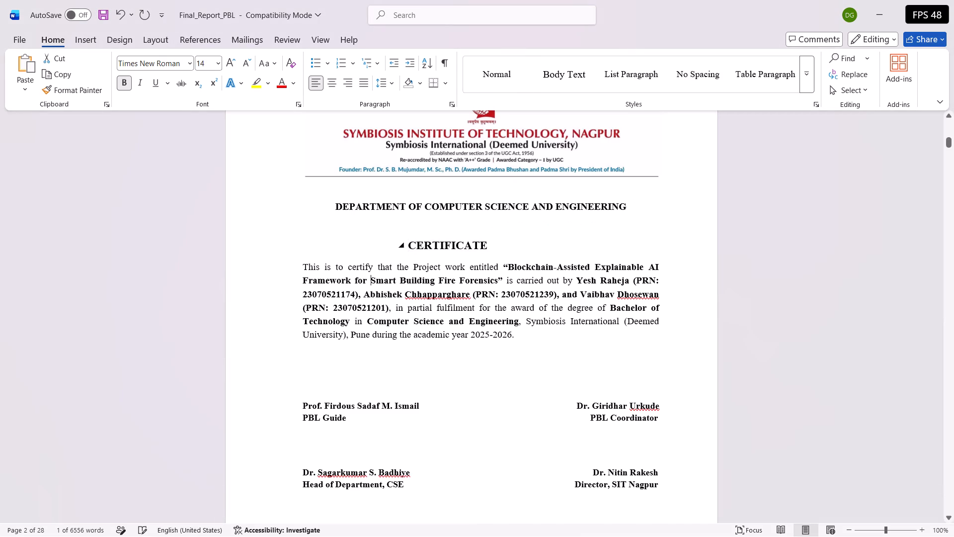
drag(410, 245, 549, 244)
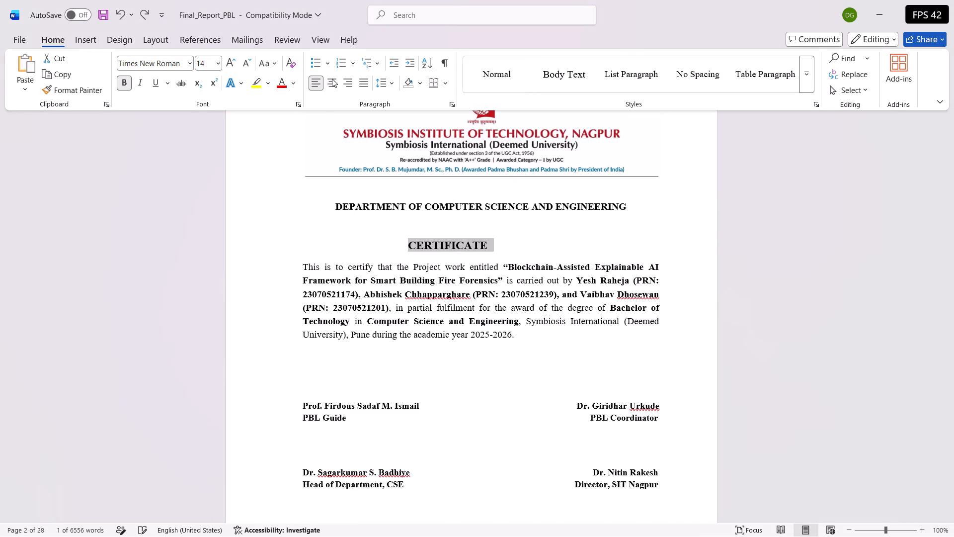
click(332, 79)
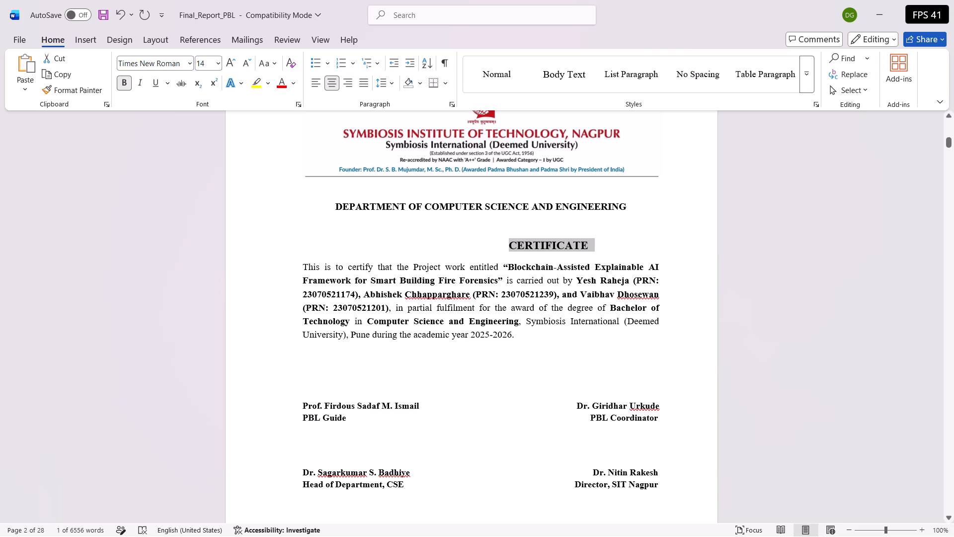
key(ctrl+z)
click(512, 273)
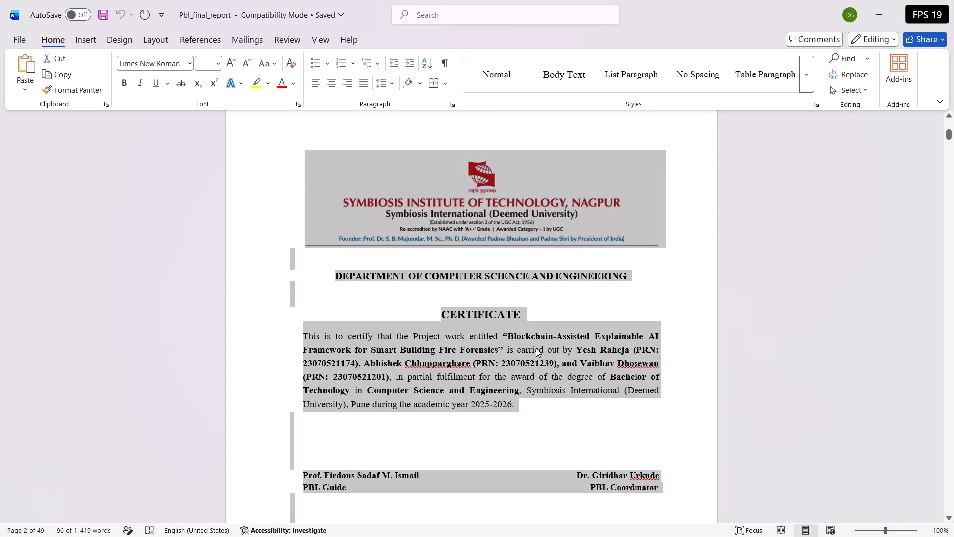
Look through the pages following the certificate in Pbl_final_report and review the cover and certificate pages in Final_Report_PBL.
scroll(536, 348, down, 2)
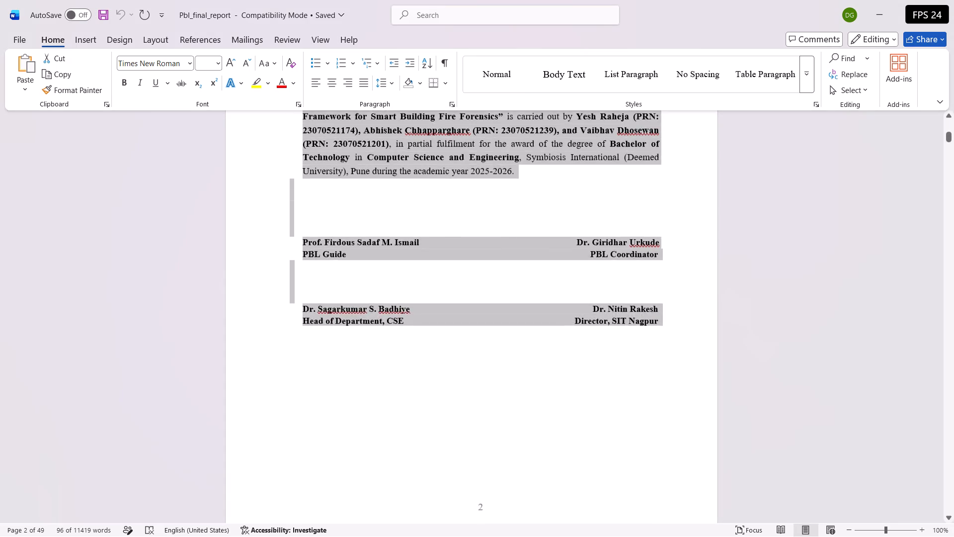
scroll(536, 348, down, 5)
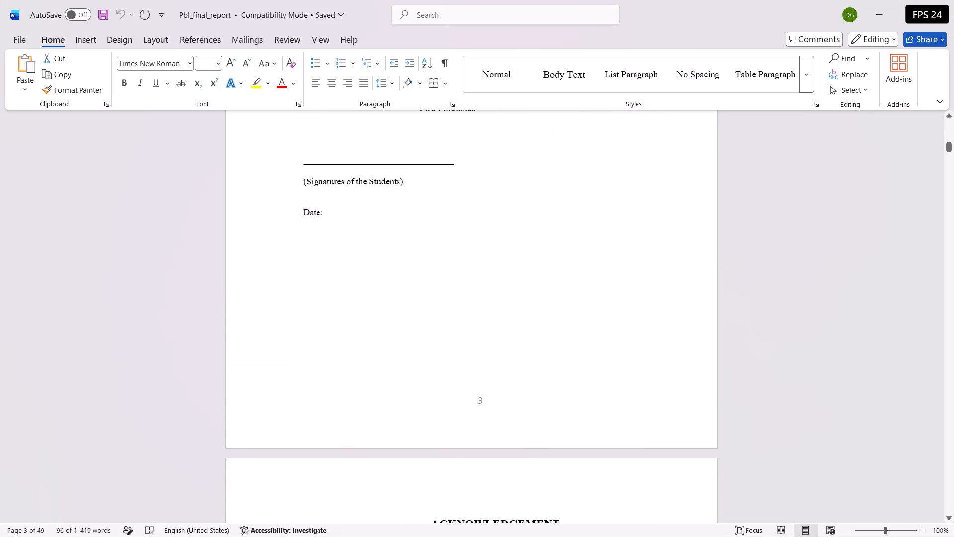
scroll(536, 348, down, 6)
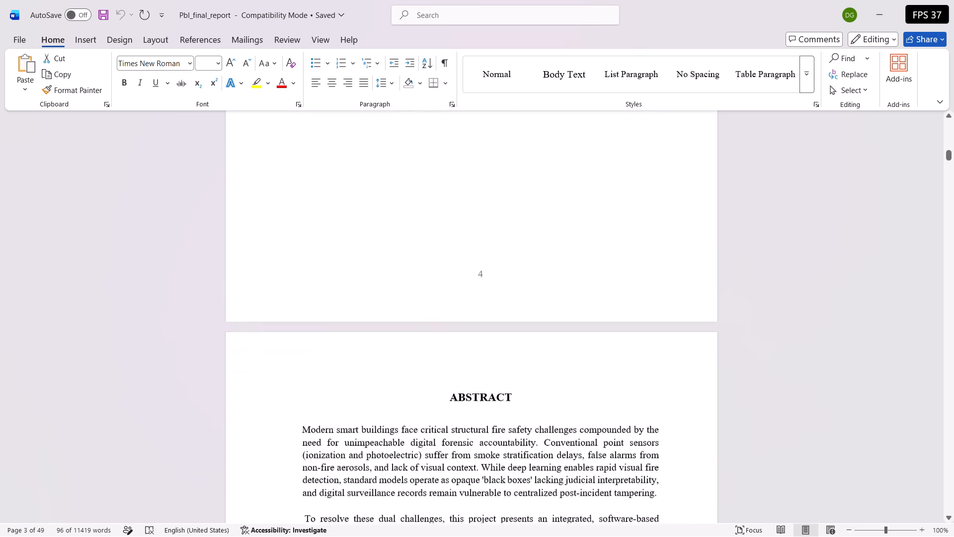
scroll(536, 348, down, 1)
scroll(536, 348, up, 16)
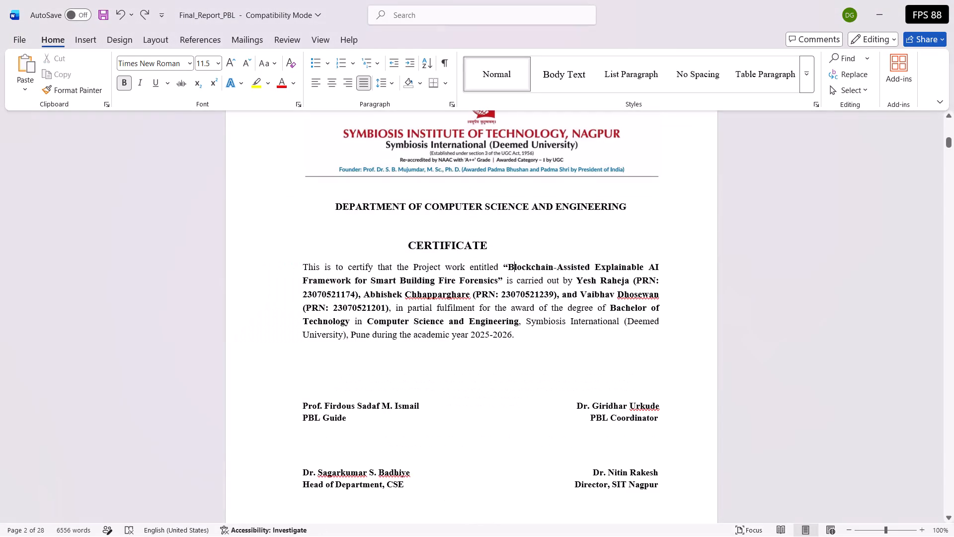
scroll(512, 306, up, 4)
scroll(512, 306, down, 1)
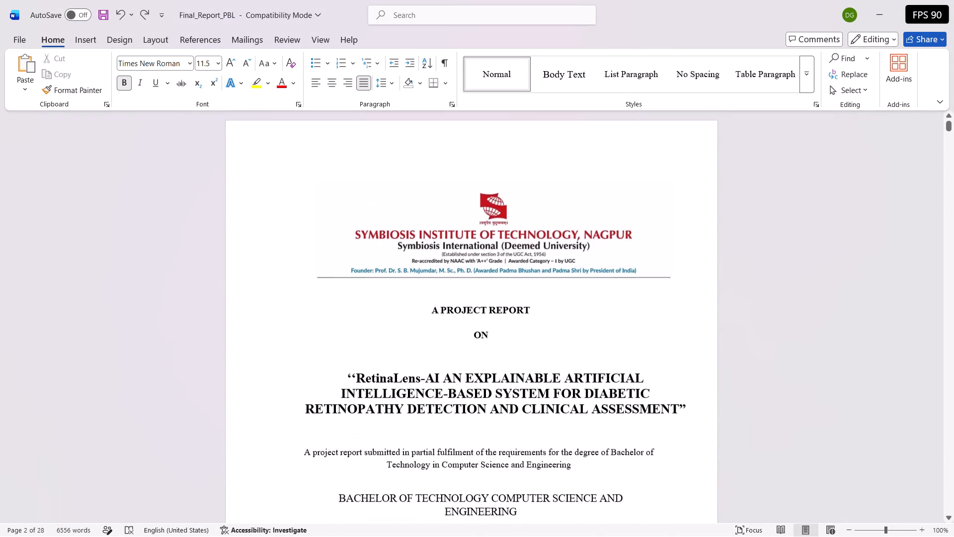
scroll(512, 306, down, 1)
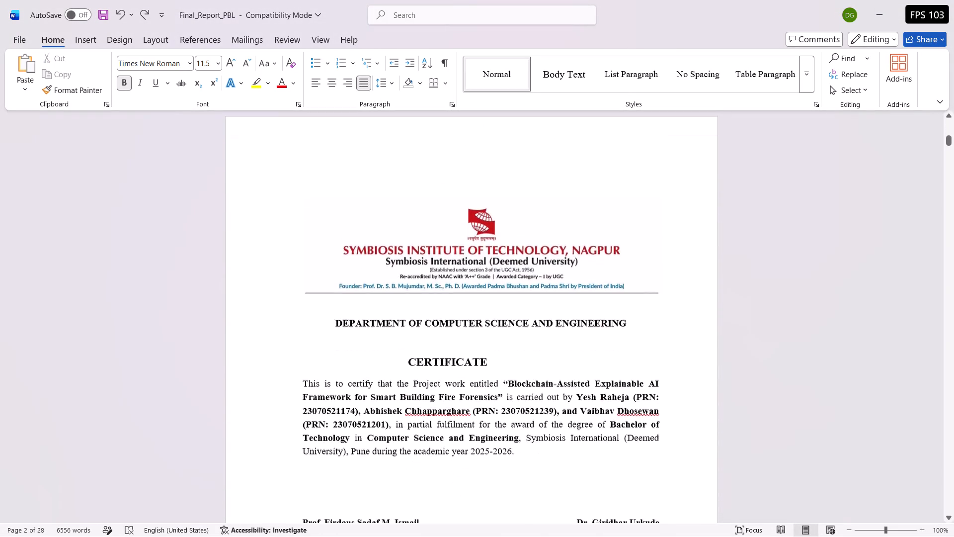
scroll(512, 306, down, 1)
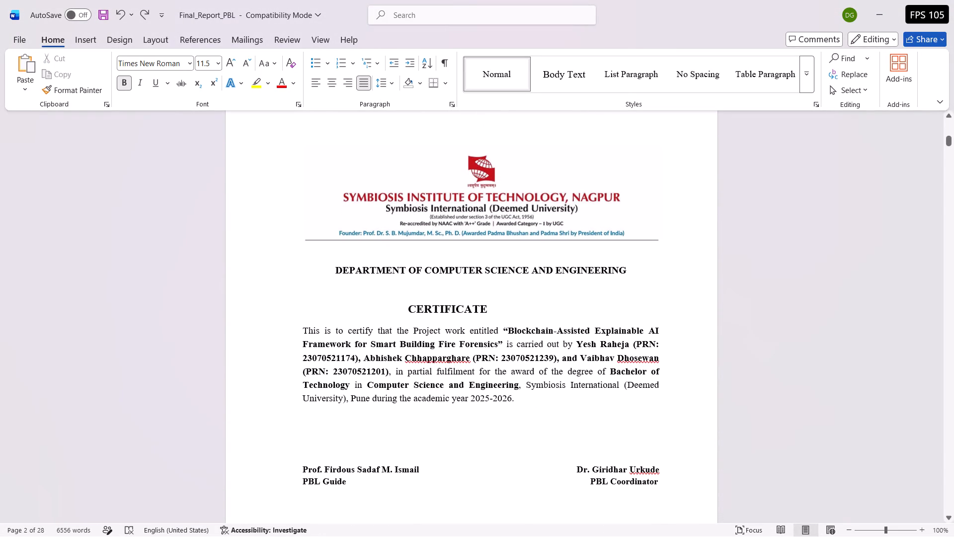
Replace the first student's name and PRN in the certificate paragraph with the details of this report's first team member.
click(629, 343)
key(BackSpace)
key(BackSpace)
key(BackSpace)
key(BackSpace)
key(BackSpace)
key(BackSpace)
key(BackSpace)
key(BackSpace)
key(BackSpace)
key(BackSpace)
key(BackSpace)
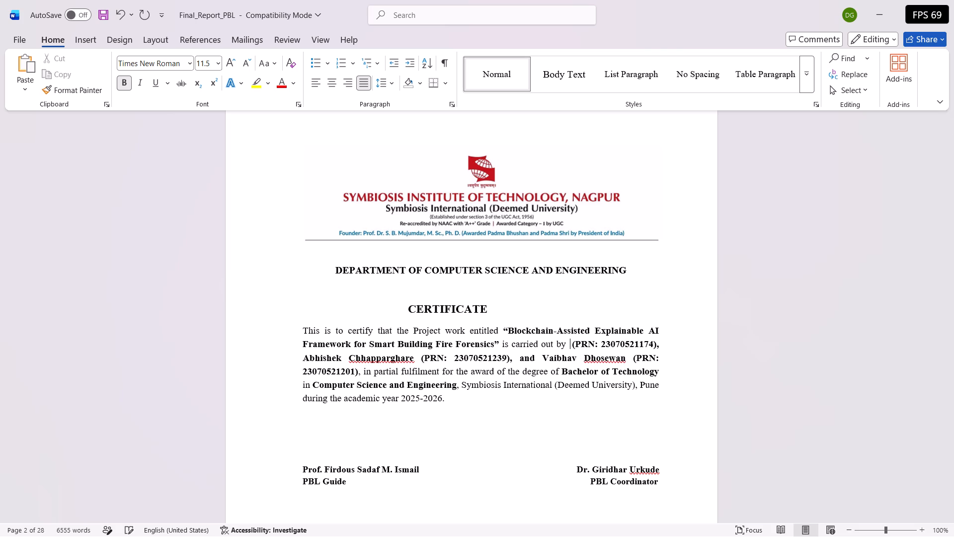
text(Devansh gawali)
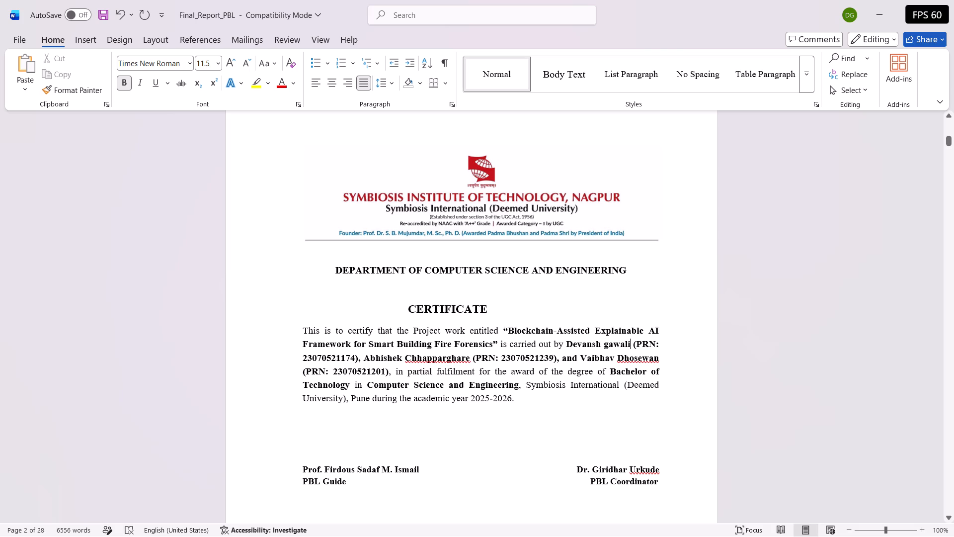
click(356, 359)
key(BackSpace)
key(BackSpace)
key(BackSpace)
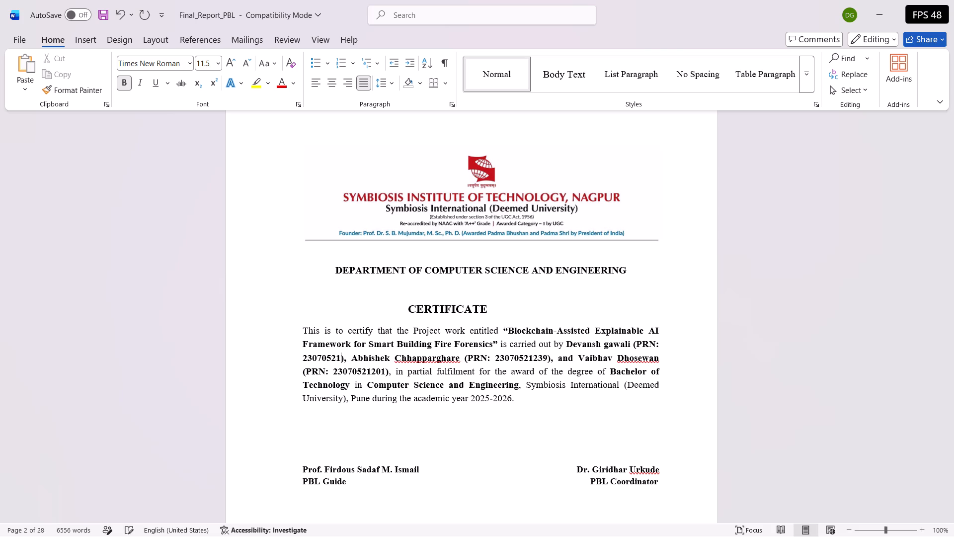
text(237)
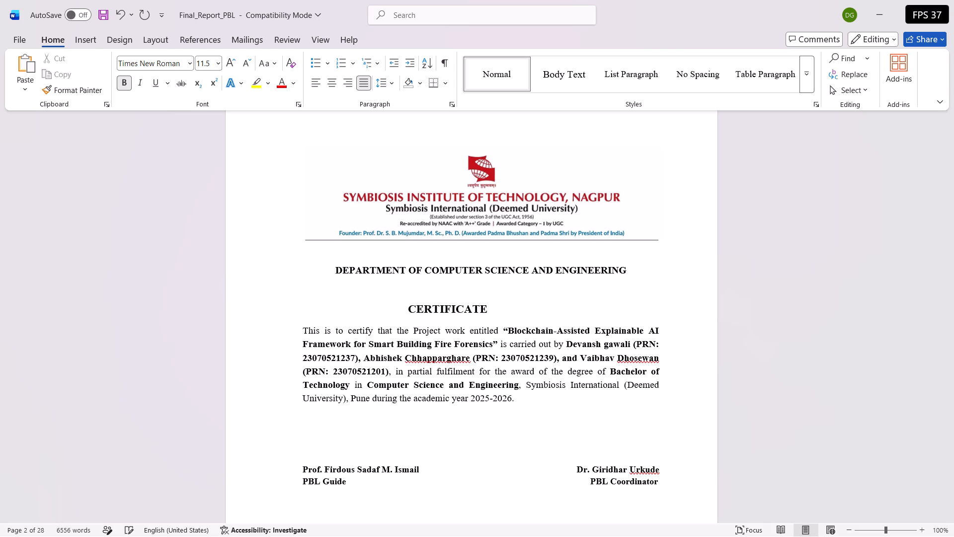
Replace the second student's name in the certificate paragraph with this report's second team member and correct the PRN's last digit.
click(471, 357)
key(BackSpace)
key(BackSpace)
key(BackSpace)
key(BackSpace)
key(BackSpace)
key(BackSpace)
key(BackSpace)
key(BackSpace)
key(BackSpace)
key(BackSpace)
key(BackSpace)
key(BackSpace)
key(BackSpace)
key(BackSpace)
key(BackSpace)
key(BackSpace)
key(BackSpace)
key(BackSpace)
key(BackSpace)
key(BackSpace)
key(BackSpace)
key(BackSpace)
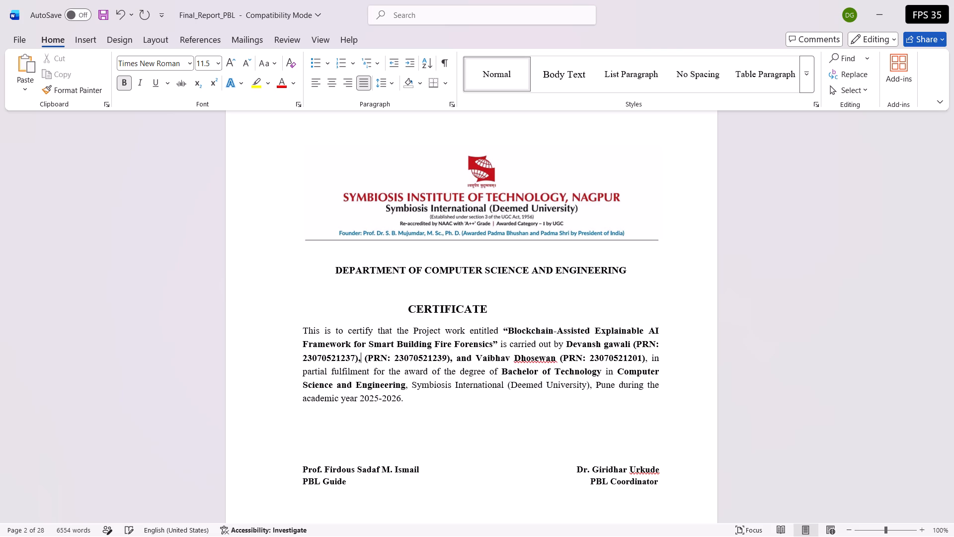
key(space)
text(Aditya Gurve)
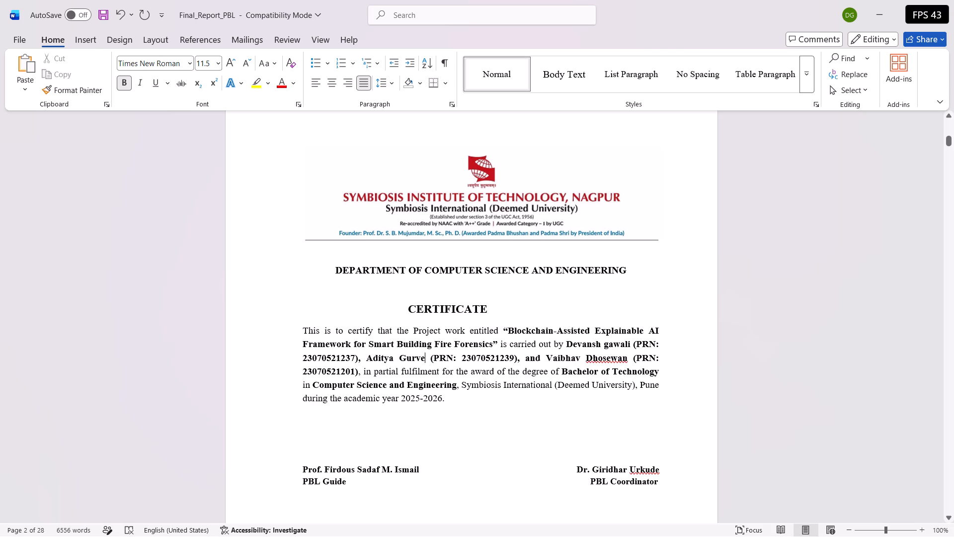
click(512, 355)
key(BackSpace)
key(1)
Replace the third student's name in the certificate paragraph with this report's third team member, leaving the PRN as is.
click(630, 357)
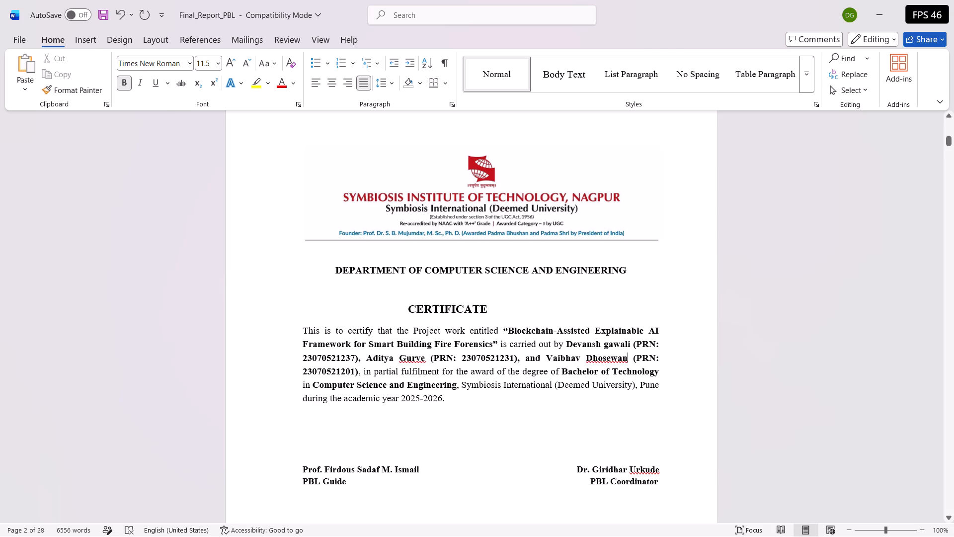
key(Right)
key(BackSpace)
key(BackSpace)
key(BackSpace)
key(BackSpace)
key(BackSpace)
key(BackSpace)
key(BackSpace)
key(BackSpace)
key(BackSpace)
key(BackSpace)
key(BackSpace)
key(BackSpace)
key(BackSpace)
key(BackSpace)
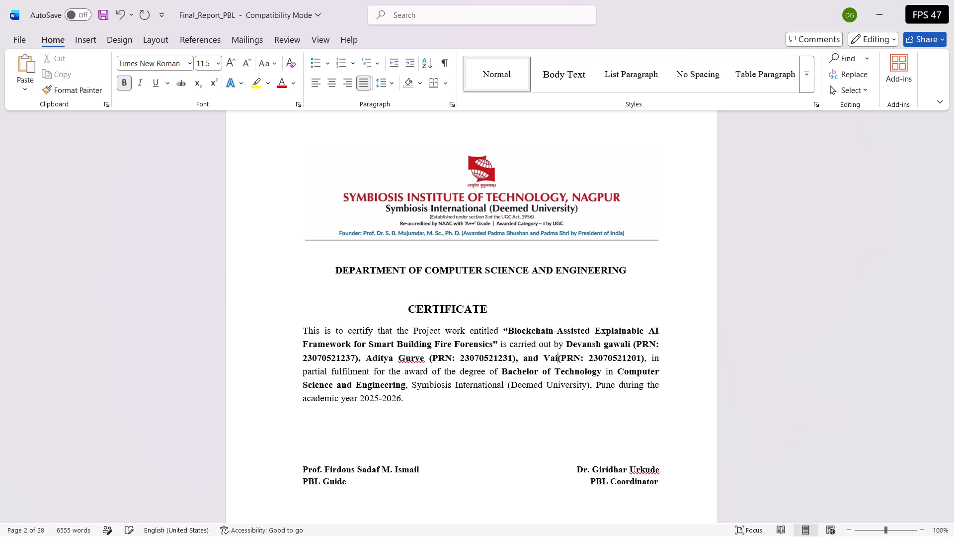
key(BackSpace)
key(BackSpace)
key(BackSpace)
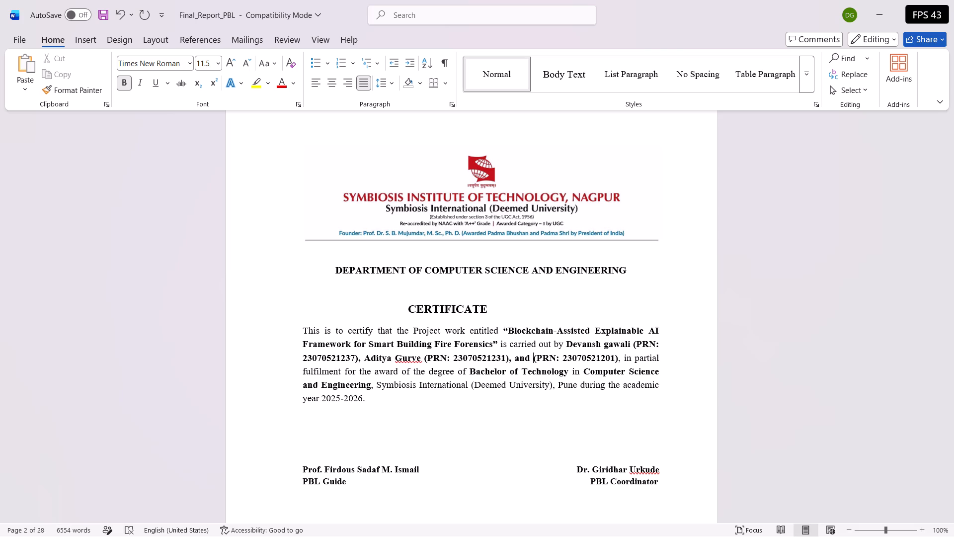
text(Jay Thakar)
scroll(630, 357, left, 1)
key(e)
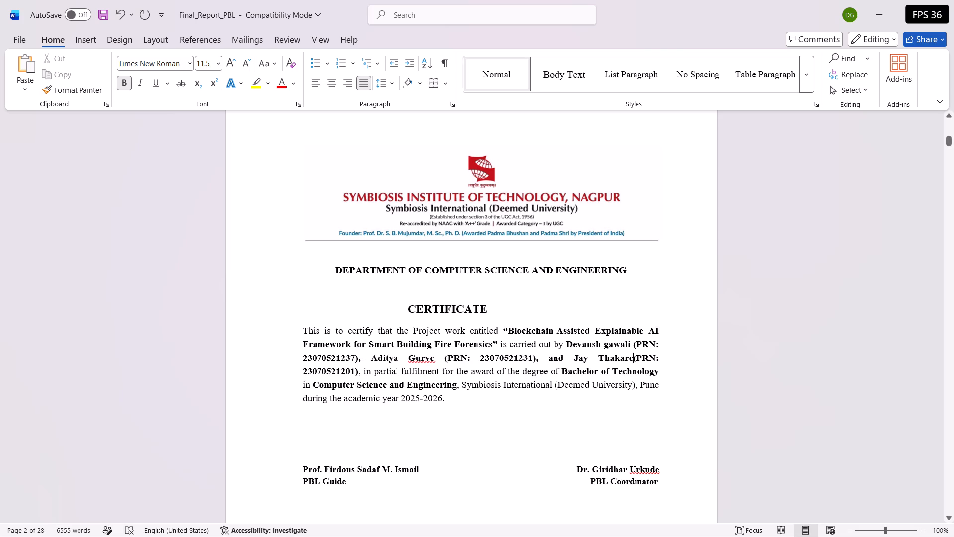
Add the missing space after the third student's name in the certificate paragraph and correct the last two digits of that student's PRN.
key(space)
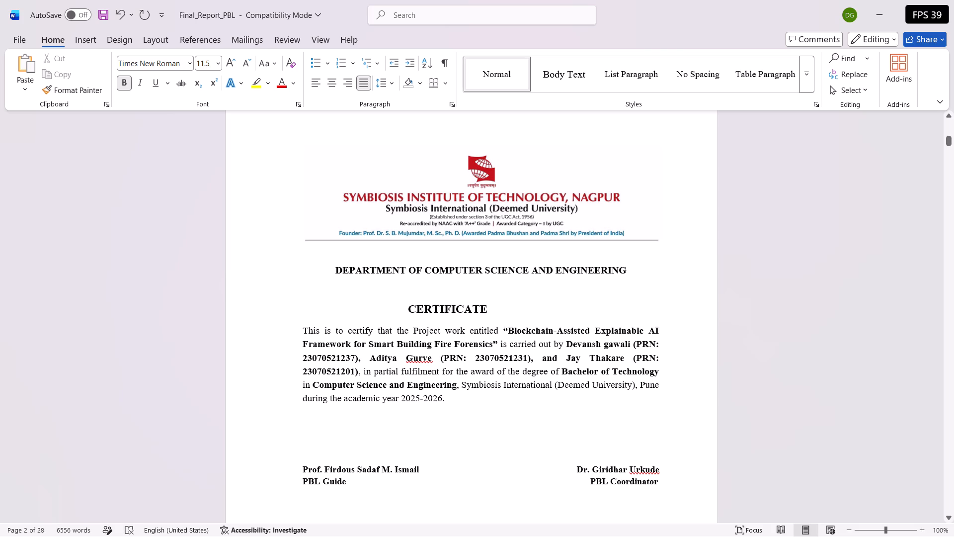
click(352, 370)
key(Right)
key(BackSpace)
key(BackSpace)
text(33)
Replace the name above PBL Guide in the certificate's signature block with this report's own guide, using the title Dr.
scroll(421, 398, down, 2)
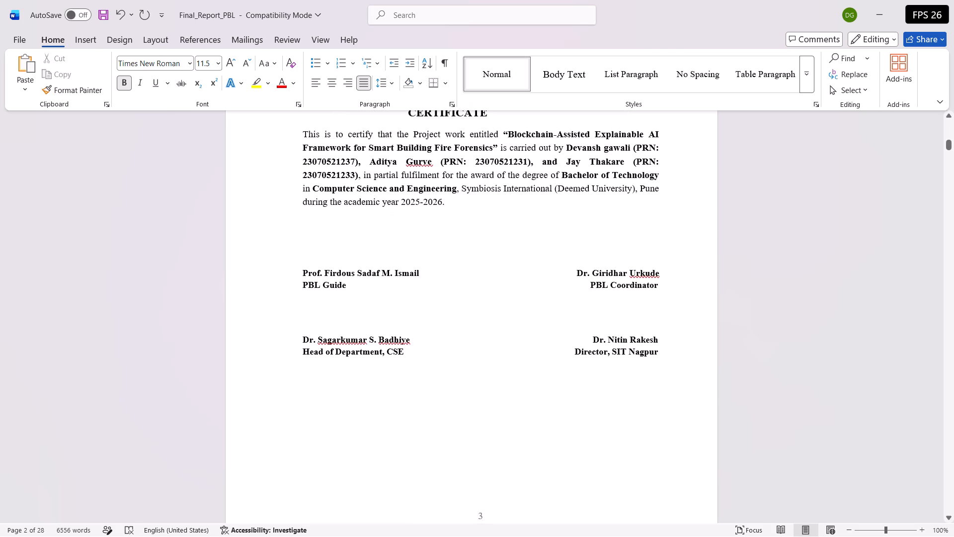
click(424, 273)
key(BackSpace)
key(BackSpace)
key(BackSpace)
key(BackSpace)
key(BackSpace)
key(BackSpace)
key(BackSpace)
key(BackSpace)
key(BackSpace)
key(BackSpace)
key(BackSpace)
key(BackSpace)
key(BackSpace)
key(BackSpace)
key(BackSpace)
key(BackSpace)
key(BackSpace)
key(BackSpace)
key(BackSpace)
key(BackSpace)
key(BackSpace)
key(BackSpace)
key(BackSpace)
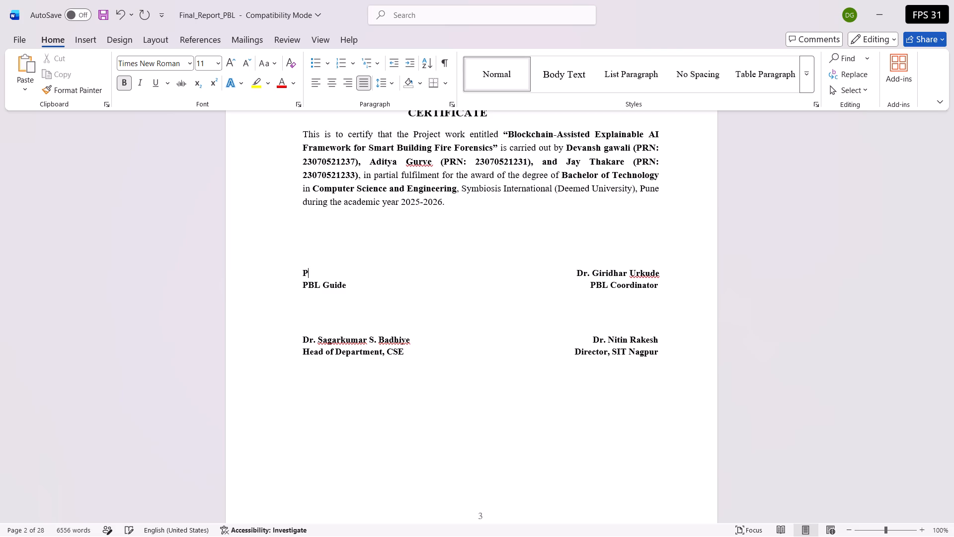
key(BackSpace)
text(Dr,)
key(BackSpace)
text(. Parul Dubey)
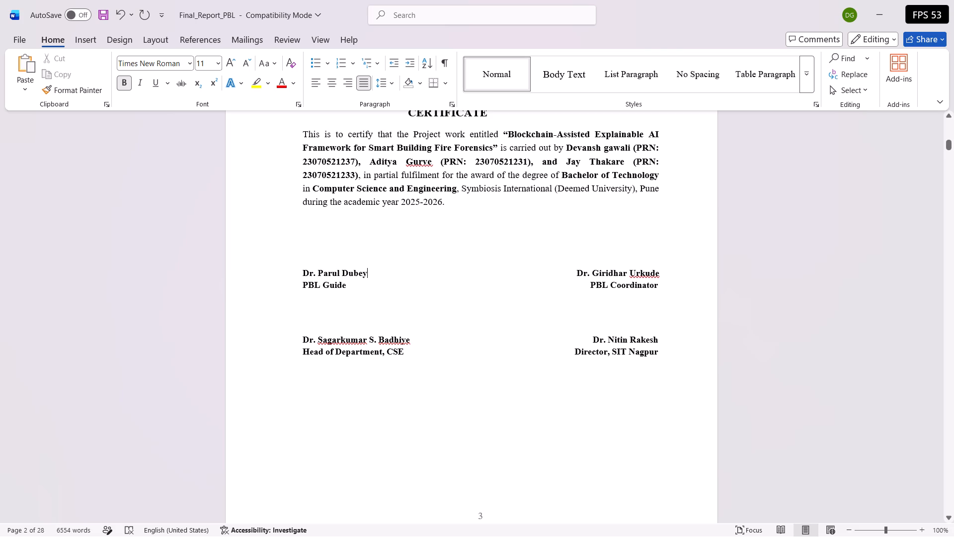
Review the declaration page in Final_Report_PBL, then switch to Pbl_final_report and examine the wording and layout of its declaration page.
scroll(516, 248, down, 1)
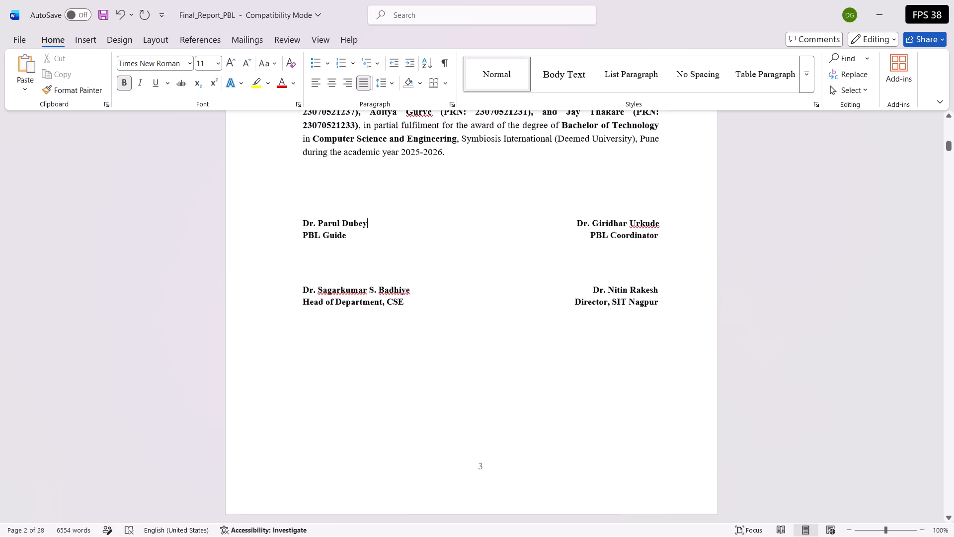
scroll(353, 238, down, 2)
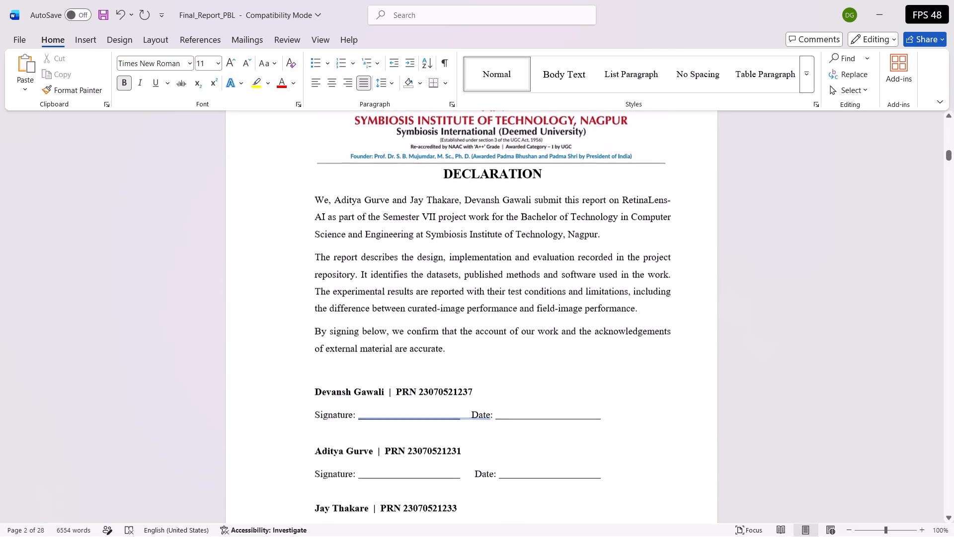
scroll(449, 331, down, 2)
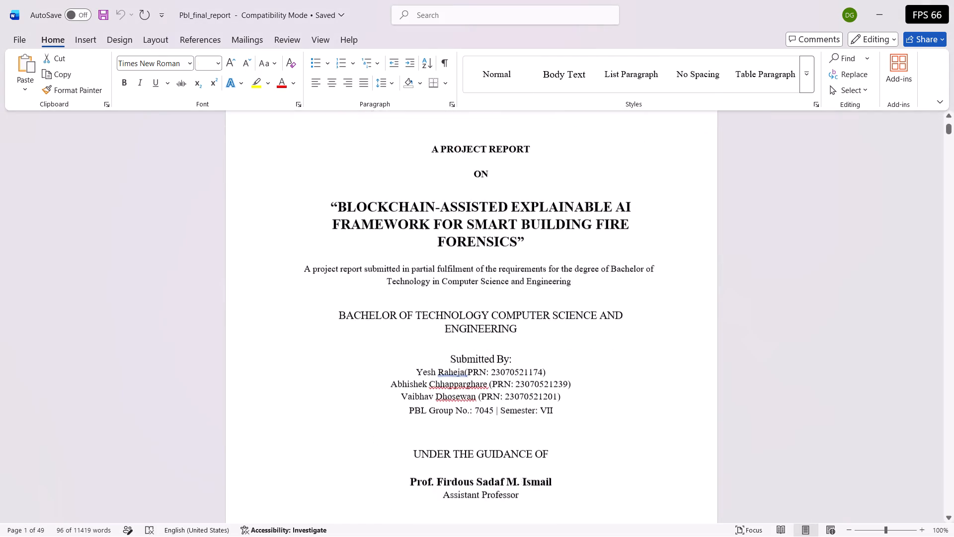
scroll(449, 331, down, 3)
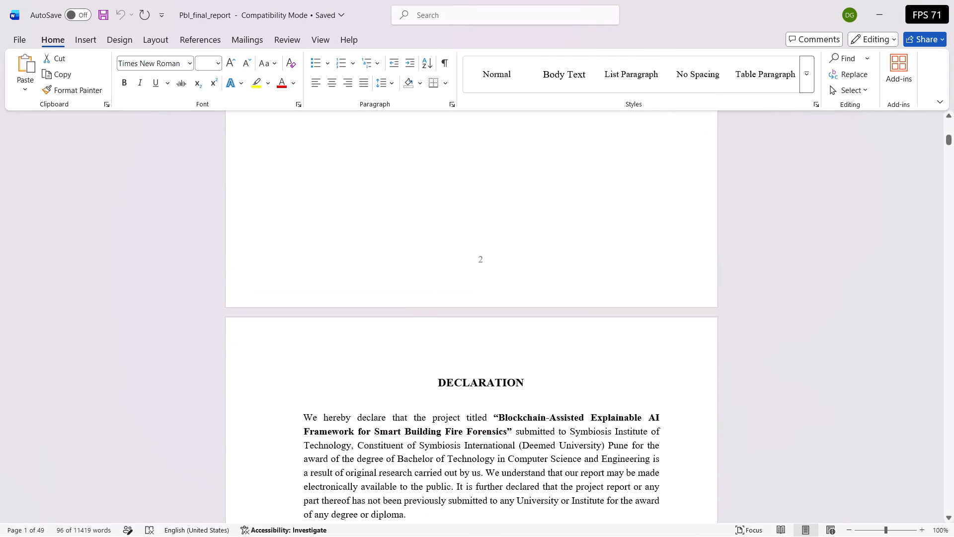
scroll(449, 331, down, 1)
scroll(514, 358, down, 1)
scroll(415, 332, down, 1)
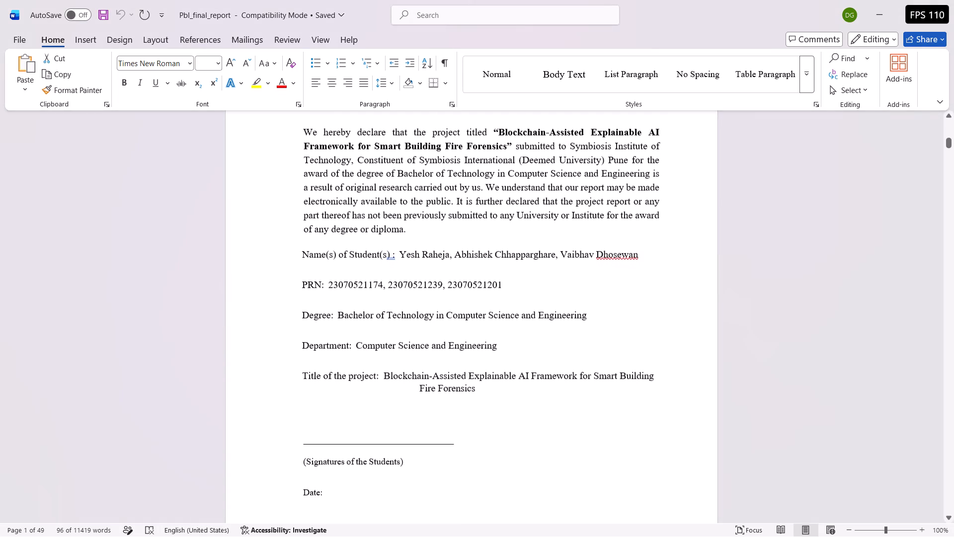
Copy the student, PRN, degree, department and project title lines from Pbl_final_report's declaration over the signature blocks in Final_Report_PBL's declaration.
drag(288, 247, 485, 307)
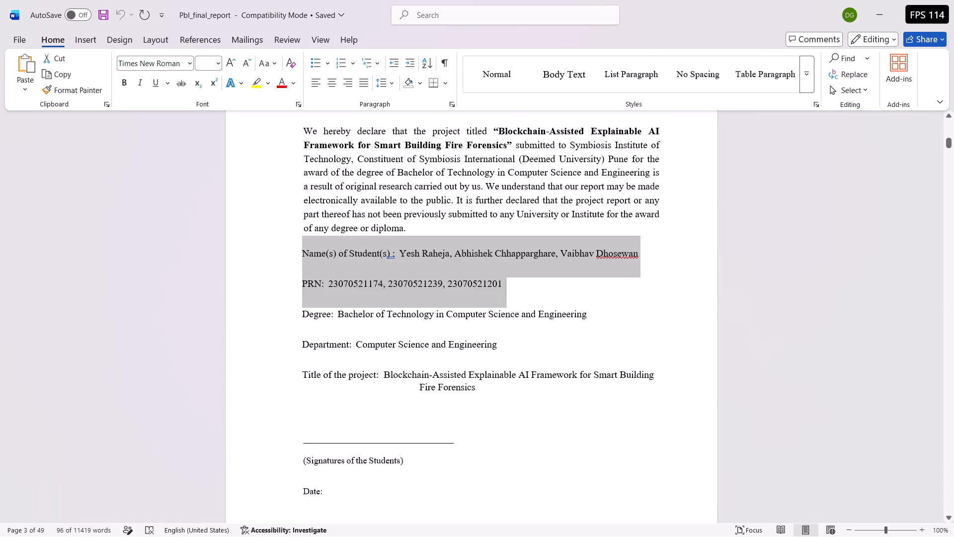
drag(485, 307, 561, 389)
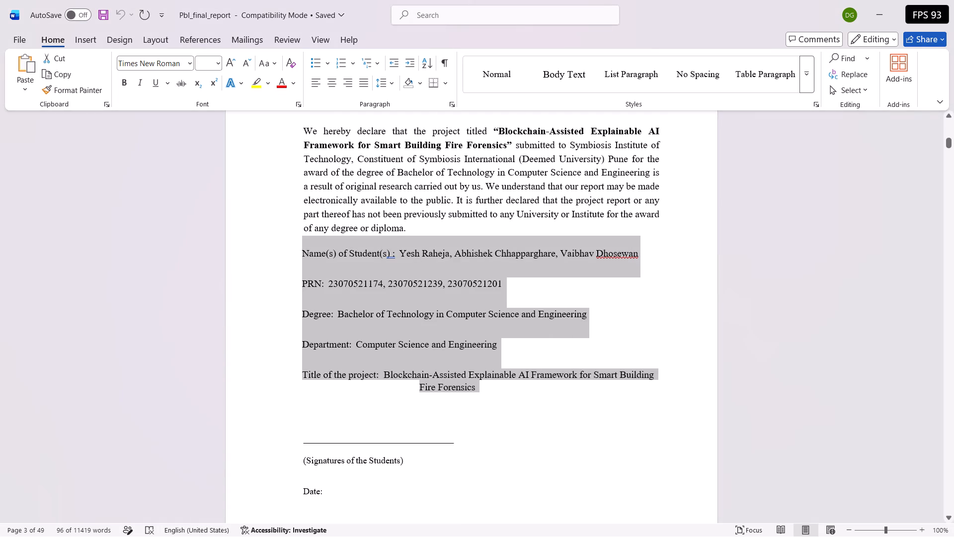
drag(561, 389, 561, 390)
key(ctrl+c)
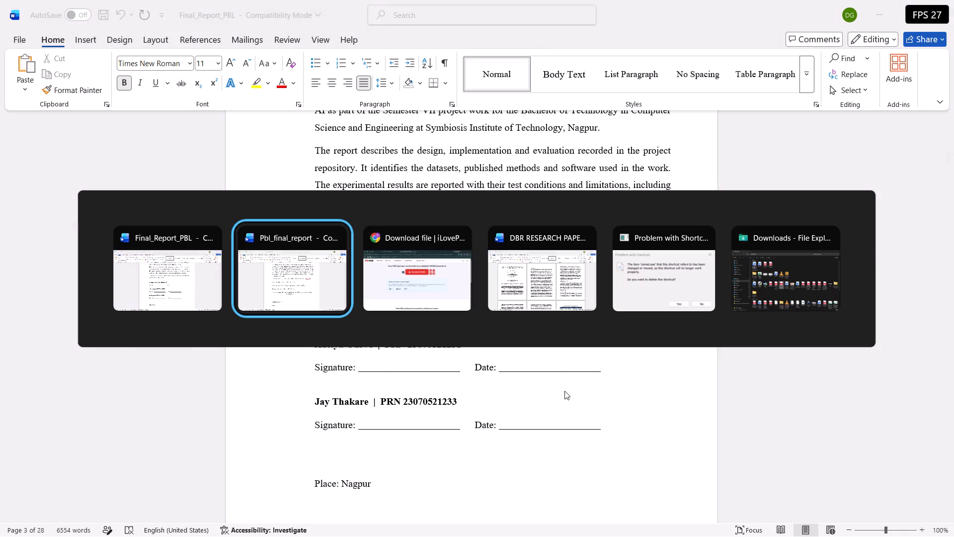
key(ctrl+c)
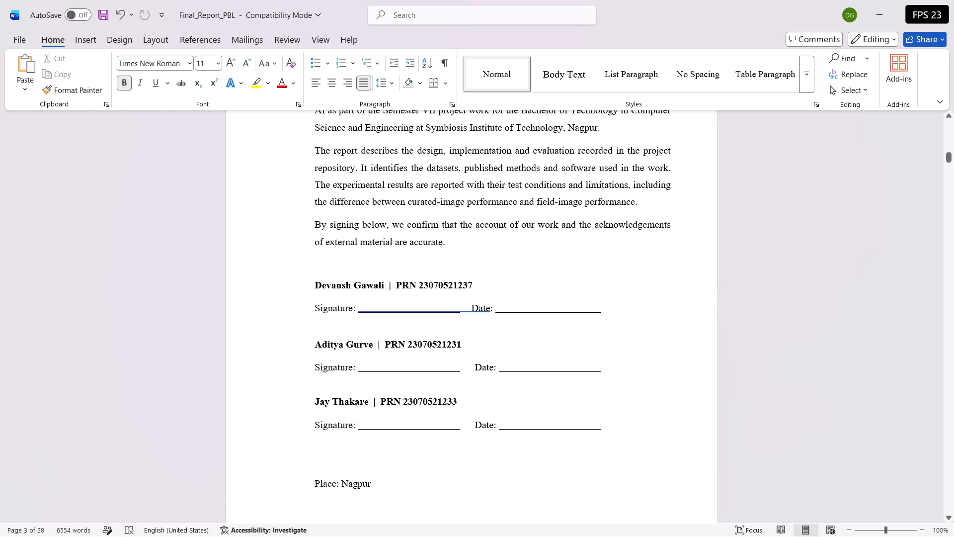
scroll(329, 262, up, 1)
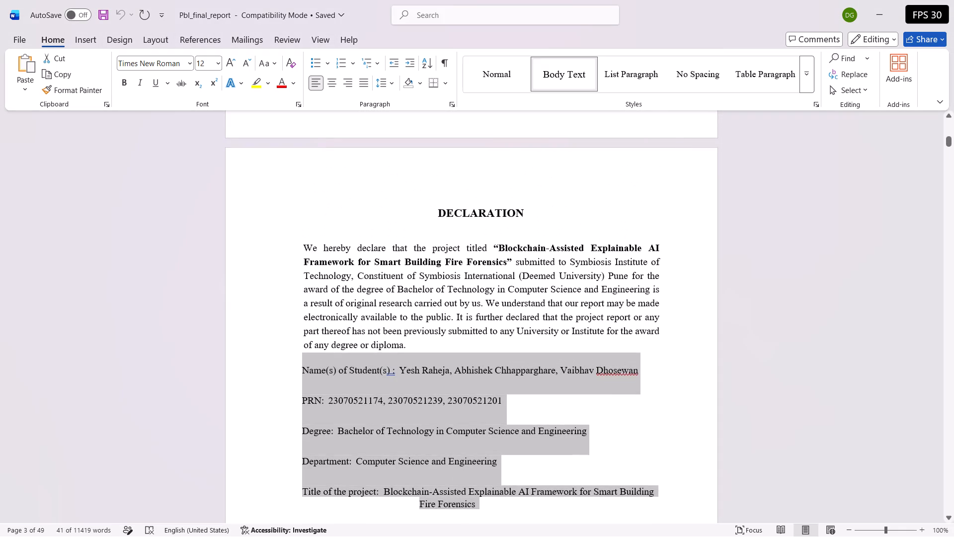
click(329, 262)
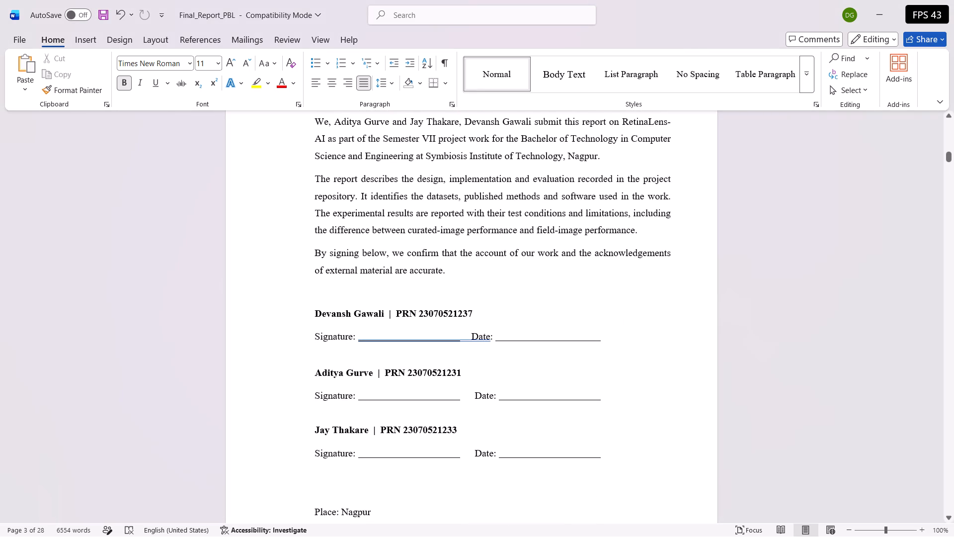
drag(311, 306, 630, 457)
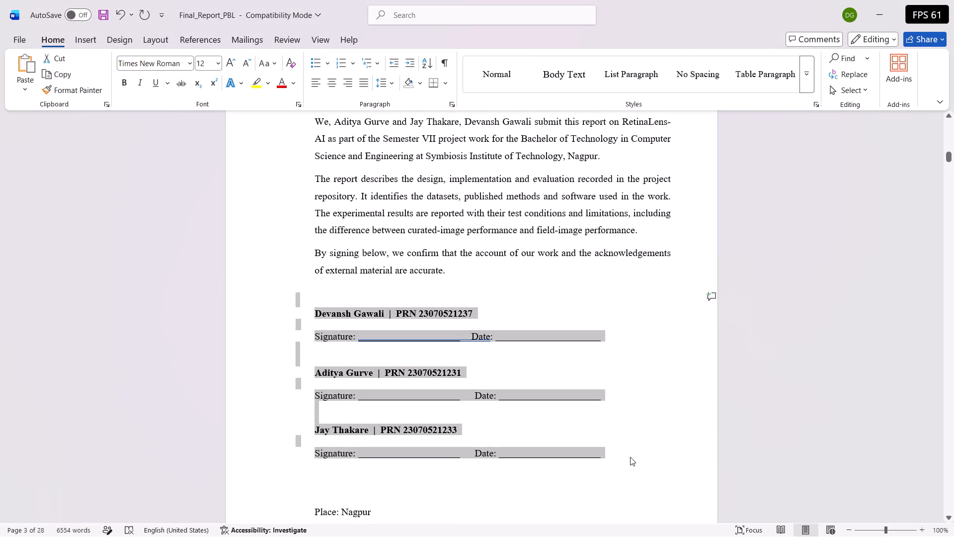
key(ctrl+v)
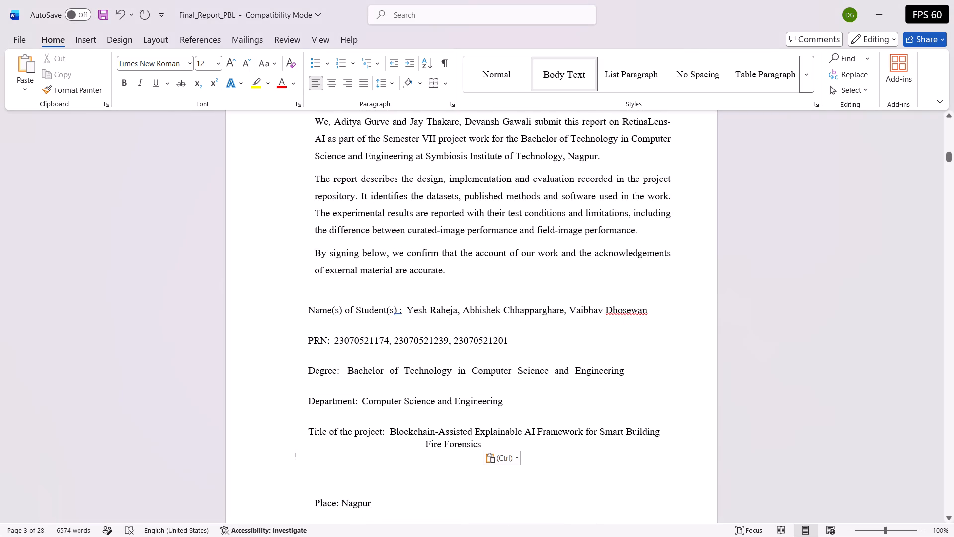
Replace the first name in the declaration's "Name(s) of Student(s)" line with the certificate's first-listed team member.
click(457, 309)
key(BackSpace)
key(BackSpace)
key(BackSpace)
key(BackSpace)
key(BackSpace)
key(BackSpace)
key(BackSpace)
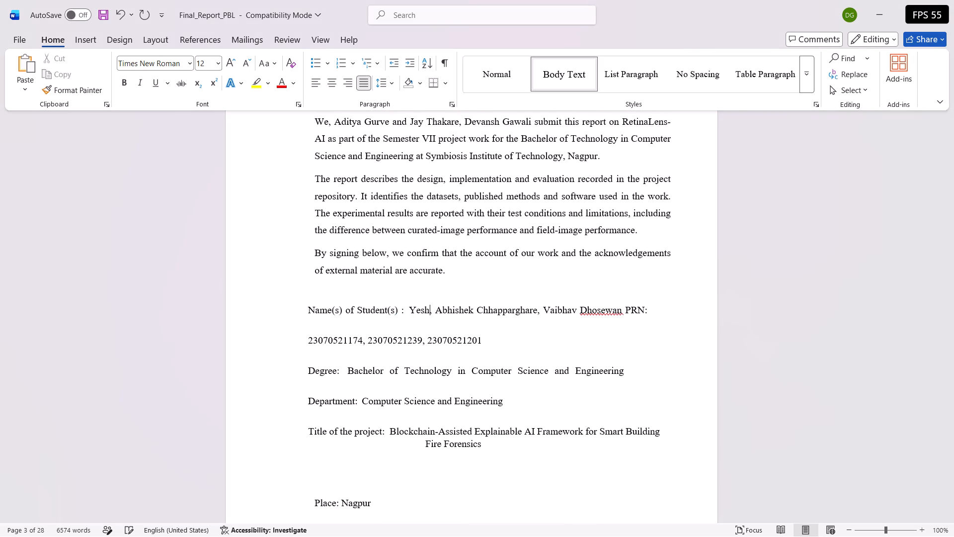
key(BackSpace)
key(BackSpace)
key(BackSpace)
key(BackSpace)
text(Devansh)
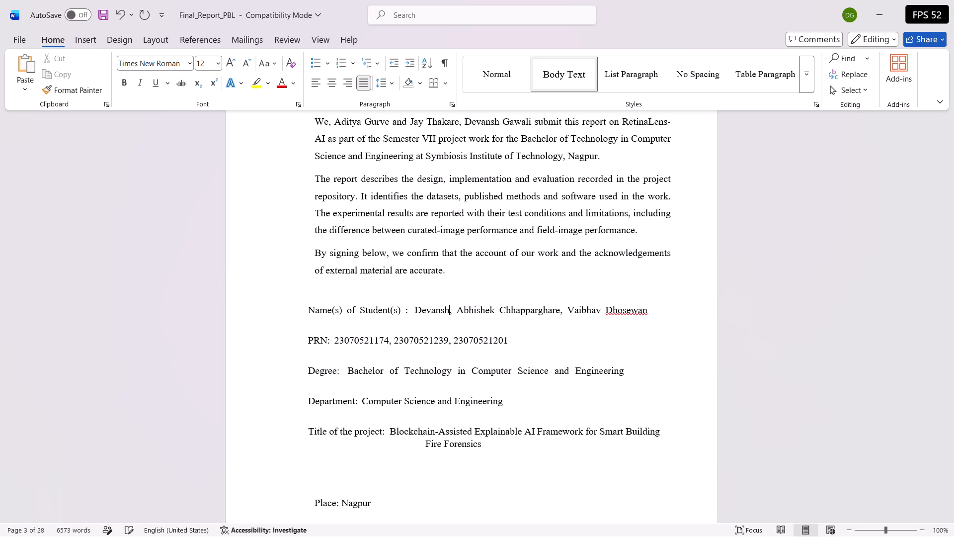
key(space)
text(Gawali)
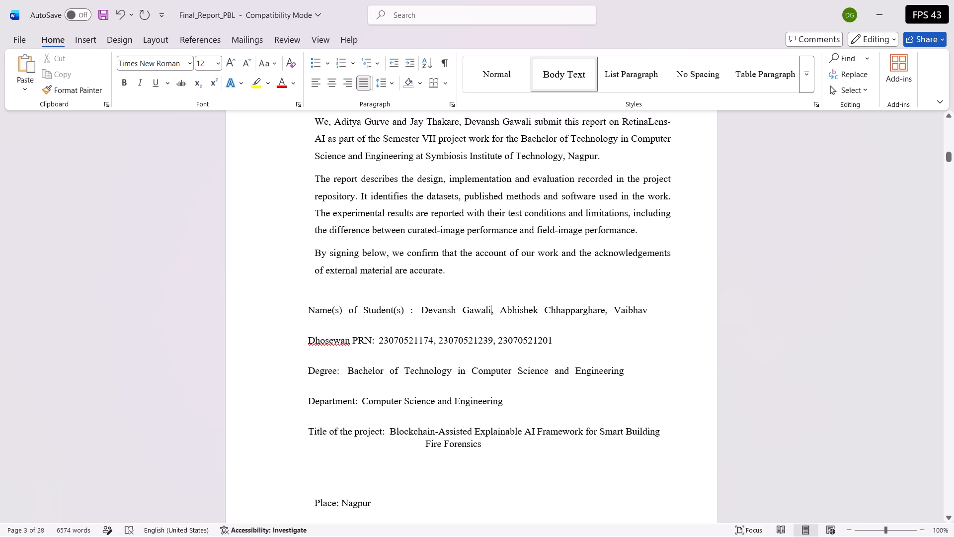
Replace the second name in the declaration's "Name(s) of Student(s)" line with the certificate's third-listed team member.
click(606, 306)
key(BackSpace)
key(BackSpace)
key(BackSpace)
key(BackSpace)
key(BackSpace)
key(BackSpace)
key(BackSpace)
key(BackSpace)
key(BackSpace)
key(BackSpace)
key(BackSpace)
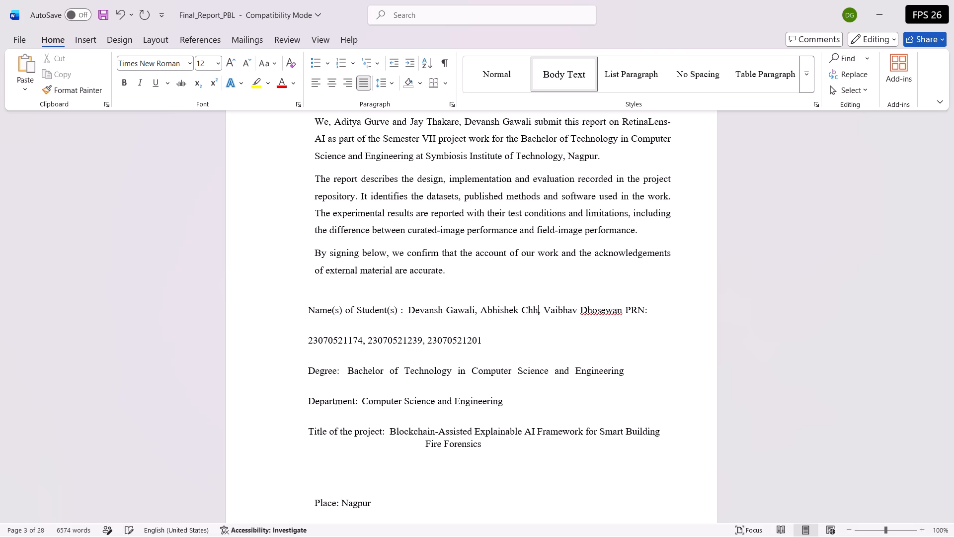
key(BackSpace)
key(BackSpace)
key(BackSpace)
key(BackSpace)
key(BackSpace)
key(BackSpace)
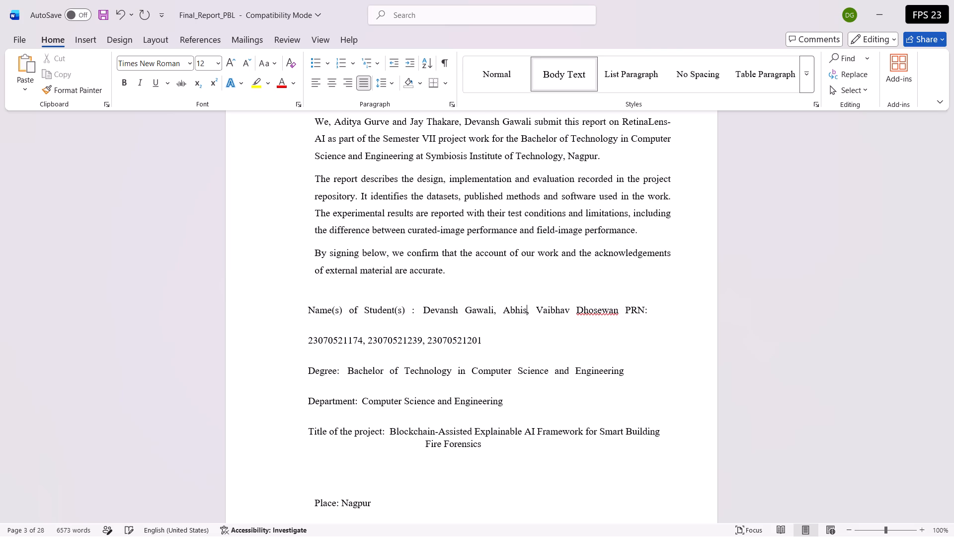
key(BackSpace)
key(BackSpace)
key(BackSpace)
key(BackSpace)
key(BackSpace)
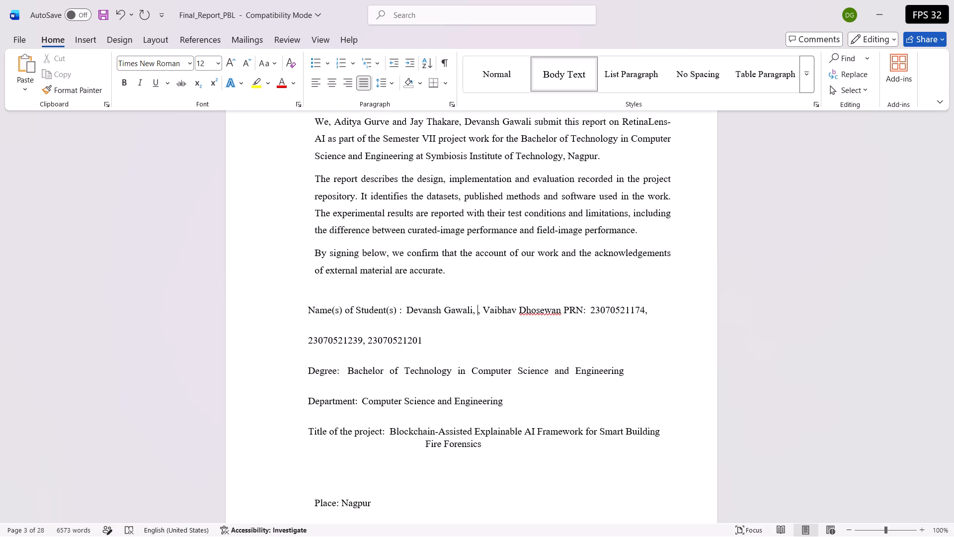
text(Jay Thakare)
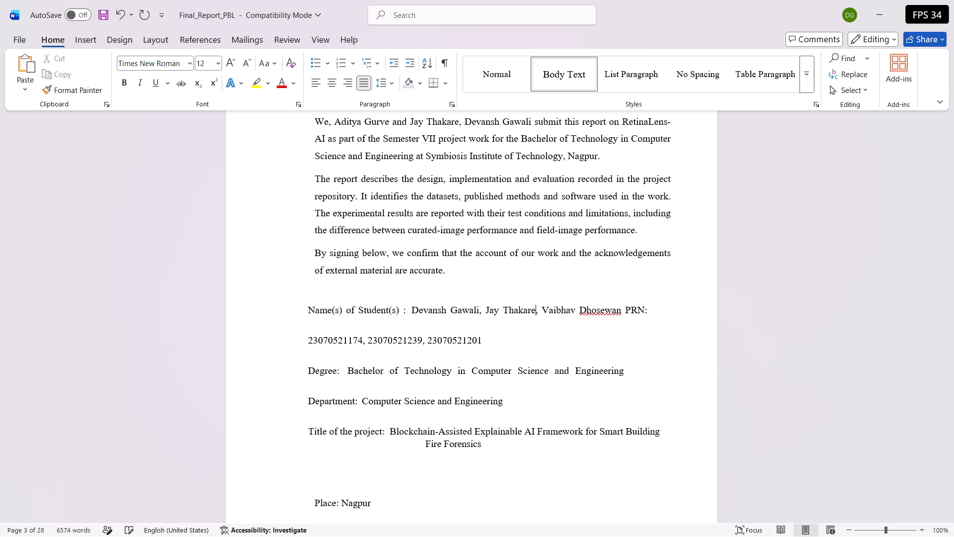
Replace the third name in the declaration's student line with the certificate's second-listed team member, and start the PRN entry on a new line.
click(623, 313)
key(BackSpace)
key(BackSpace)
key(BackSpace)
key(BackSpace)
key(BackSpace)
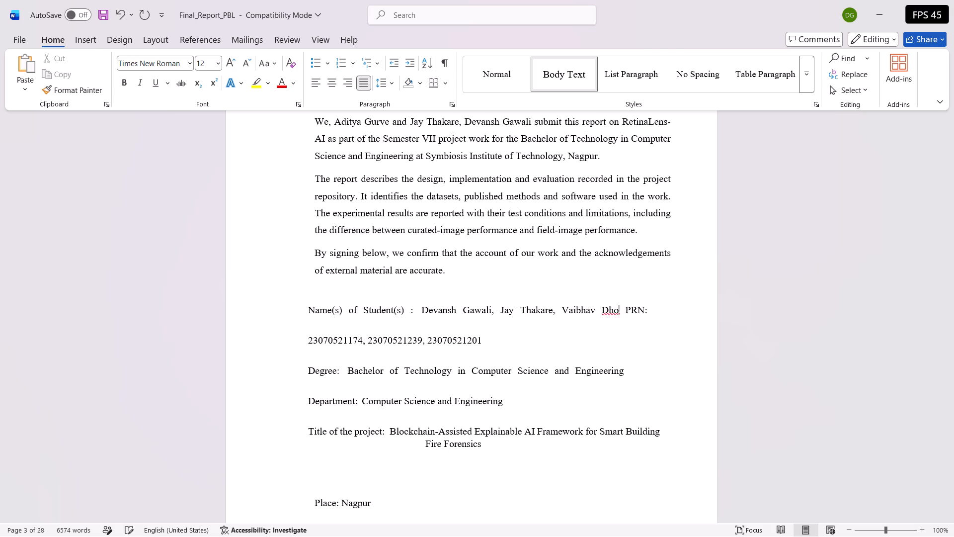
key(BackSpace)
key(BackSpace)
key(BackSpace)
key(BackSpace)
key(BackSpace)
key(BackSpace)
key(BackSpace)
key(BackSpace)
key(BackSpace)
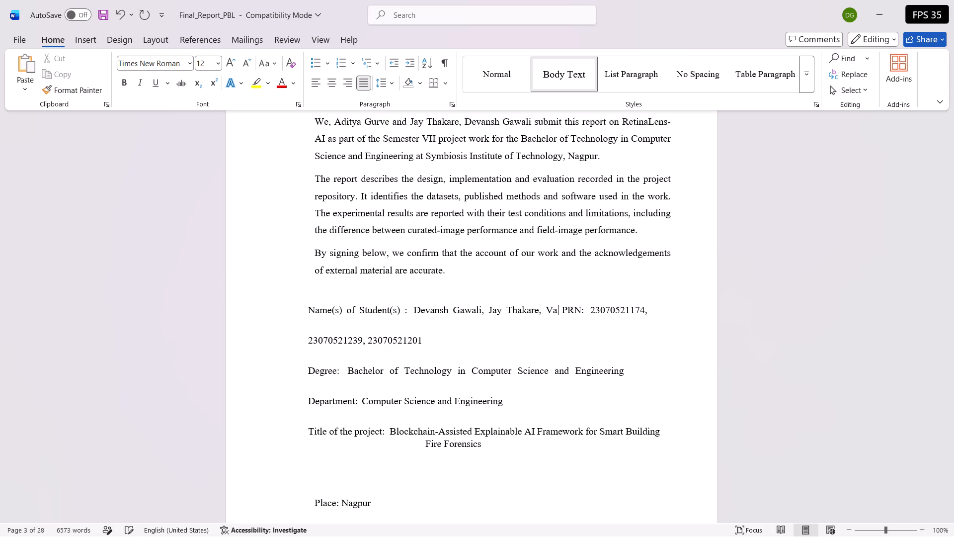
key(BackSpace)
key(BackSpace)
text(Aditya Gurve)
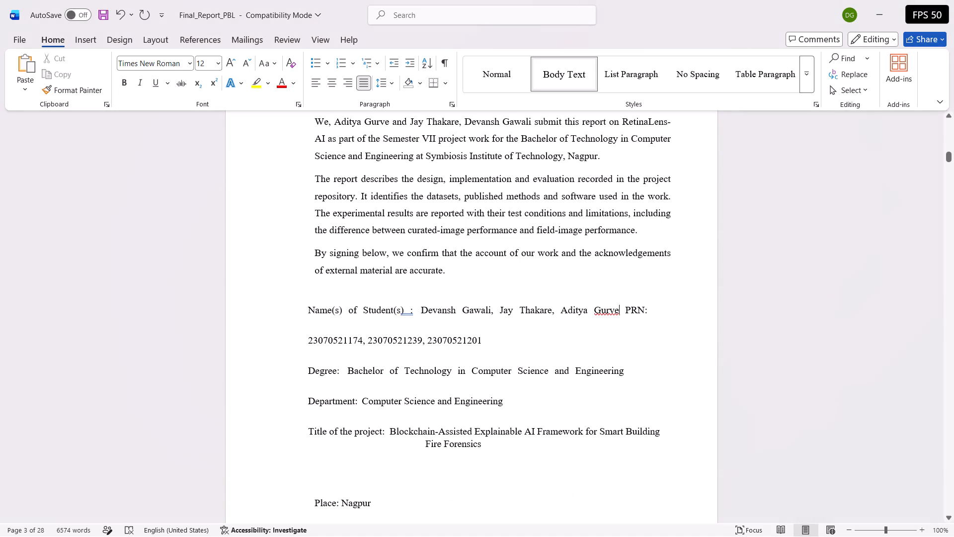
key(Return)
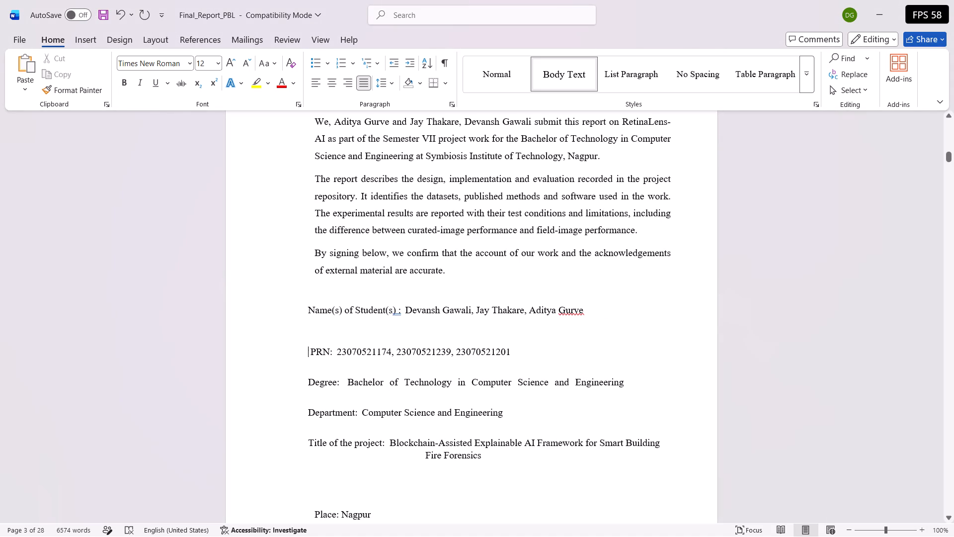
Correct the ending digits of all three PRNs in the declaration to match the team members in the order they are named.
click(391, 352)
key(BackSpace)
key(BackSpace)
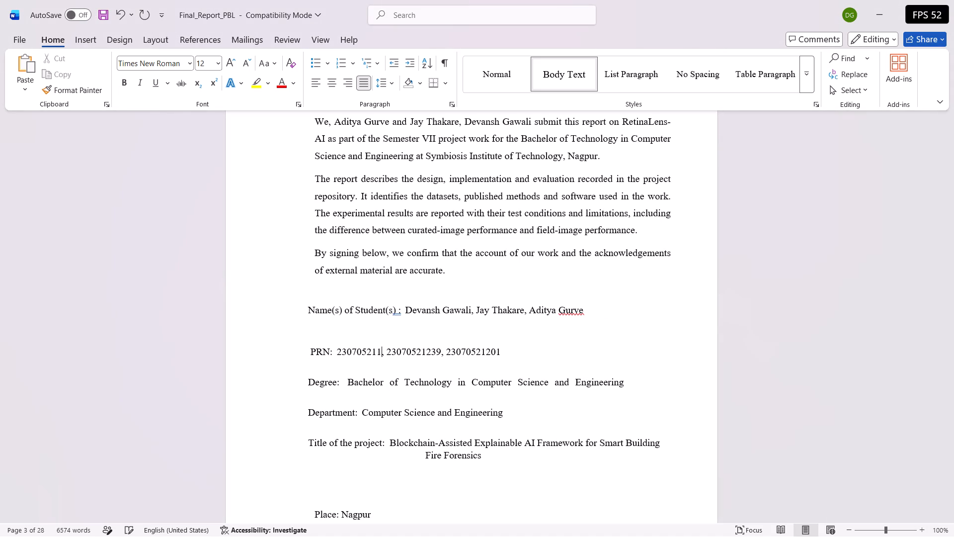
key(BackSpace)
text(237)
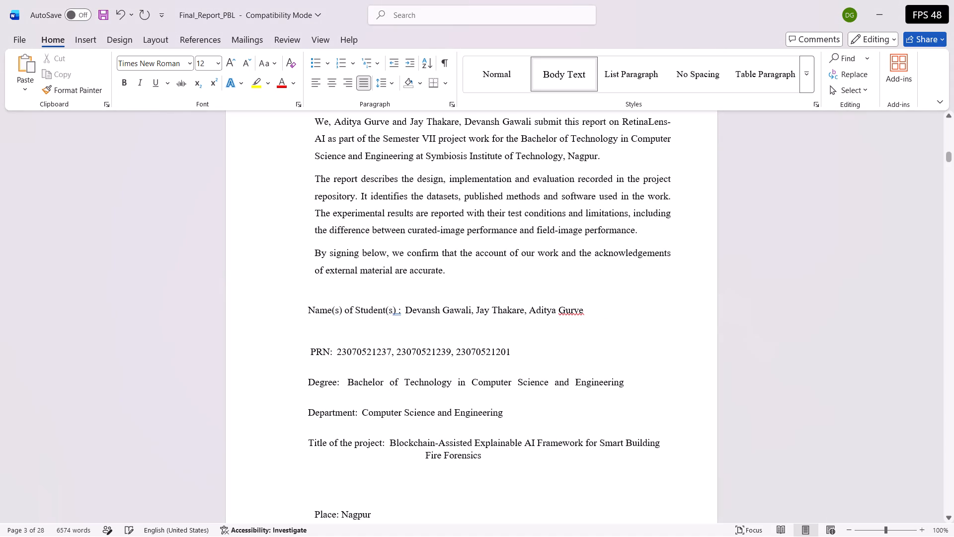
click(451, 347)
key(BackSpace)
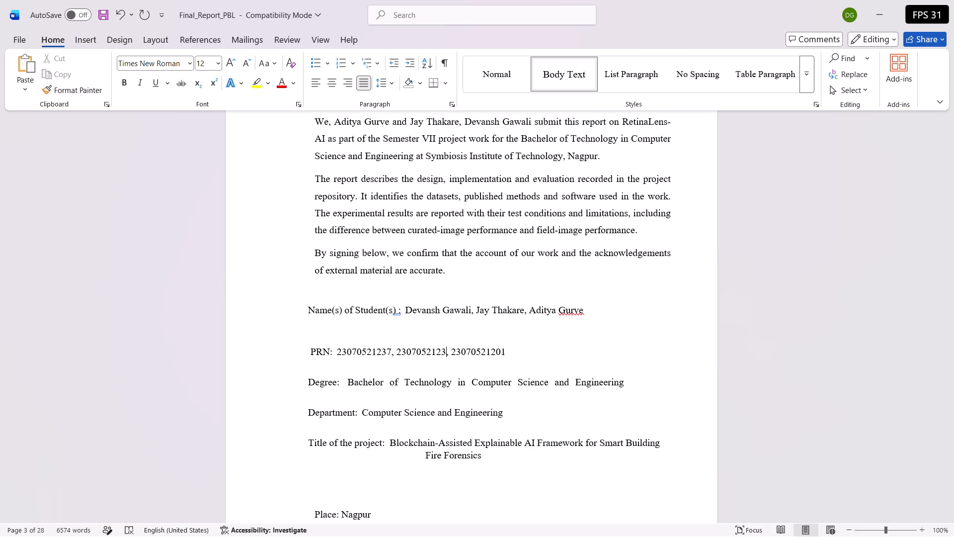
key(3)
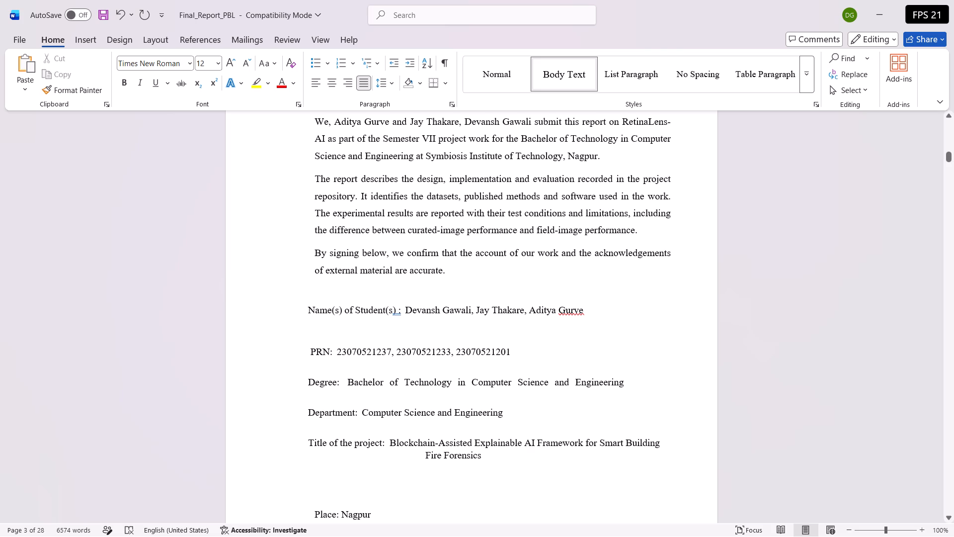
click(512, 355)
key(BackSpace)
key(BackSpace)
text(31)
Compare the pages following the declaration in Final_Report_PBL with those in the Pbl_final_report reference, including its acknowledgement.
scroll(512, 355, down, 1)
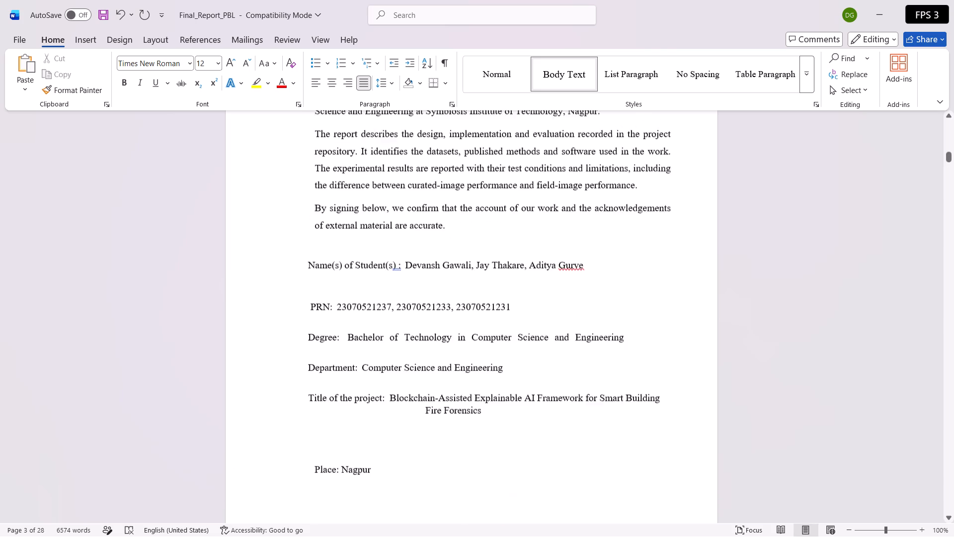
scroll(415, 342, down, 1)
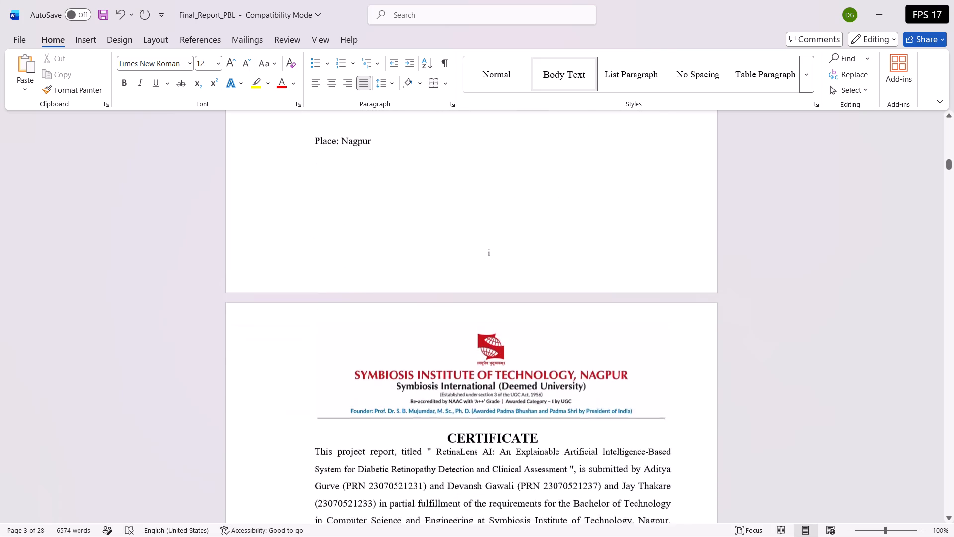
scroll(415, 342, down, 1)
scroll(489, 359, down, 1)
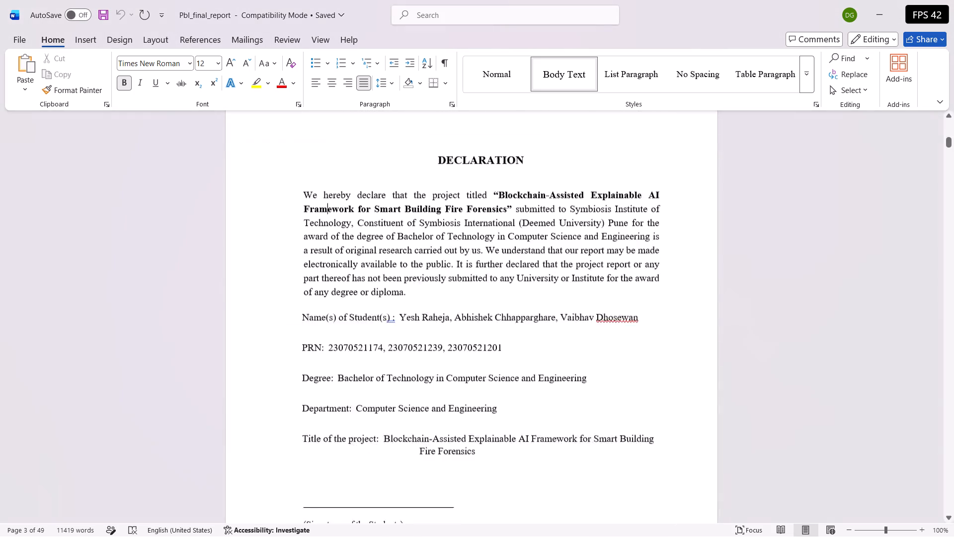
scroll(489, 359, down, 5)
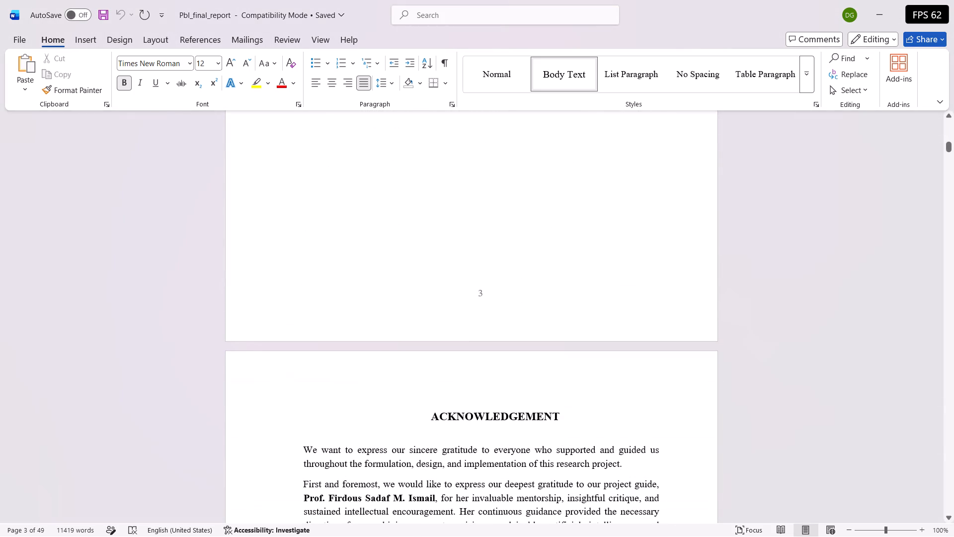
scroll(489, 359, down, 1)
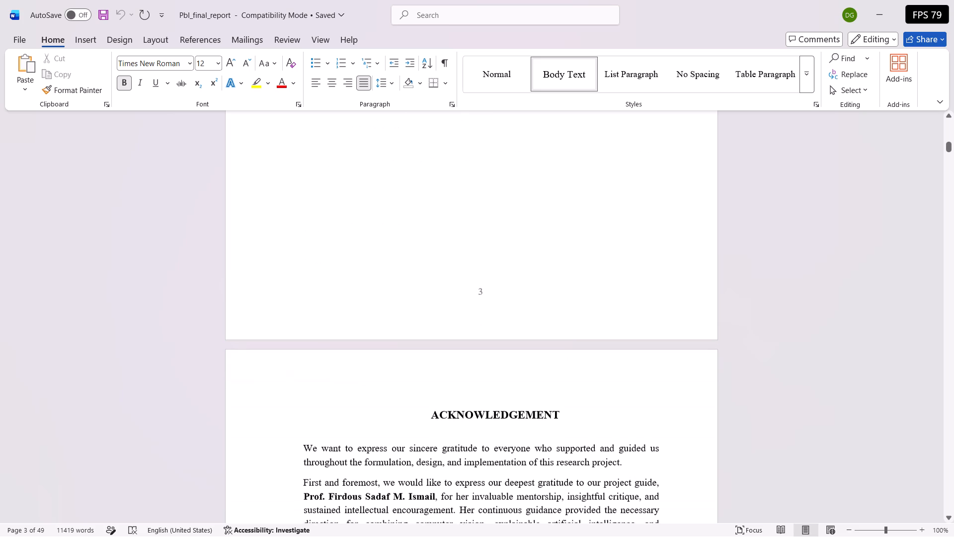
scroll(489, 359, down, 1)
scroll(489, 359, up, 1)
scroll(489, 359, down, 1)
scroll(489, 359, up, 1)
scroll(489, 359, down, 1)
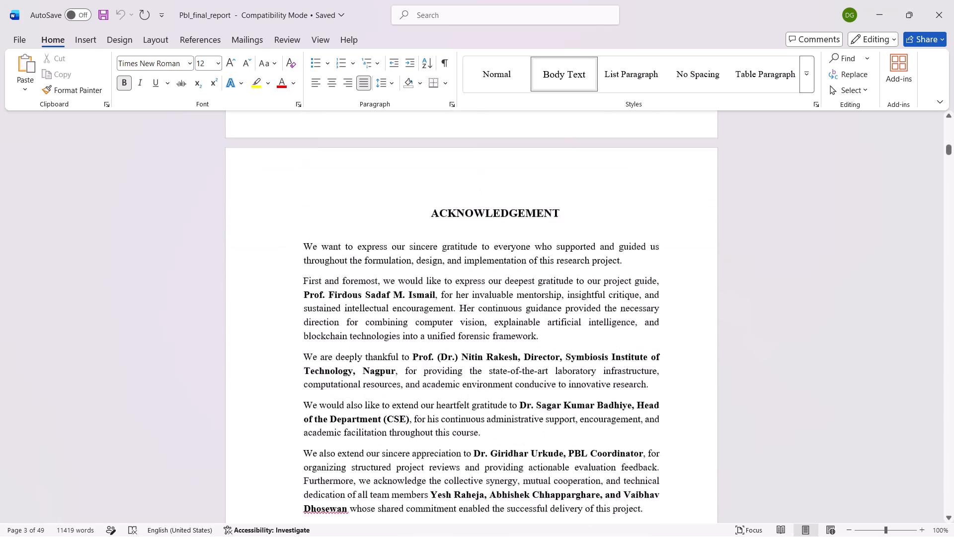
scroll(489, 359, down, 1)
scroll(480, 297, down, 2)
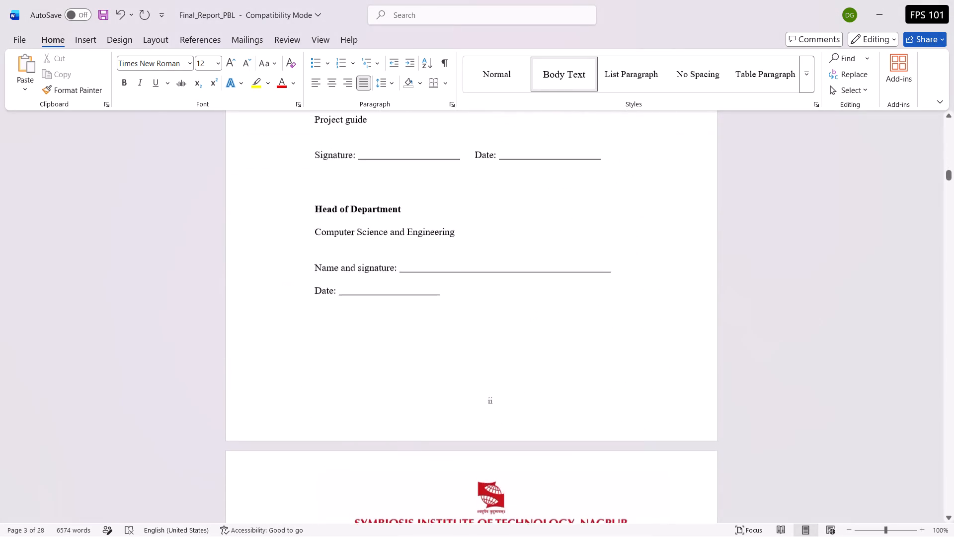
Delete the whole certificate that follows the declaration in Final_Report_PBL, including its letterhead image, heading, text and signature lines.
scroll(480, 297, up, 1)
drag(491, 306, 292, 117)
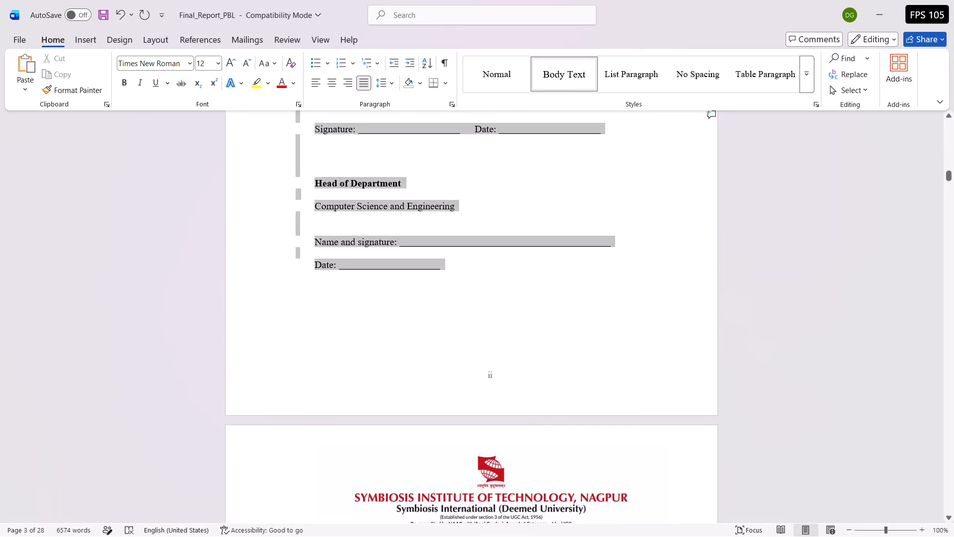
drag(292, 117, 308, 370)
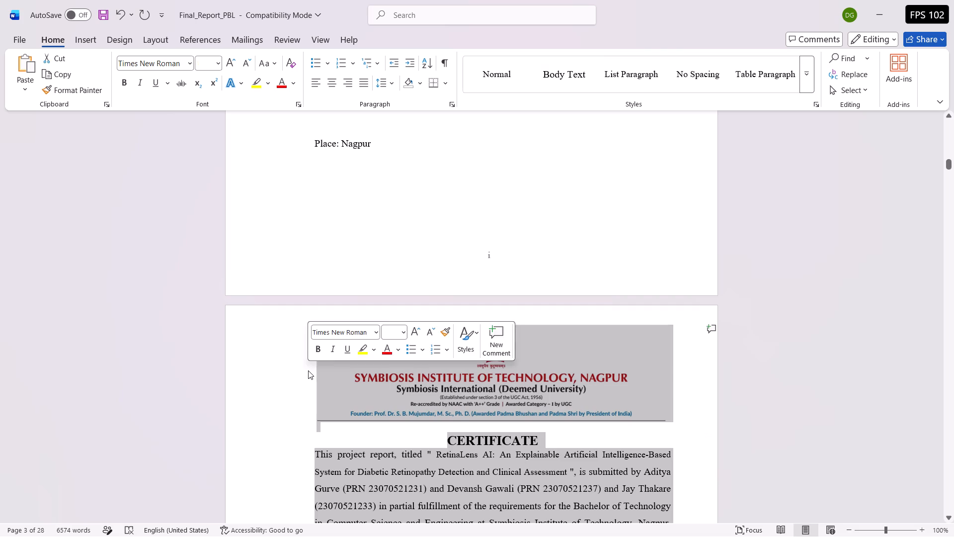
key(BackSpace)
key(BackSpace)
key(BackSpace)
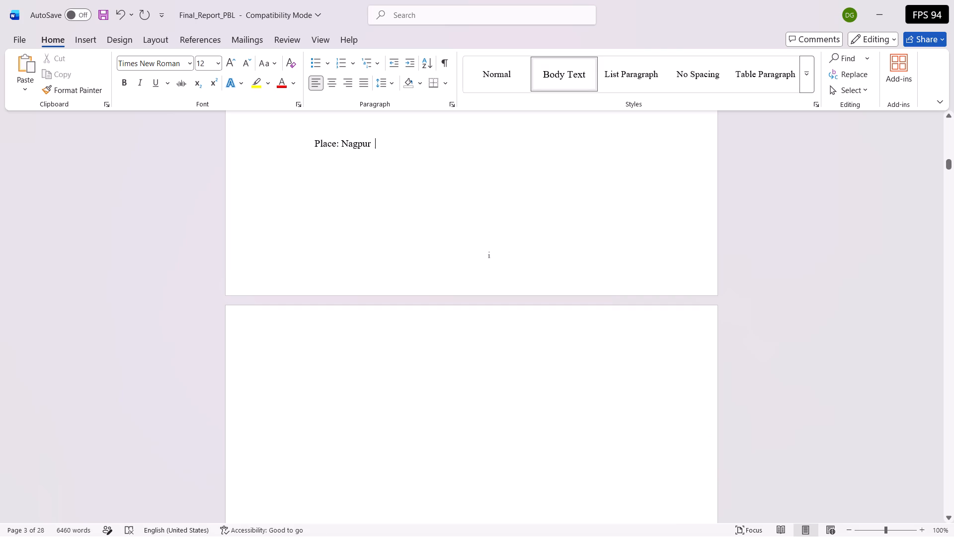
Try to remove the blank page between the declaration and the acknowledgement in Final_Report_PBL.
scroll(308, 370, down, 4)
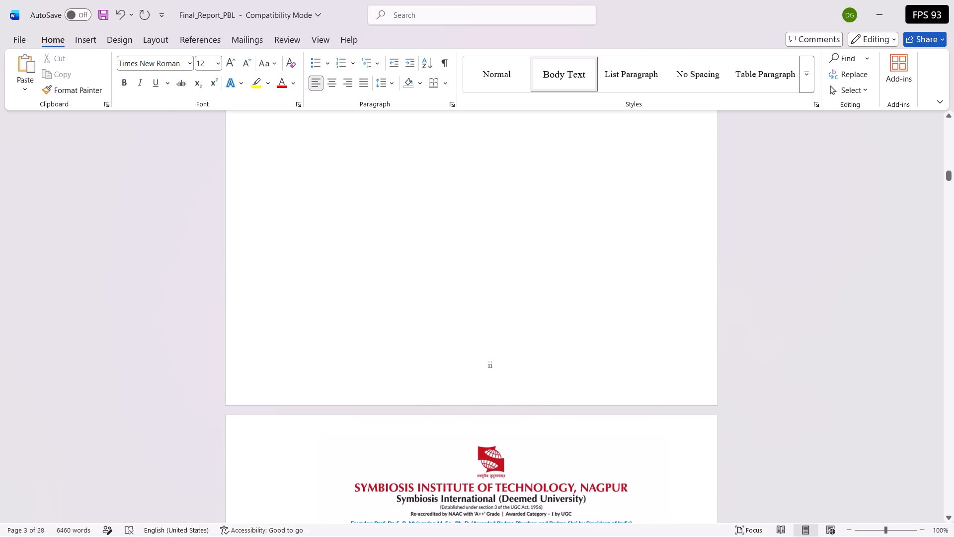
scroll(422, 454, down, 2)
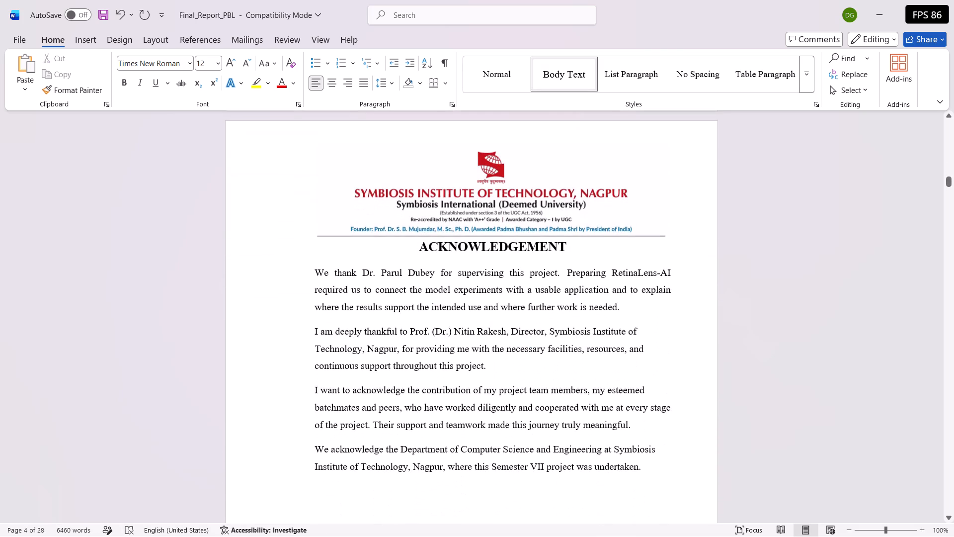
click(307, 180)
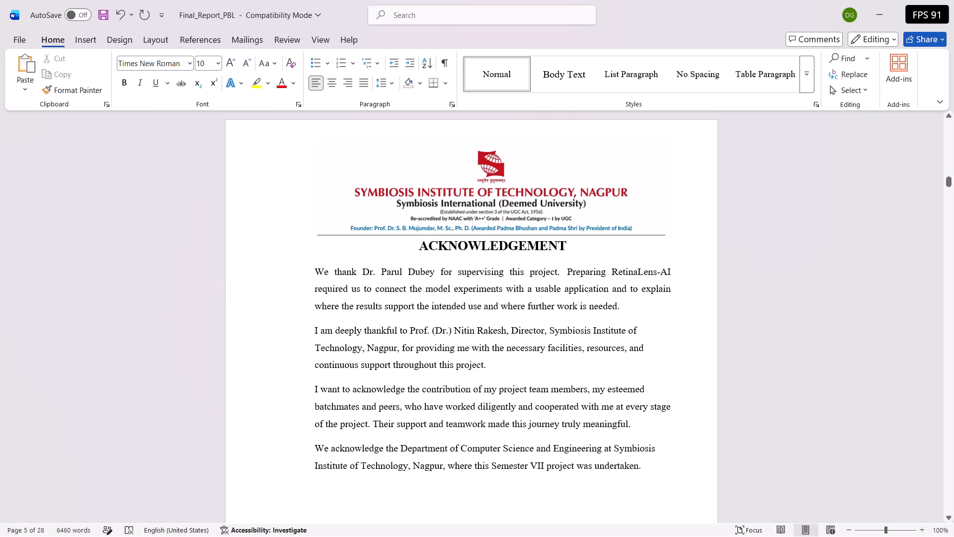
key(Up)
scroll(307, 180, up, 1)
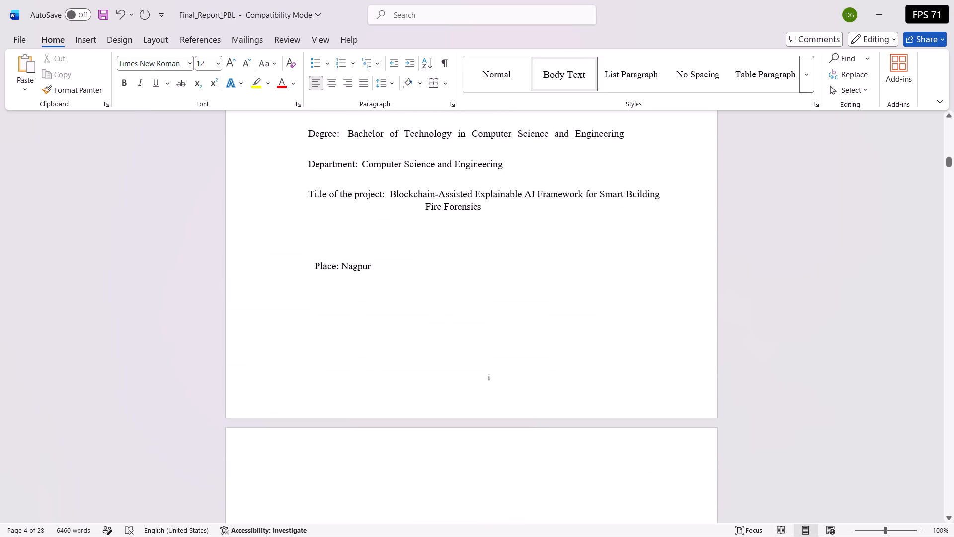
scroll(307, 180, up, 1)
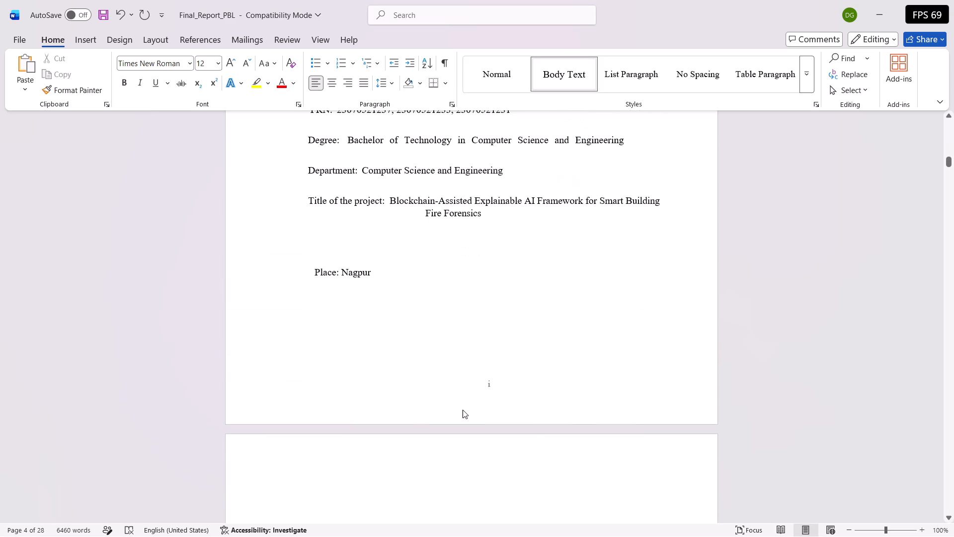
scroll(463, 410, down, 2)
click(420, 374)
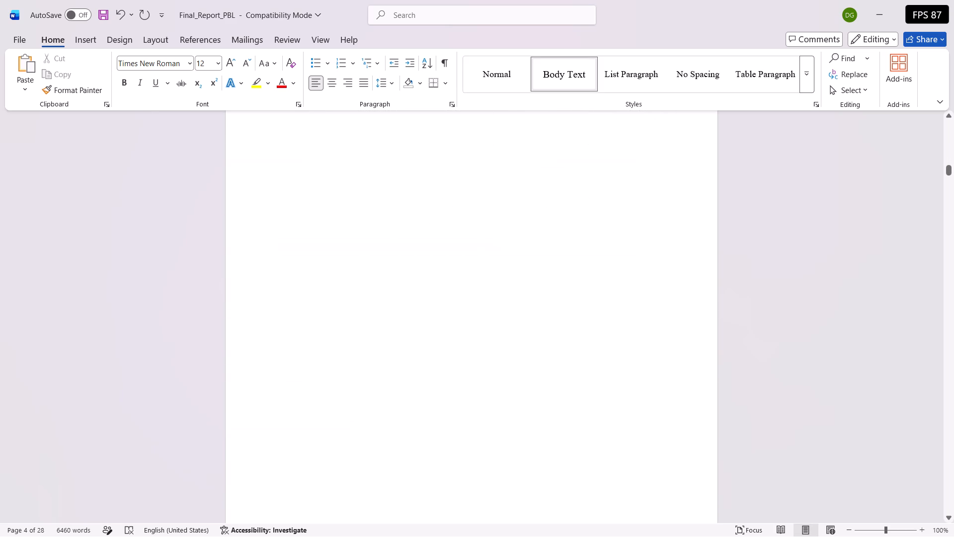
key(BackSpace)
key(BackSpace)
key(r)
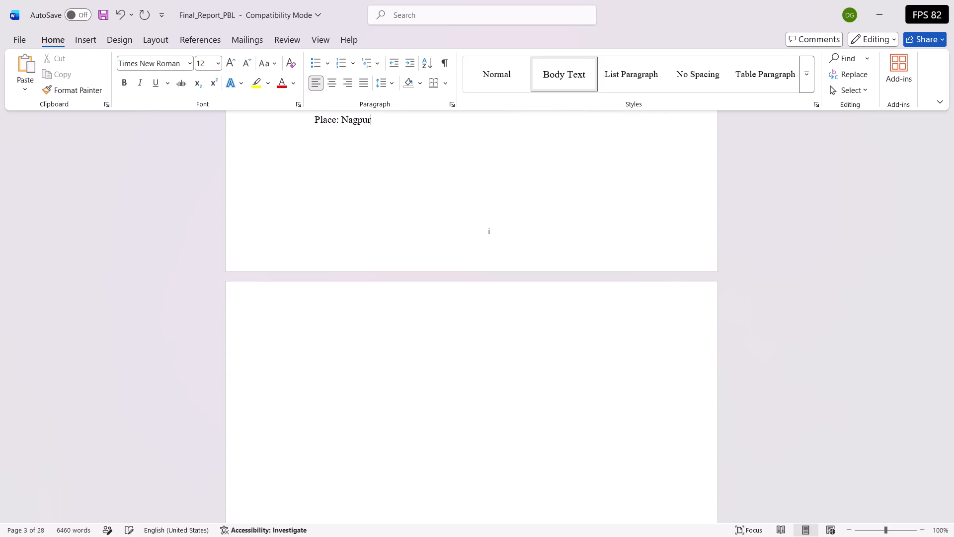
Replace "Place: Nagpur" in Final_Report_PBL's declaration with the "(Signatures of the Students)" and "Date:" lines copied from the Pbl_final_report declaration.
scroll(350, 274, up, 1)
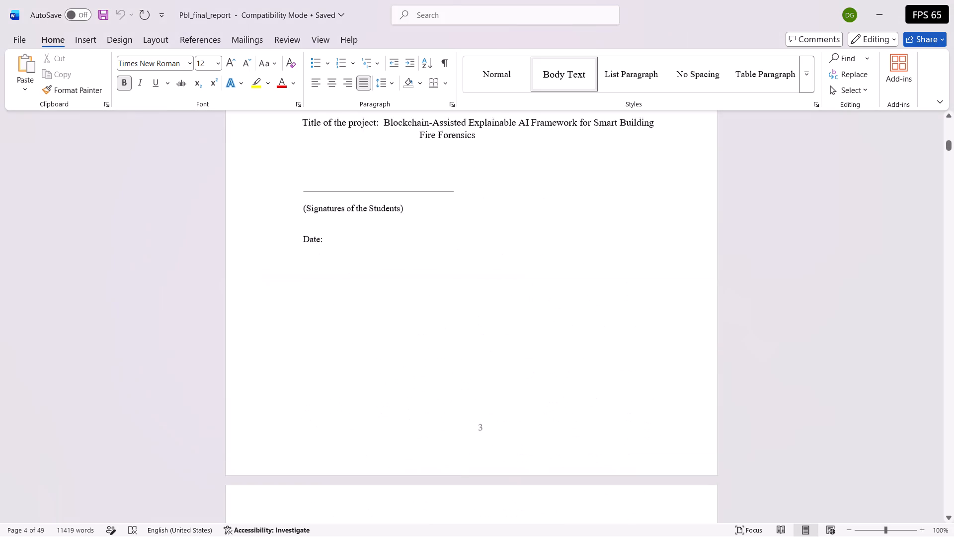
scroll(350, 274, up, 2)
scroll(322, 305, up, 1)
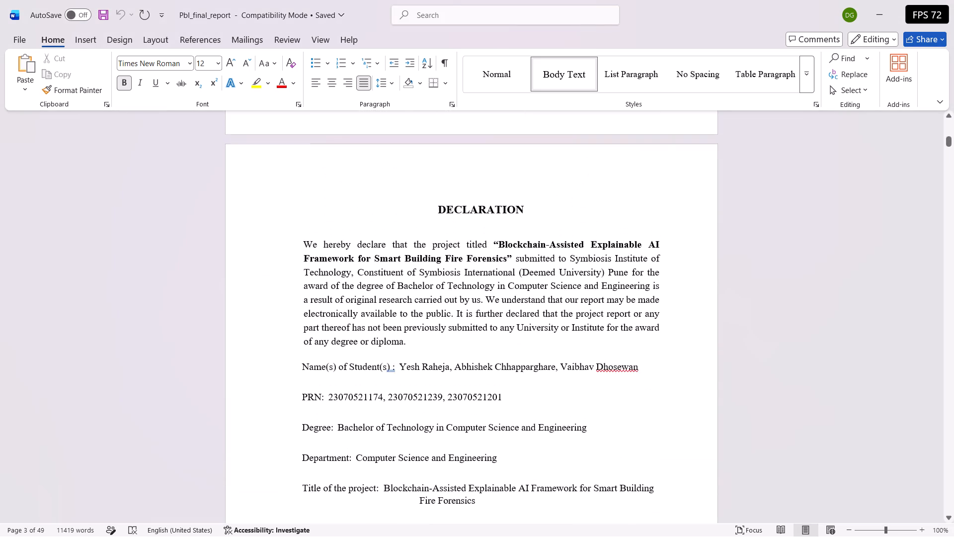
scroll(322, 305, up, 4)
scroll(336, 295, down, 1)
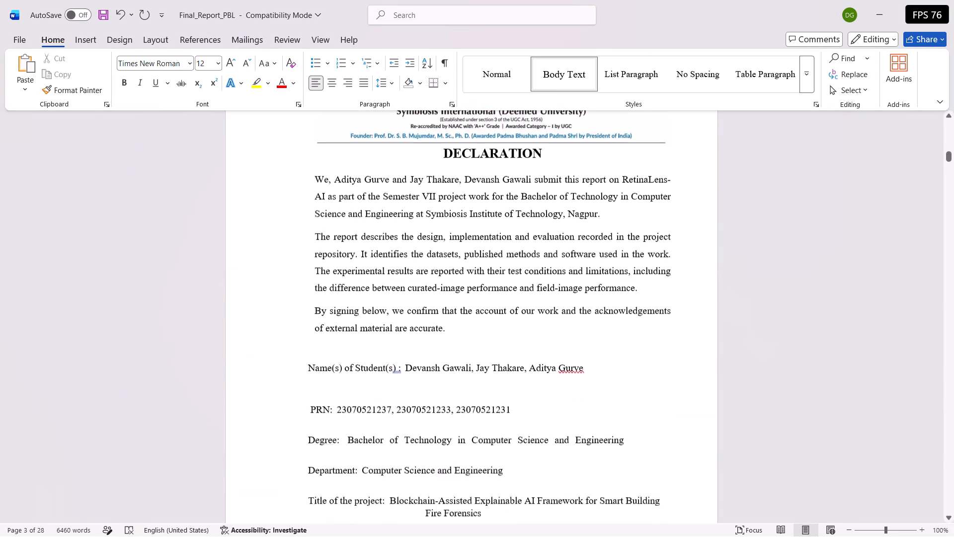
scroll(336, 295, down, 2)
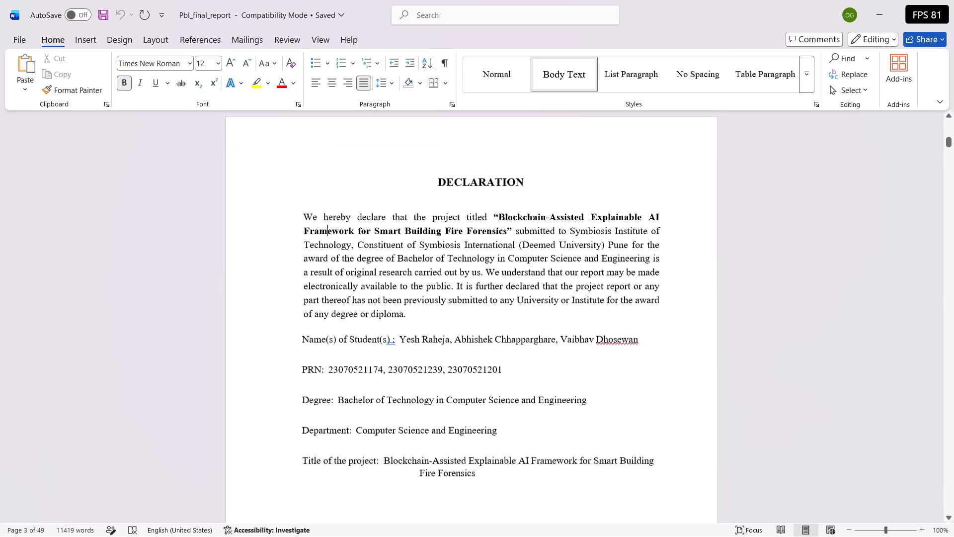
scroll(367, 298, down, 1)
drag(301, 400, 408, 445)
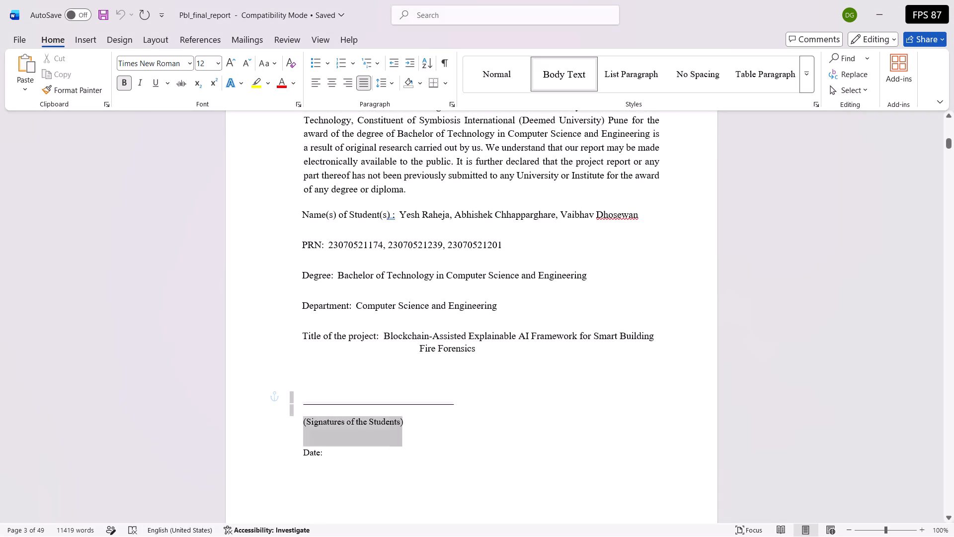
drag(408, 445, 409, 453)
key(ctrl+c)
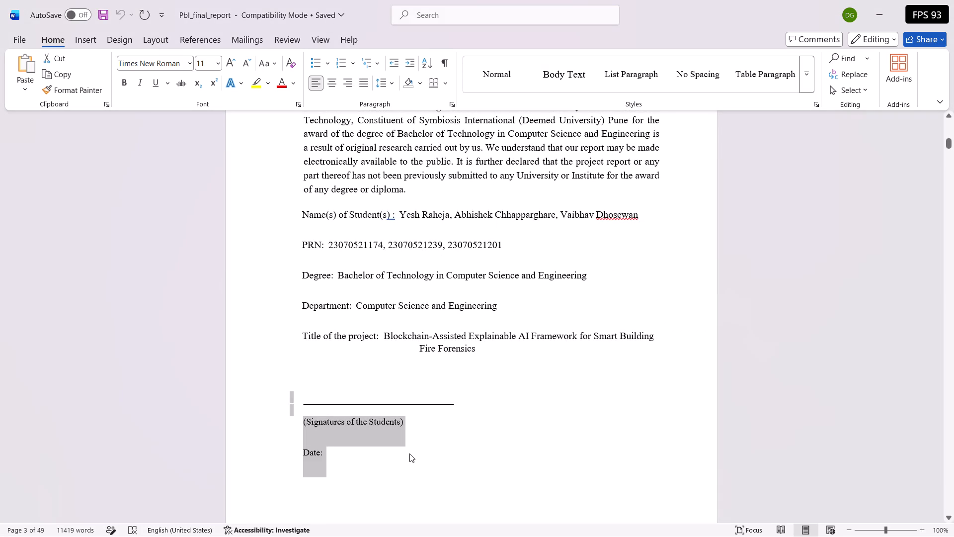
double_click(312, 387)
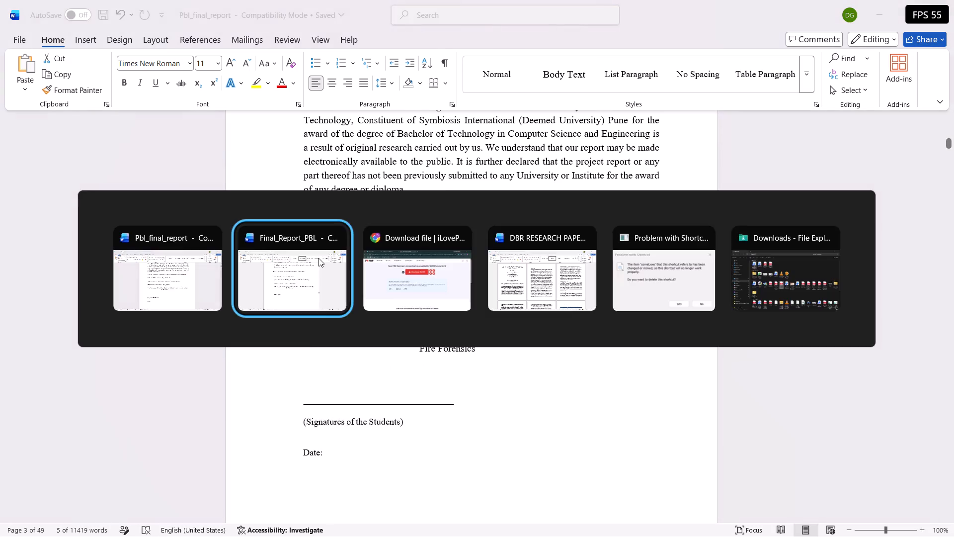
drag(382, 395, 307, 394)
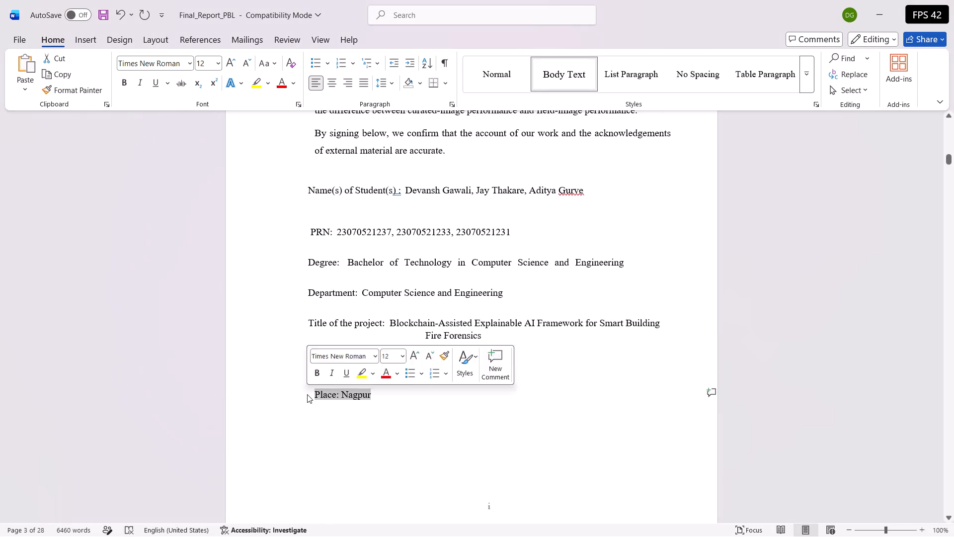
key(ctrl+v)
scroll(410, 413, down, 1)
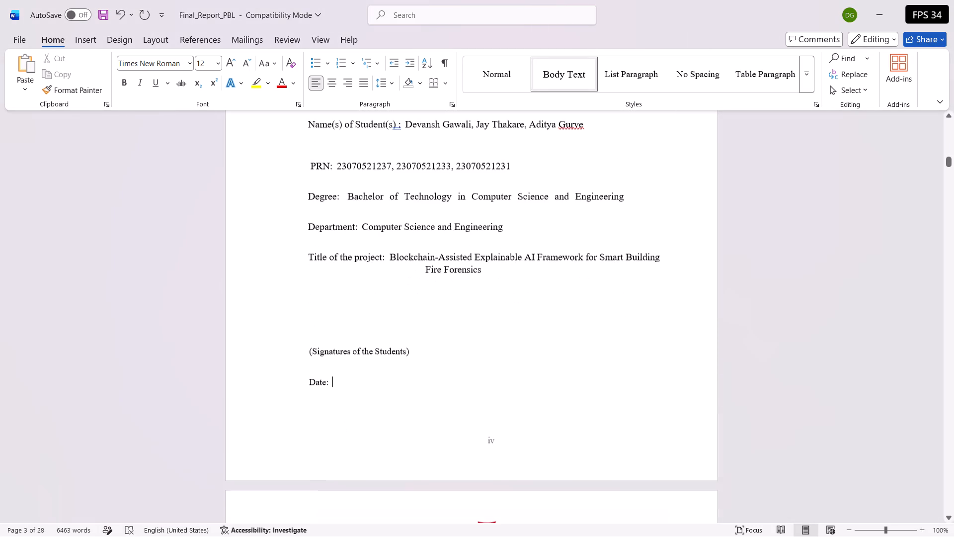
scroll(410, 413, up, 1)
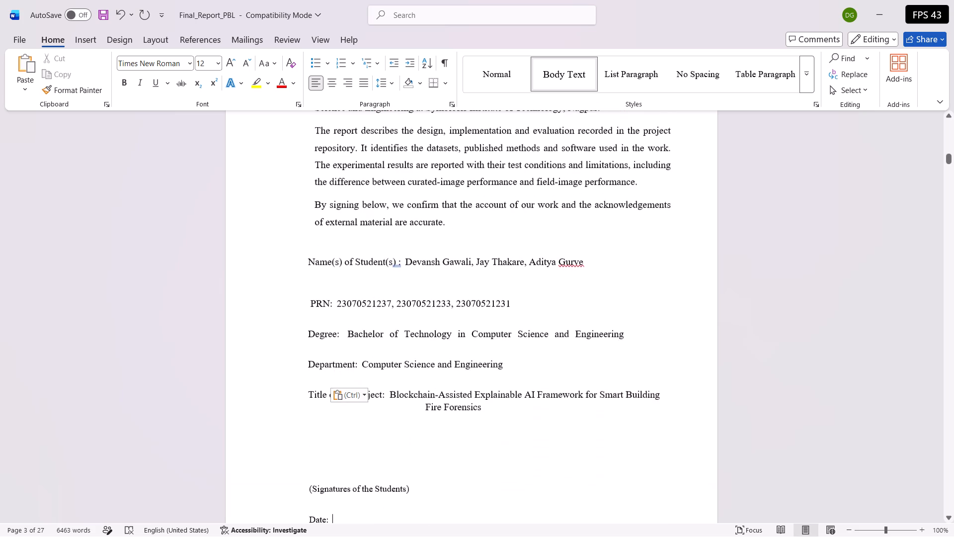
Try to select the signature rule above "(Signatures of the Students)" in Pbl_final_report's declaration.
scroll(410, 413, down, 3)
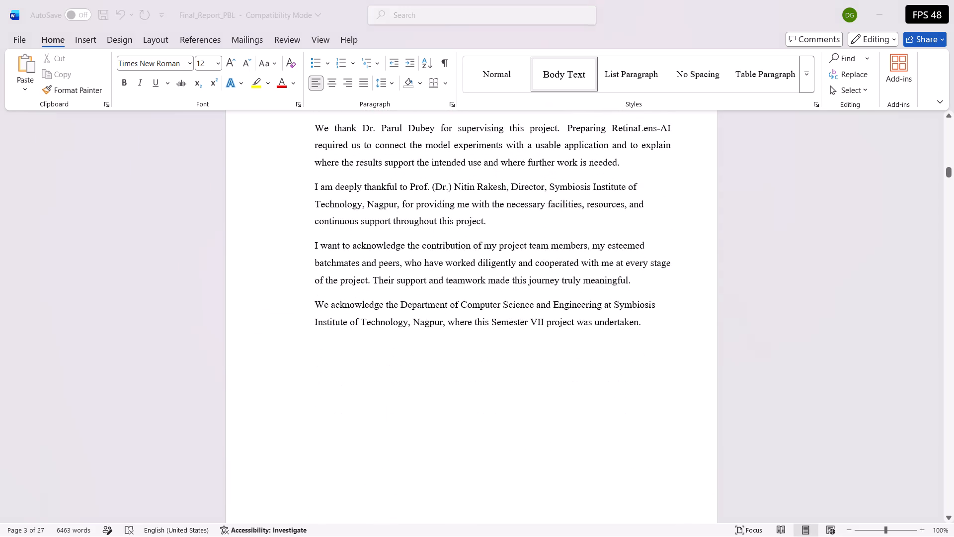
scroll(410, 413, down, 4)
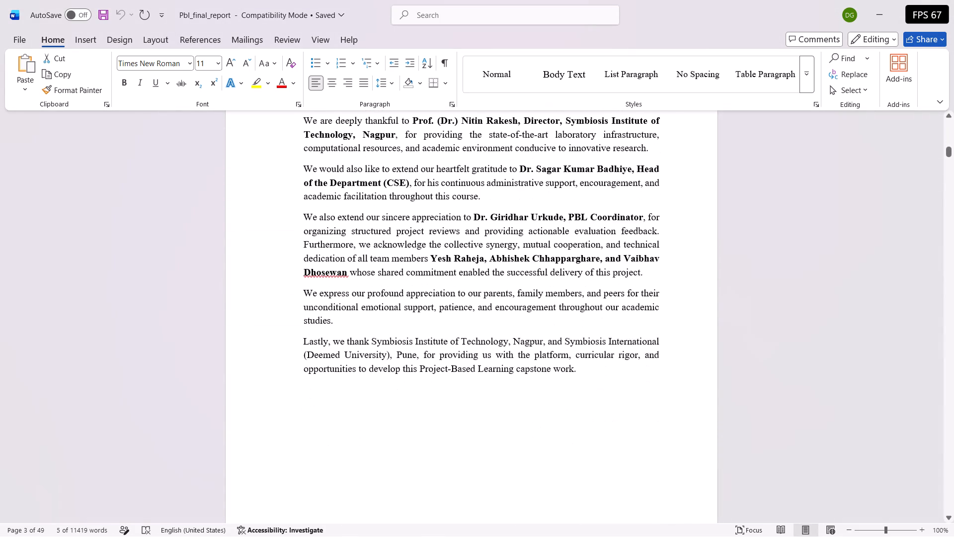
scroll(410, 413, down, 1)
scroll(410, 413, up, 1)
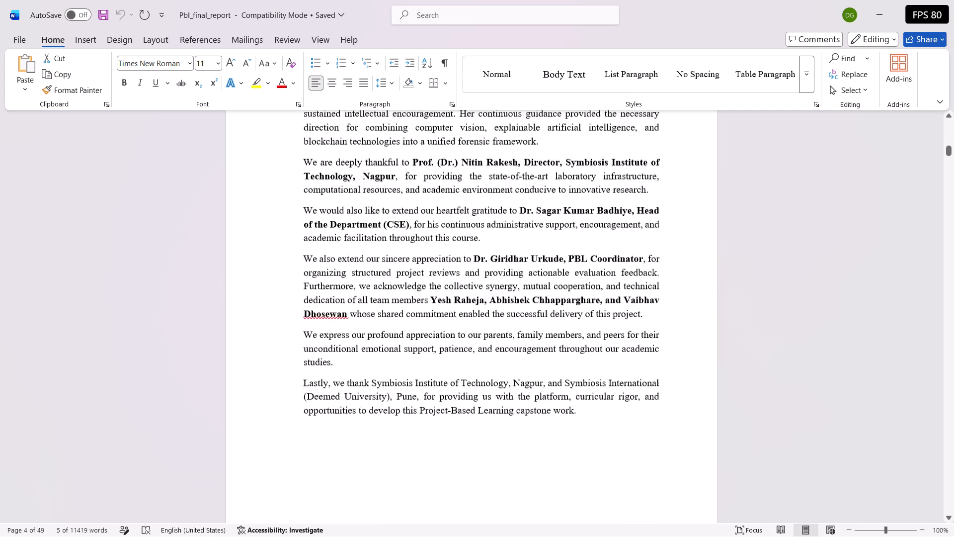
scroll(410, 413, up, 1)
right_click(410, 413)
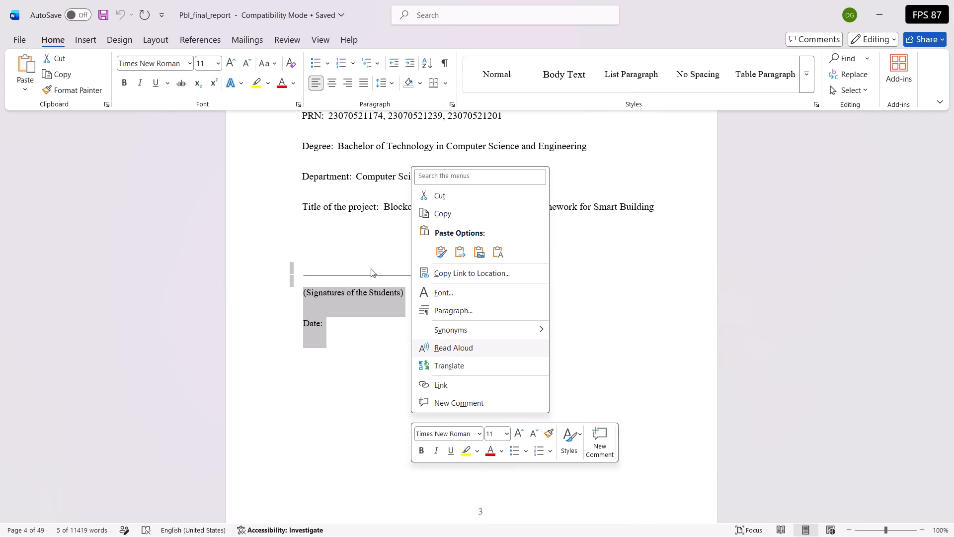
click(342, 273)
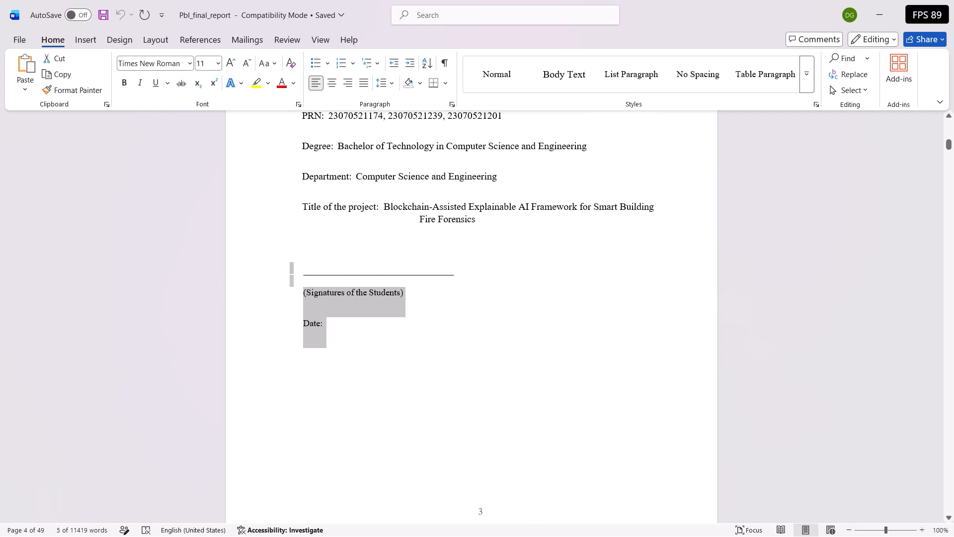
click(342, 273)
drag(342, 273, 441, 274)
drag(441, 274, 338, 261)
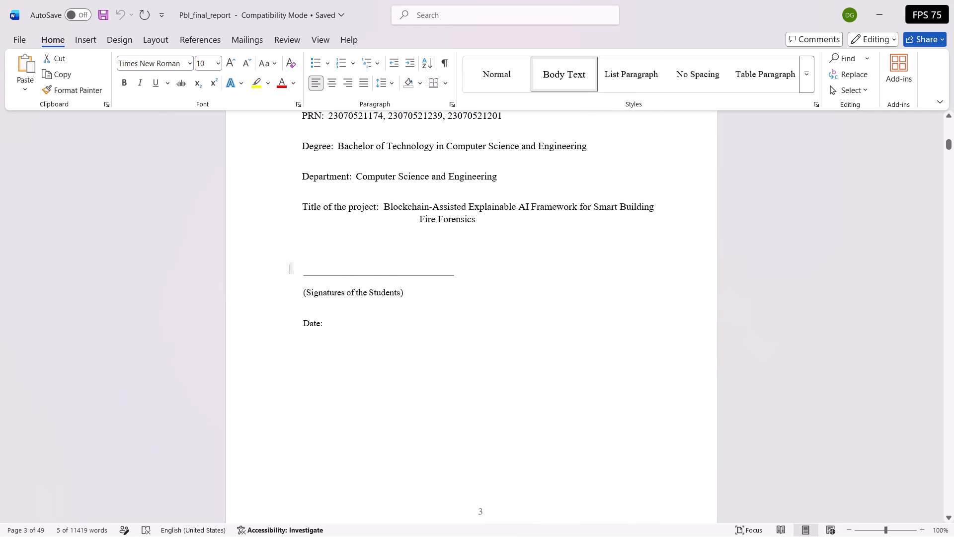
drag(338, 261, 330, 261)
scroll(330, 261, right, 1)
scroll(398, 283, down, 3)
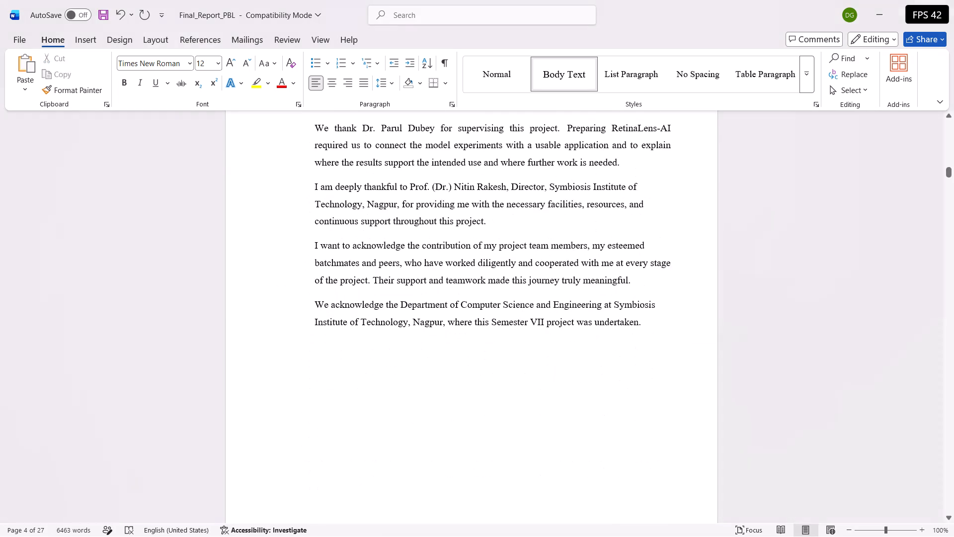
Replace the acknowledgement body text in Final_Report_PBL with the acknowledgement paragraphs copied from Pbl_final_report.
scroll(506, 301, down, 4)
scroll(506, 301, up, 2)
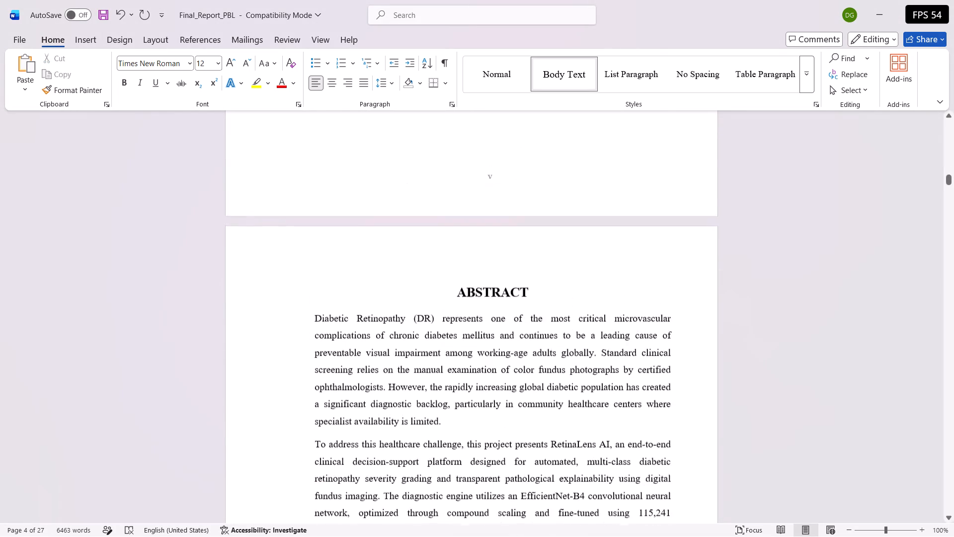
scroll(506, 301, up, 3)
scroll(460, 359, down, 1)
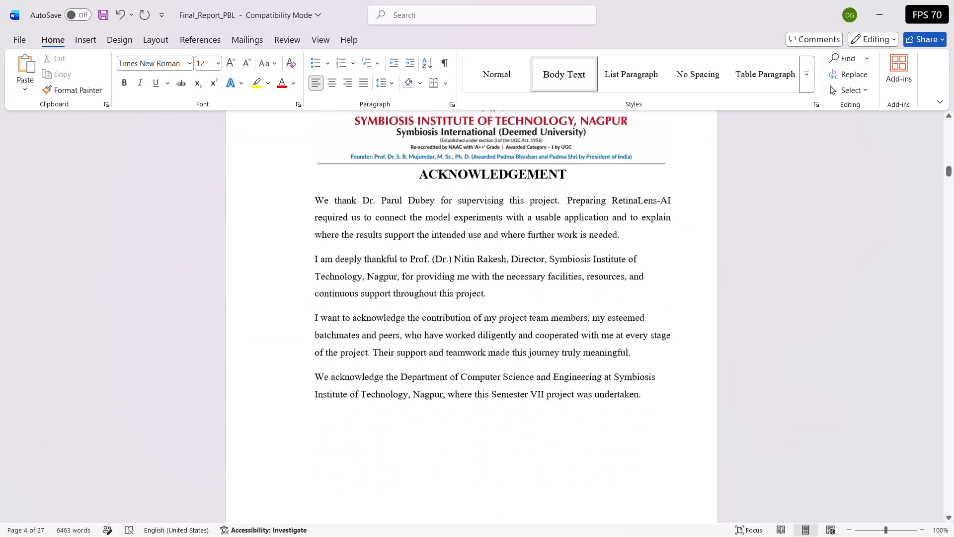
scroll(460, 359, down, 1)
scroll(450, 431, up, 1)
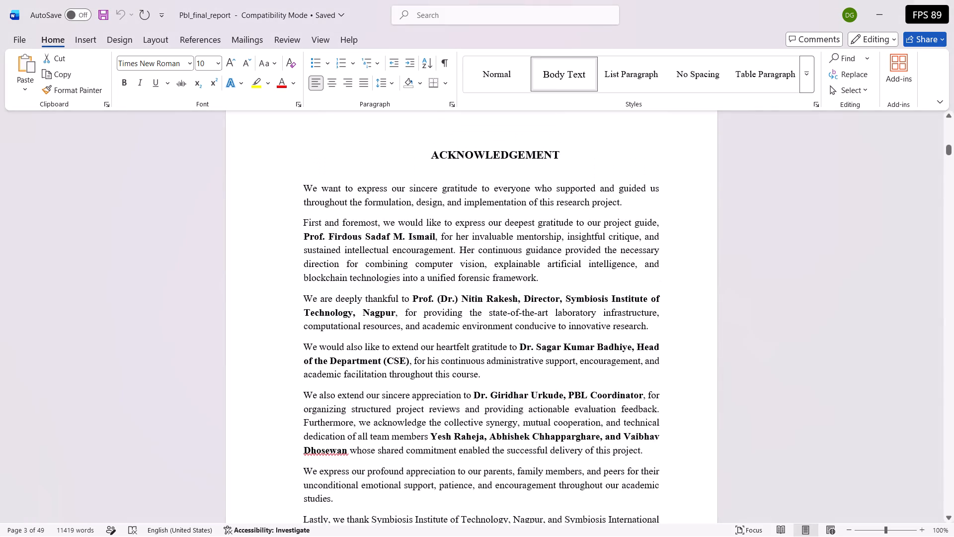
scroll(450, 431, up, 2)
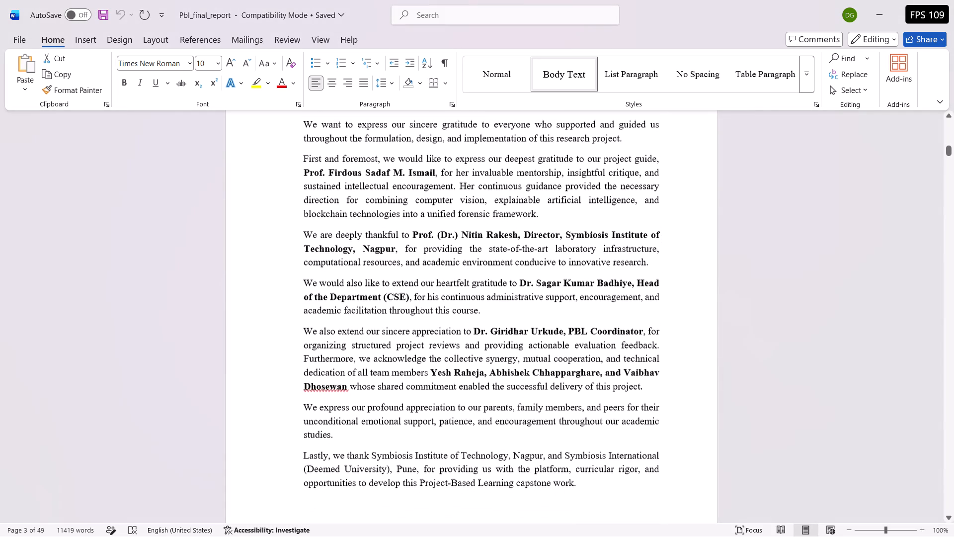
scroll(450, 431, up, 1)
drag(302, 195, 468, 317)
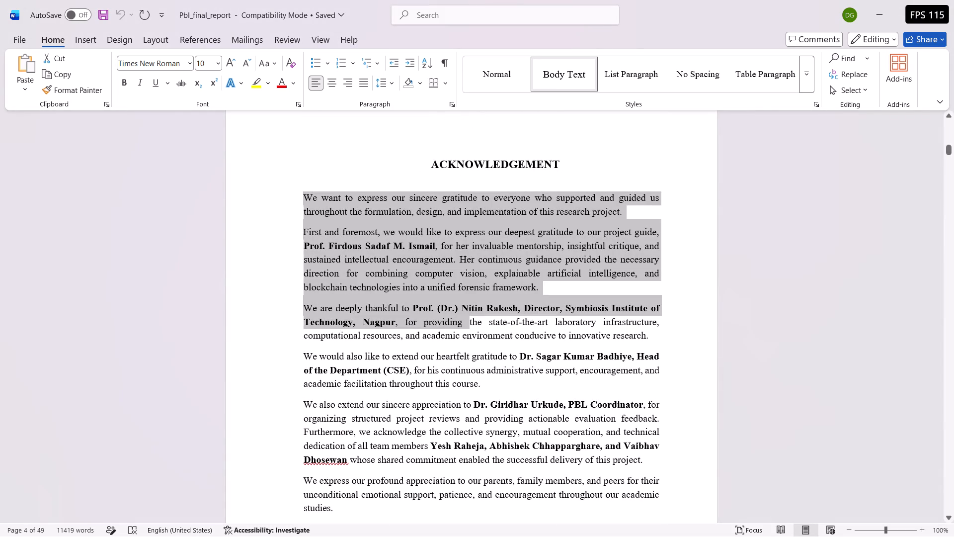
drag(468, 317, 597, 449)
key(ctrl+c)
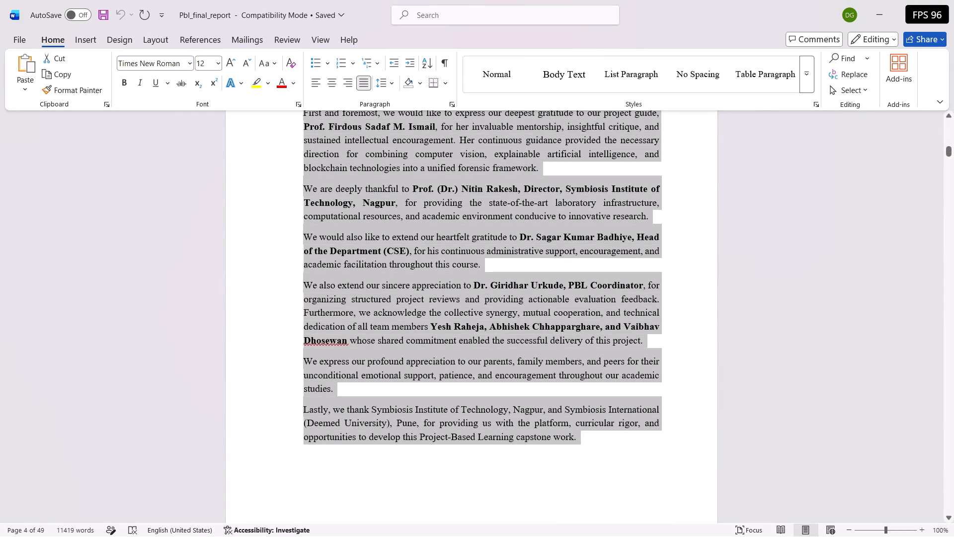
drag(653, 374, 310, 207)
drag(314, 165, 619, 327)
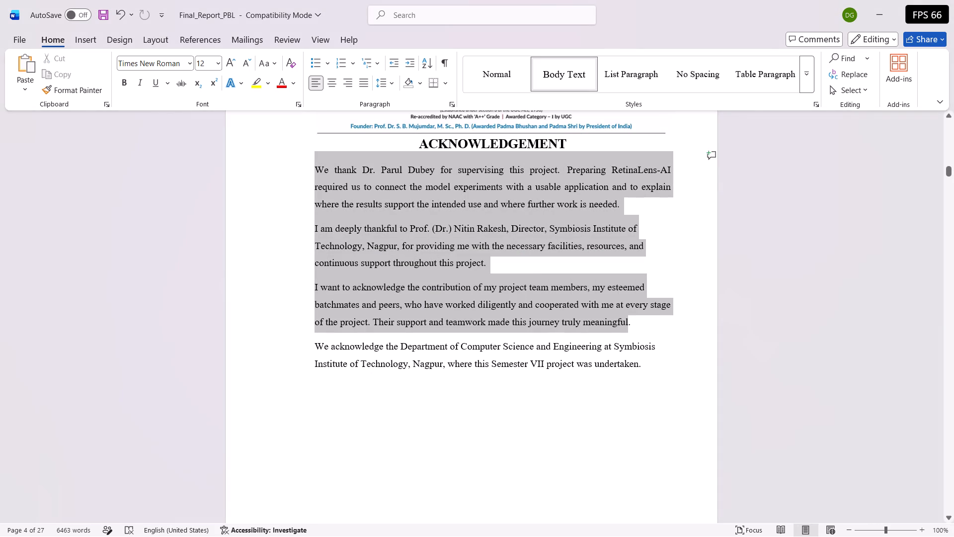
Overwrite all the old acknowledgement paragraphs under the ACKNOWLEDGEMENT heading with the paragraphs copied from Pbl_final_report.
drag(619, 327, 677, 368)
key(ctrl+v)
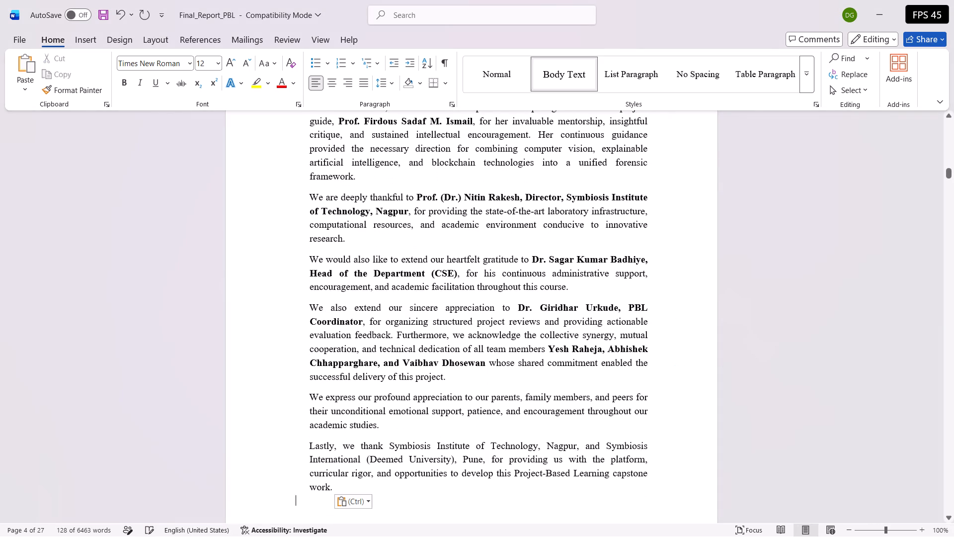
Replace the project guide's name in the "First and foremost" acknowledgement paragraph with the name and Dr. title of this team's guide.
scroll(487, 257, up, 1)
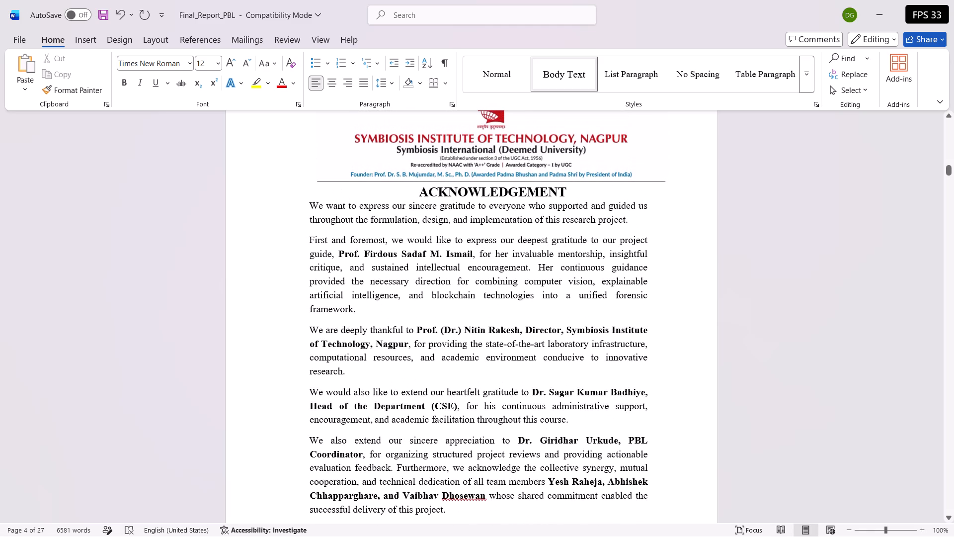
click(472, 257)
key(BackSpace)
key(BackSpace)
key(BackSpace)
key(BackSpace)
key(BackSpace)
key(BackSpace)
key(BackSpace)
key(BackSpace)
key(BackSpace)
key(BackSpace)
key(BackSpace)
key(BackSpace)
key(BackSpace)
key(BackSpace)
key(BackSpace)
key(BackSpace)
key(BackSpace)
key(BackSpace)
key(BackSpace)
key(BackSpace)
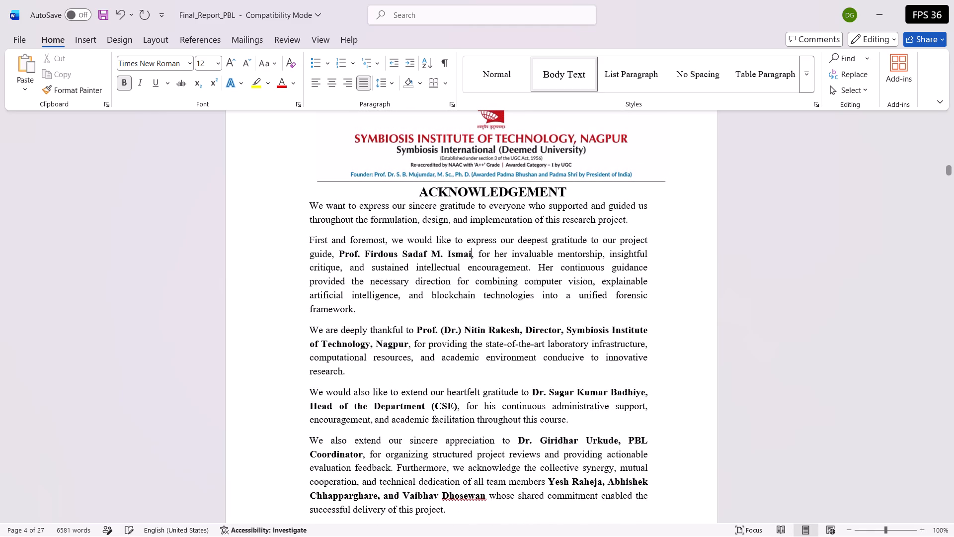
key(BackSpace)
key(BackSpace)
key(BackSpace)
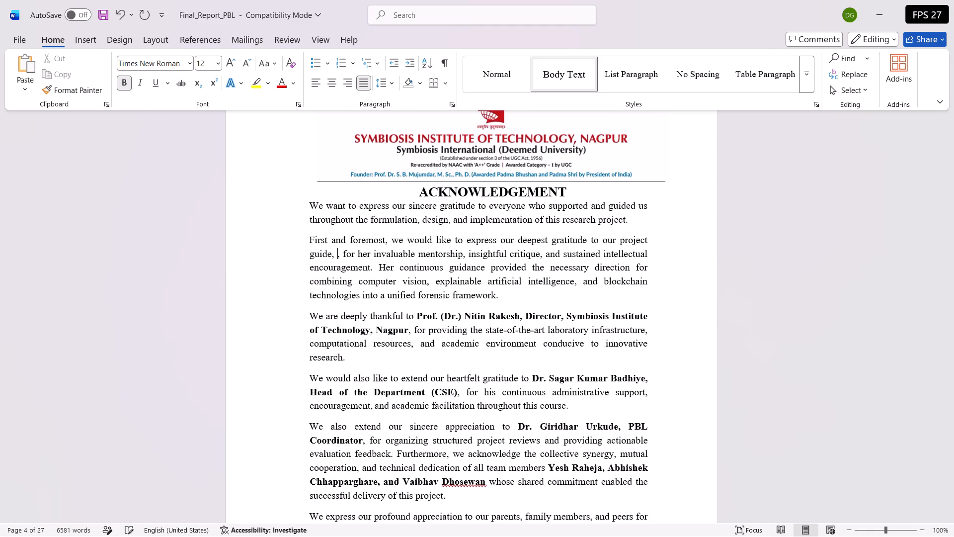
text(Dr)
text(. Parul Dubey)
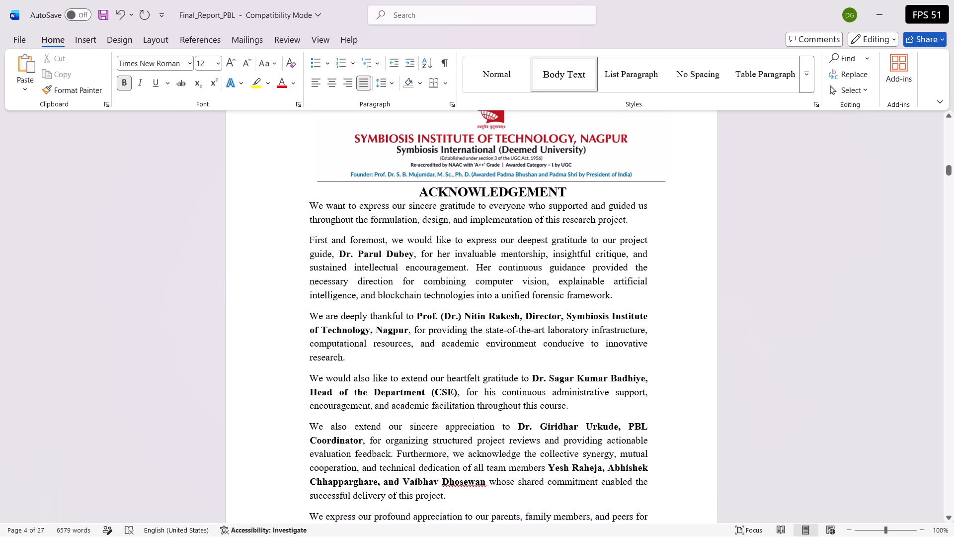
Replace the first team member's name in the acknowledgement's team members sentence with the name of this team's first member.
scroll(427, 370, down, 1)
scroll(413, 268, down, 1)
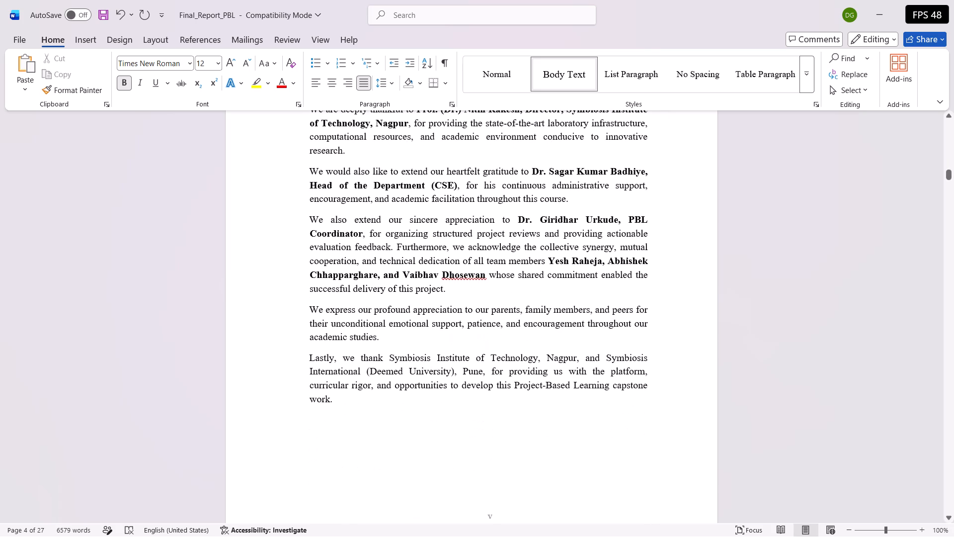
click(605, 256)
key(Left)
key(BackSpace)
key(BackSpace)
key(BackSpace)
key(BackSpace)
key(BackSpace)
key(BackSpace)
key(BackSpace)
key(BackSpace)
key(BackSpace)
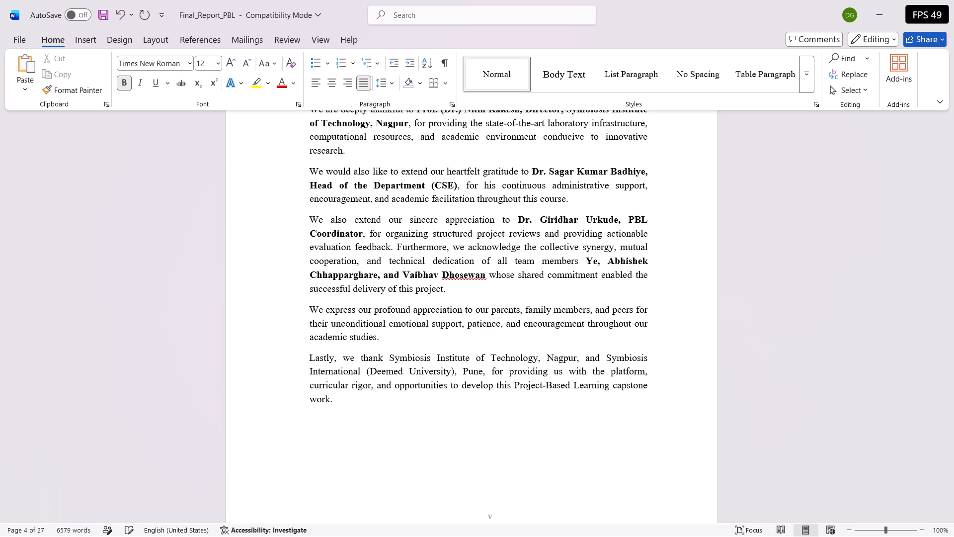
key(BackSpace)
key(BackSpace)
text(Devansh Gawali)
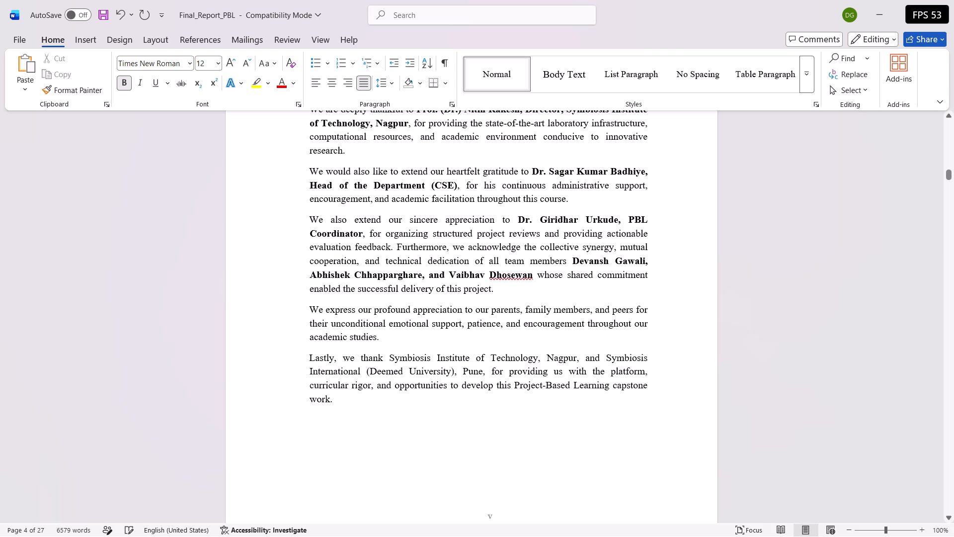
Delete the second team member's name from the acknowledgement's team members sentence, keeping the comma before "and".
click(422, 276)
key(BackSpace)
key(BackSpace)
key(BackSpace)
key(BackSpace)
key(BackSpace)
key(BackSpace)
key(BackSpace)
key(BackSpace)
key(BackSpace)
key(BackSpace)
key(BackSpace)
key(BackSpace)
key(BackSpace)
key(BackSpace)
key(BackSpace)
key(BackSpace)
key(BackSpace)
key(BackSpace)
key(BackSpace)
key(BackSpace)
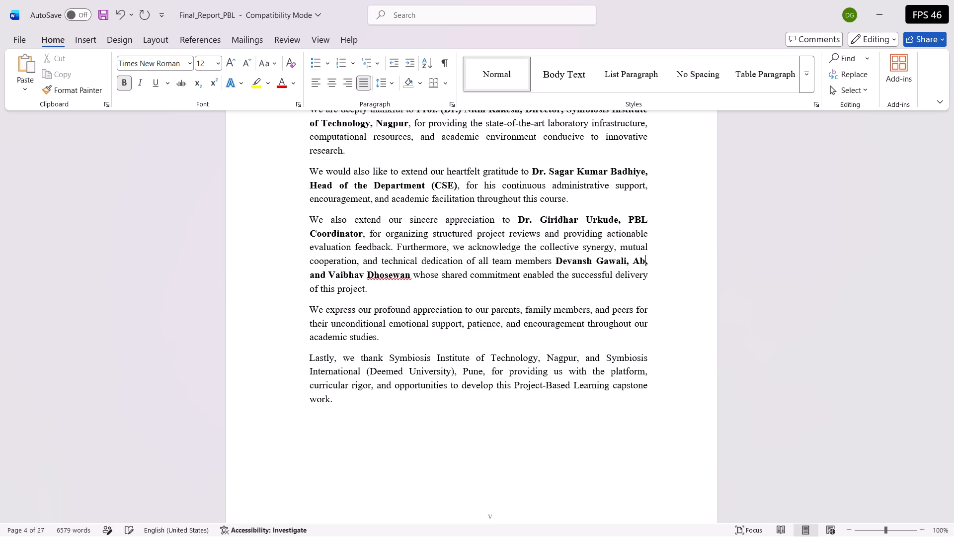
Replace the remaining old team member names in the acknowledgement's PBL Coordinator paragraph with this team's second and third members.
key(BackSpace)
key(BackSpace)
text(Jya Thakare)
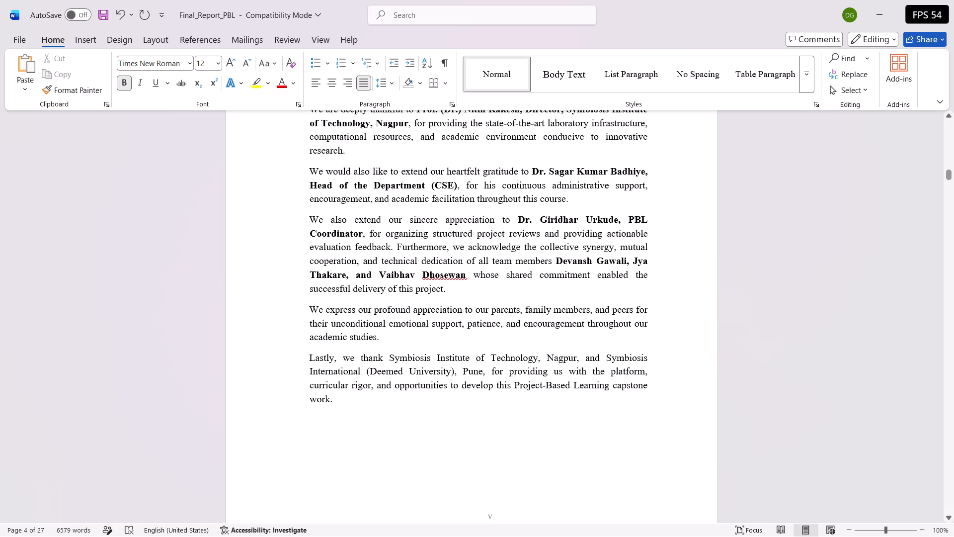
click(466, 278)
key(BackSpace)
key(BackSpace)
key(BackSpace)
key(BackSpace)
key(BackSpace)
key(BackSpace)
key(BackSpace)
key(BackSpace)
key(BackSpace)
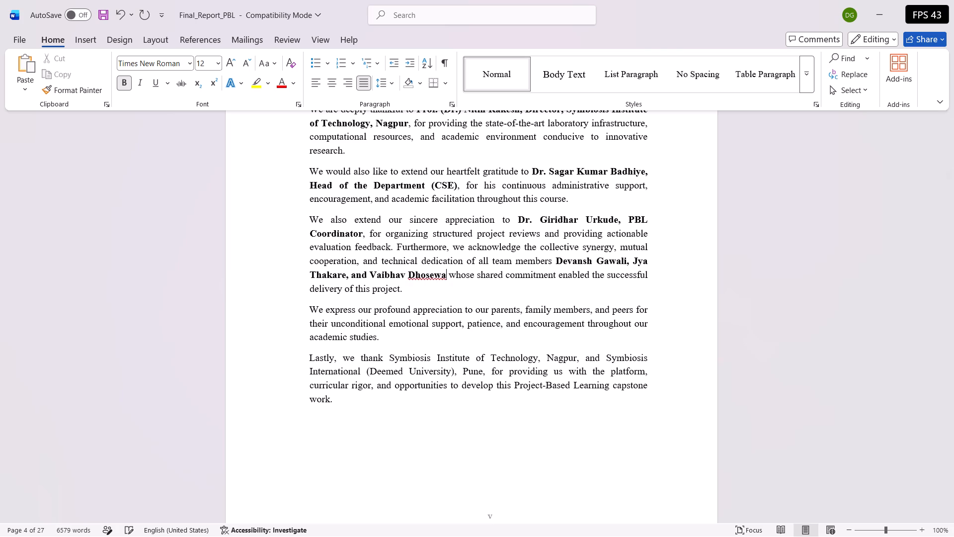
key(BackSpace)
key(BackSpace)
key(BackSpace)
key(BackSpace)
key(BackSpace)
key(BackSpace)
key(BackSpace)
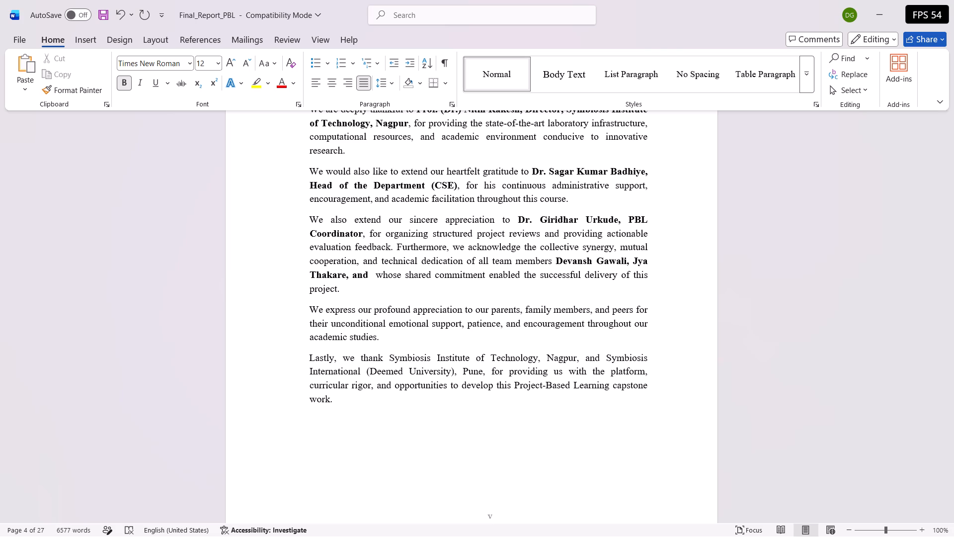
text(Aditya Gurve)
Compare the abstract and preceding front pages of Final_Report_PBL with the abstract page in Pbl_final_report.
scroll(509, 284, down, 1)
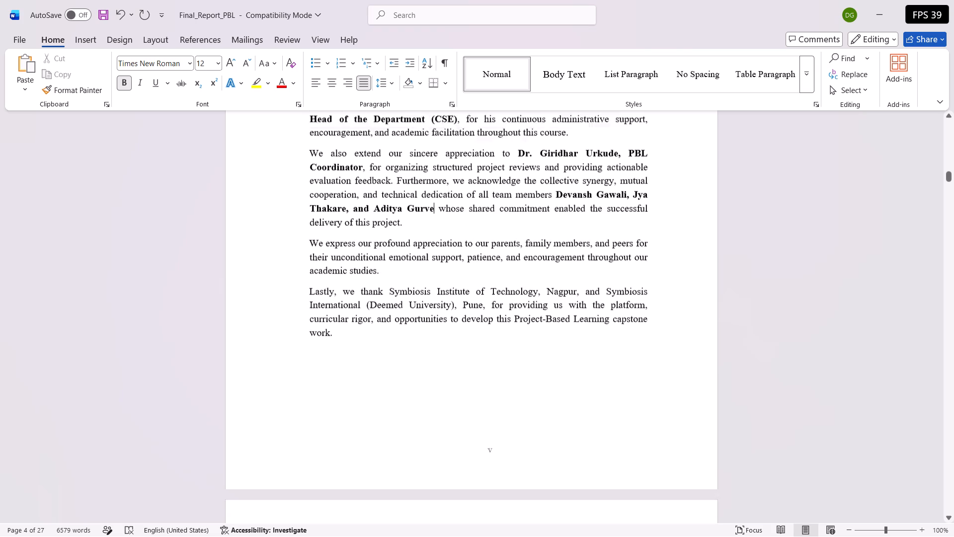
scroll(509, 284, down, 1)
scroll(417, 265, down, 1)
scroll(507, 338, down, 2)
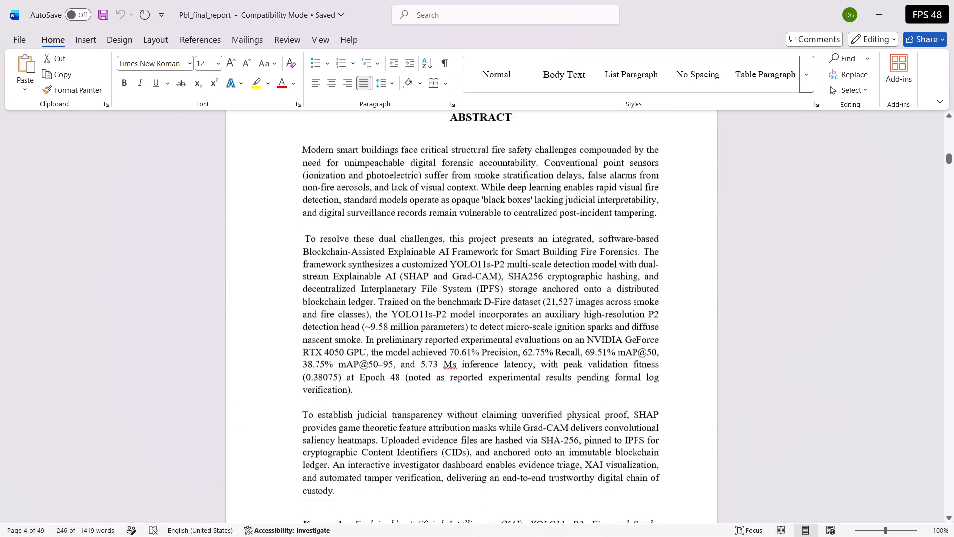
scroll(507, 338, down, 4)
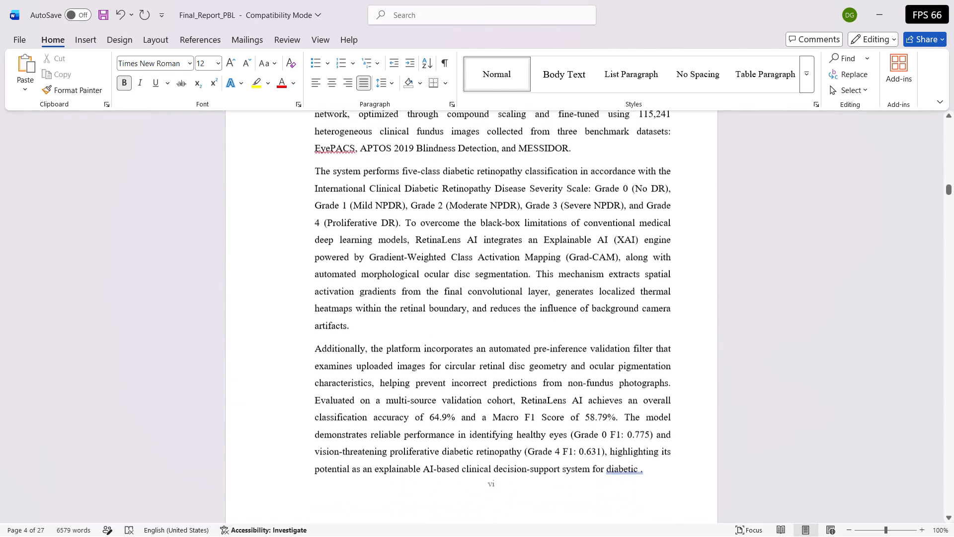
scroll(474, 347, down, 1)
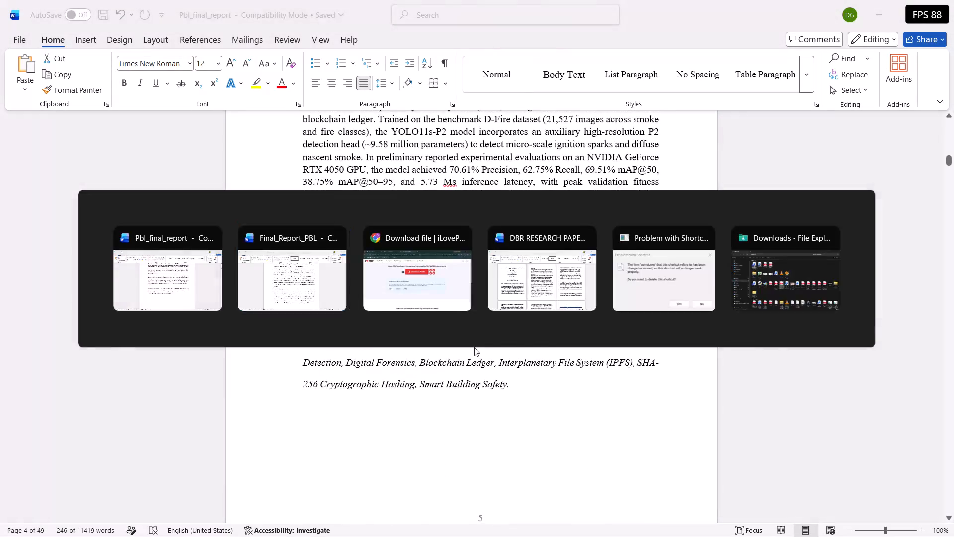
scroll(474, 347, down, 1)
scroll(474, 347, up, 15)
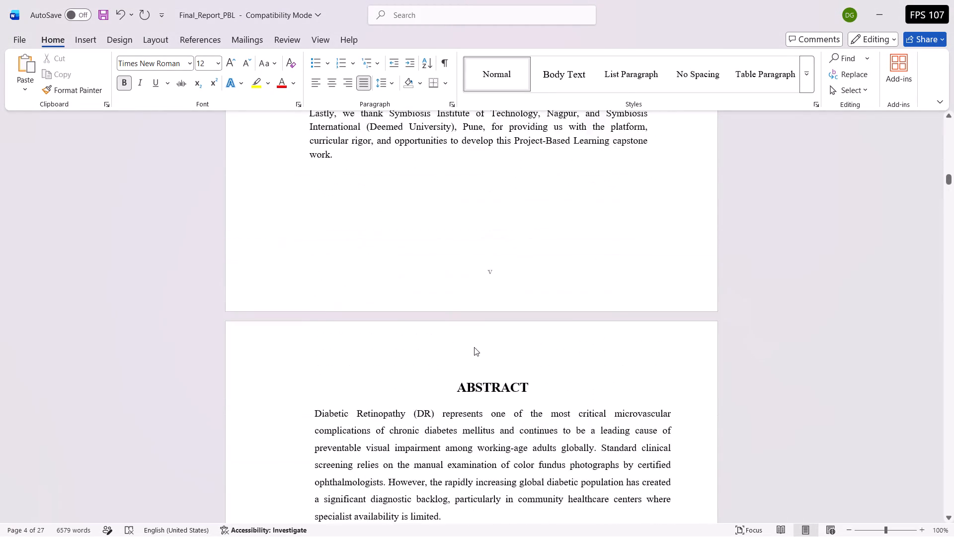
scroll(474, 347, up, 4)
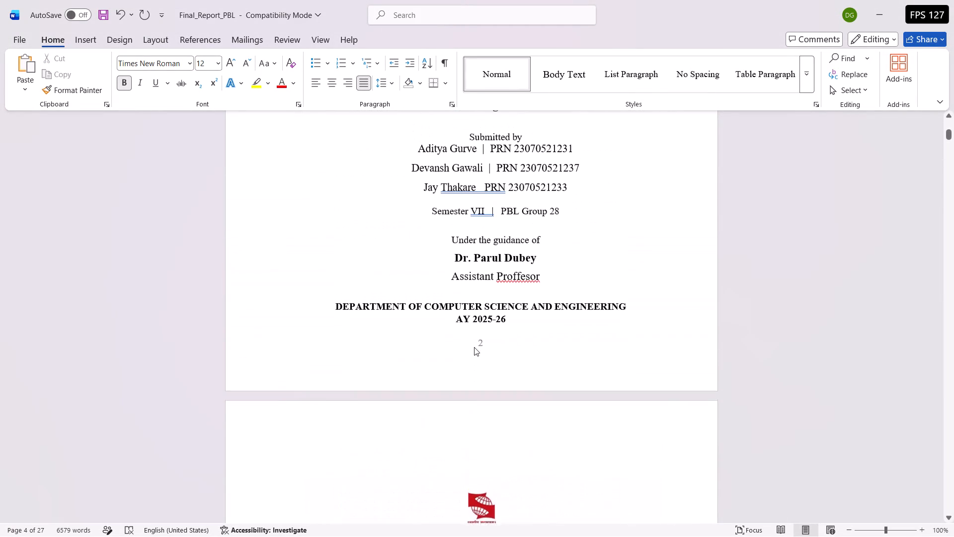
scroll(474, 347, up, 1)
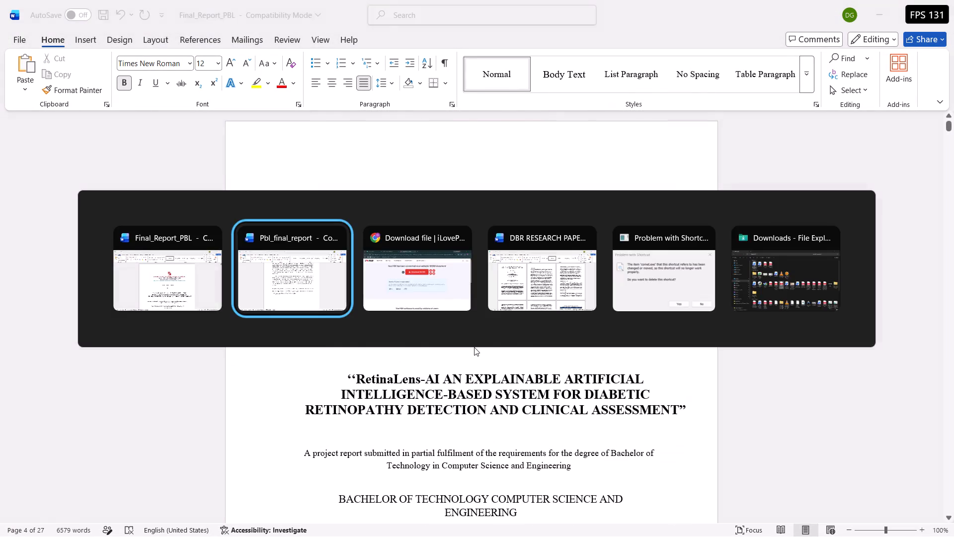
scroll(474, 347, down, 1)
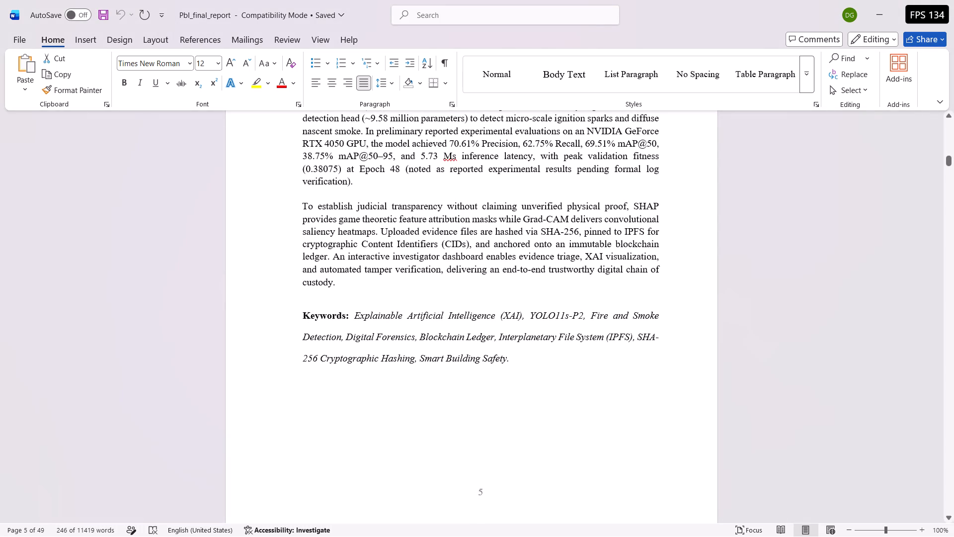
scroll(448, 349, up, 1)
scroll(448, 349, down, 1)
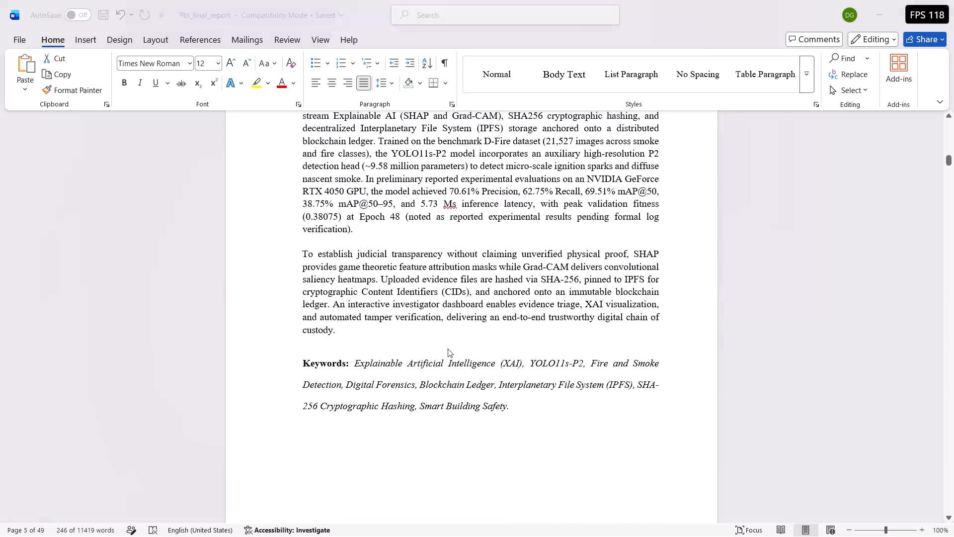
scroll(448, 349, down, 4)
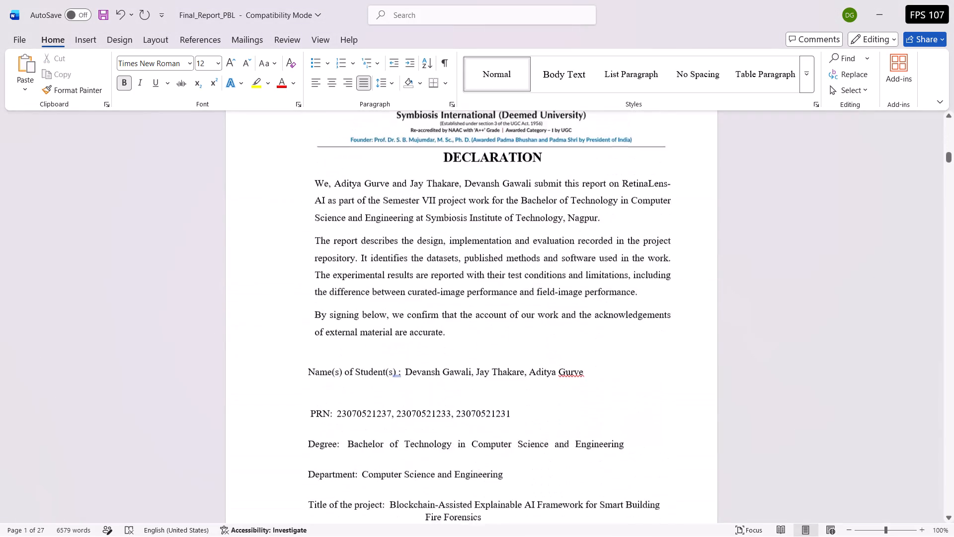
Correct the flagged spacing before the full stop after "diabetic" at the end of Final_Report_PBL's abstract.
scroll(448, 349, down, 7)
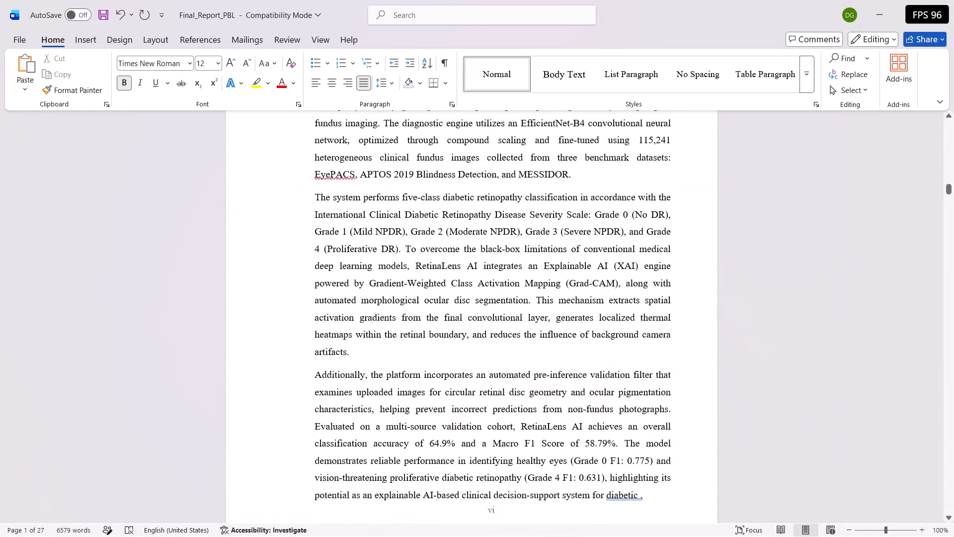
scroll(448, 349, down, 3)
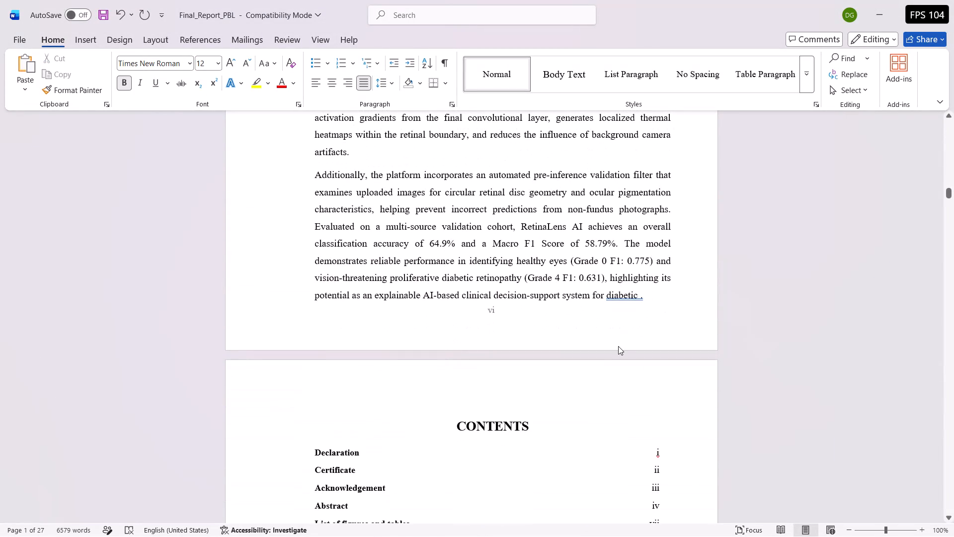
drag(643, 298, 614, 293)
right_click(614, 293)
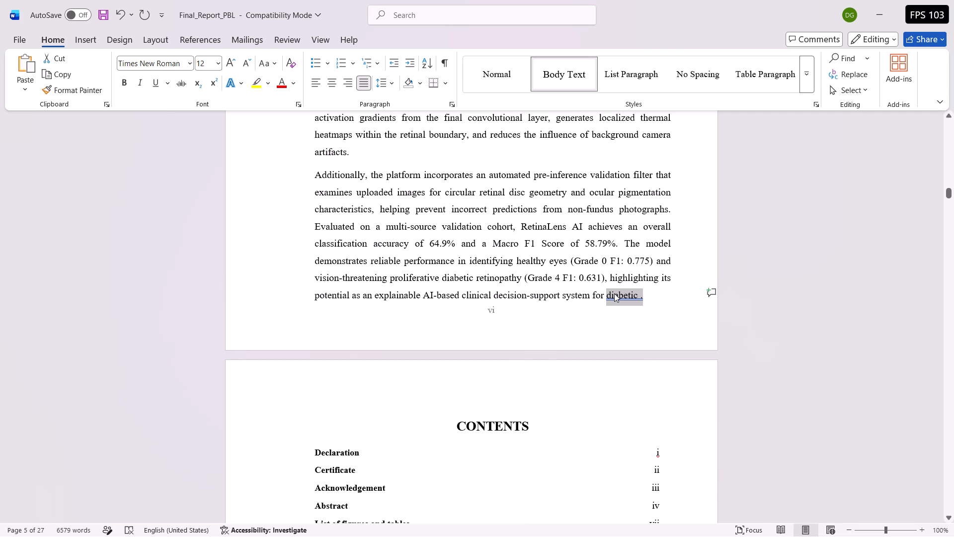
click(571, 305)
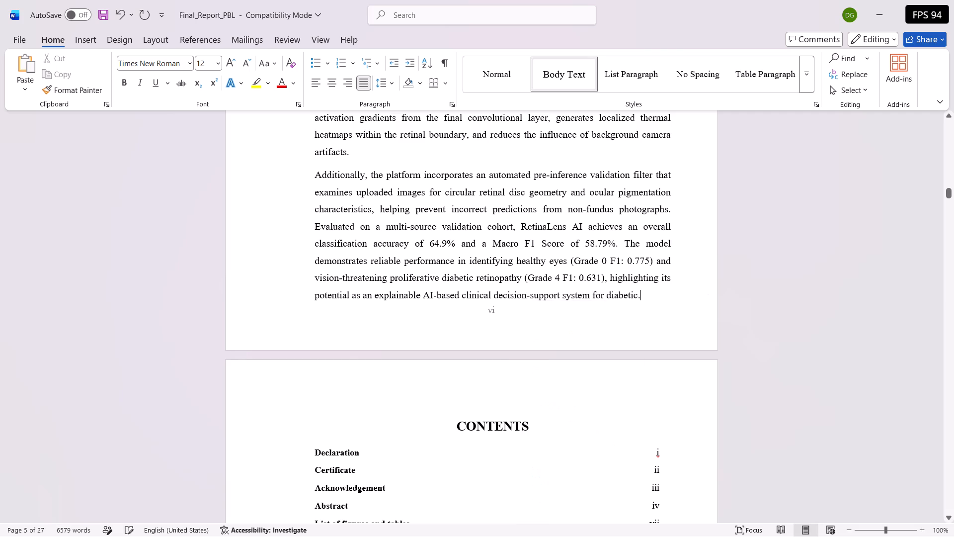
Replace the "CONTENTS" heading in Final_Report_PBL with the "TABLE OF CONTENTS" heading copied from Pbl_final_report.
scroll(615, 333, down, 1)
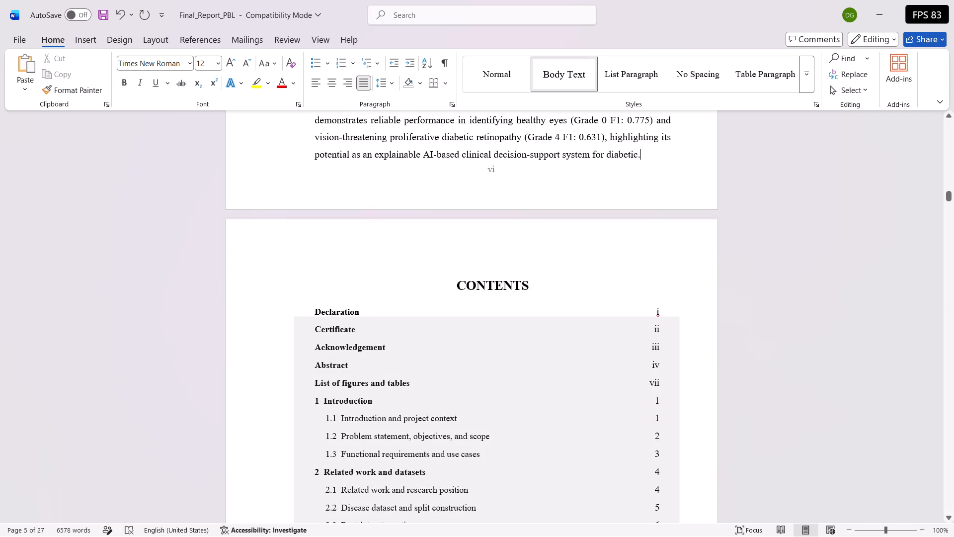
scroll(653, 360, down, 1)
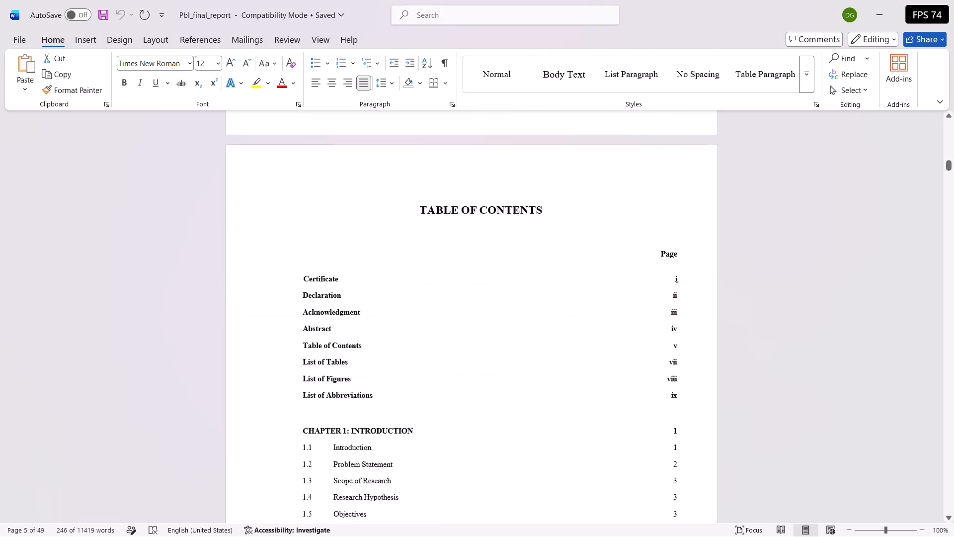
scroll(653, 360, down, 1)
scroll(471, 294, down, 1)
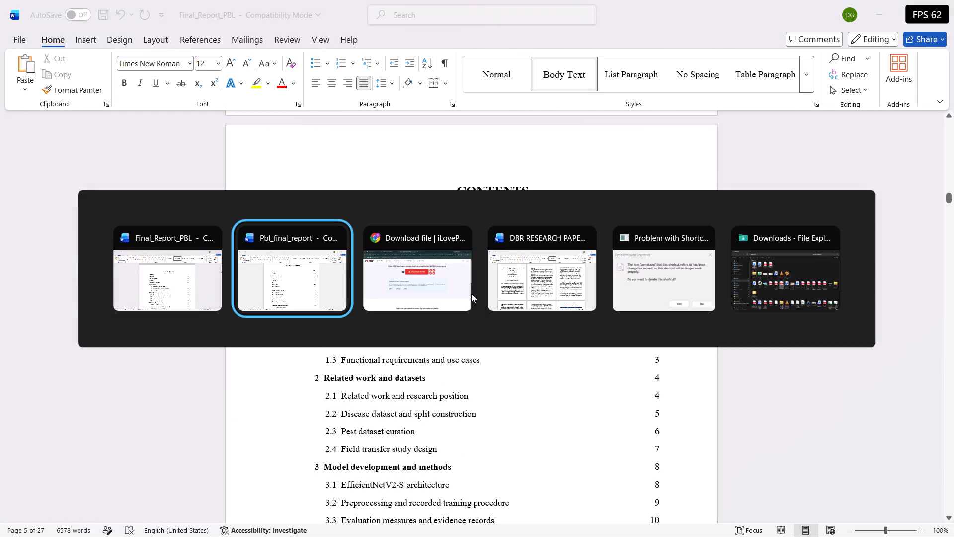
scroll(417, 241, up, 1)
scroll(503, 274, down, 1)
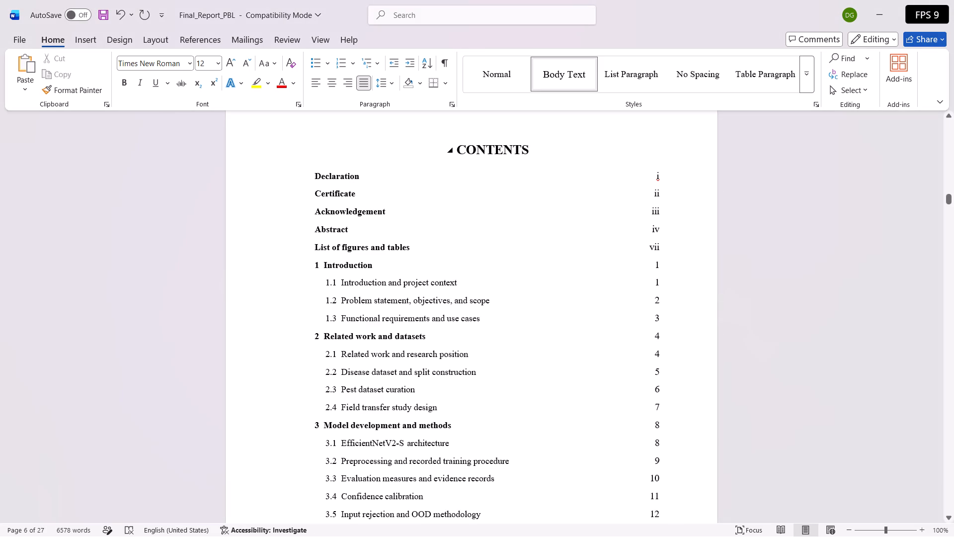
drag(422, 193, 459, 192)
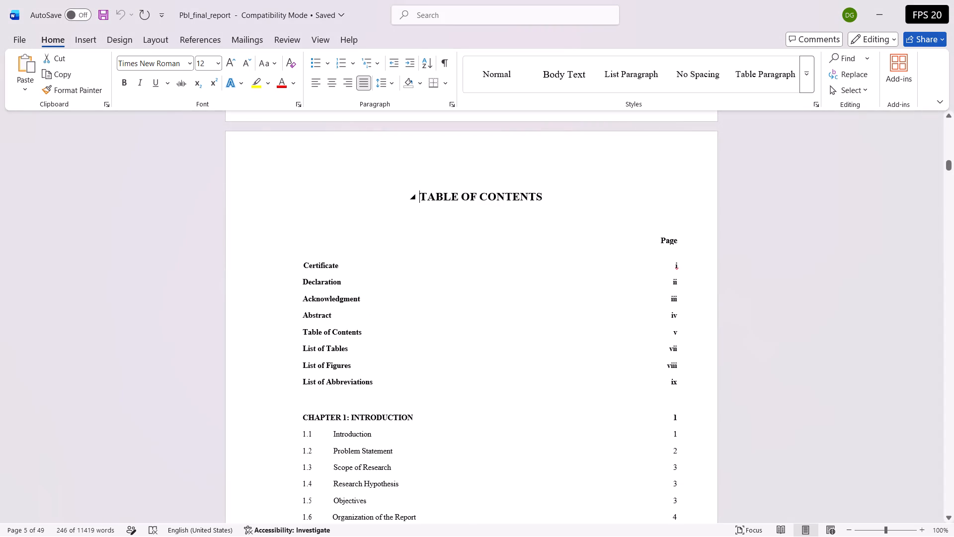
drag(459, 192, 570, 200)
key(ctrl+c)
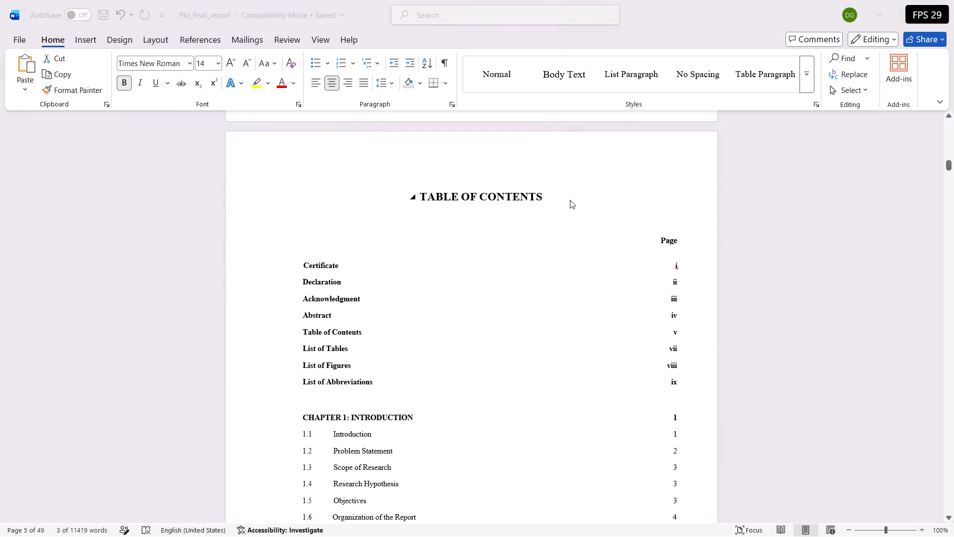
drag(460, 151, 545, 155)
key(ctrl+v)
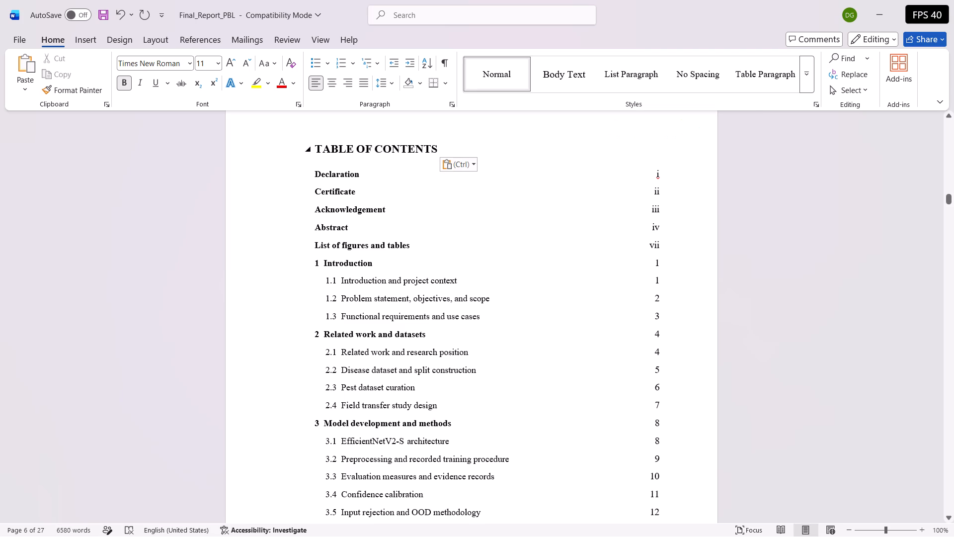
Centre the "TABLE OF CONTENTS" heading in Final_Report_PBL.
drag(447, 142, 310, 152)
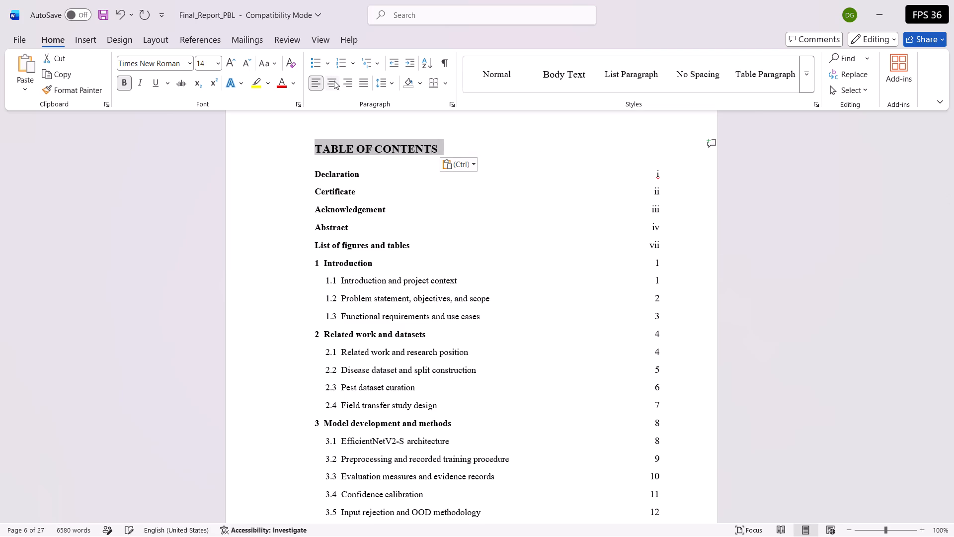
click(333, 81)
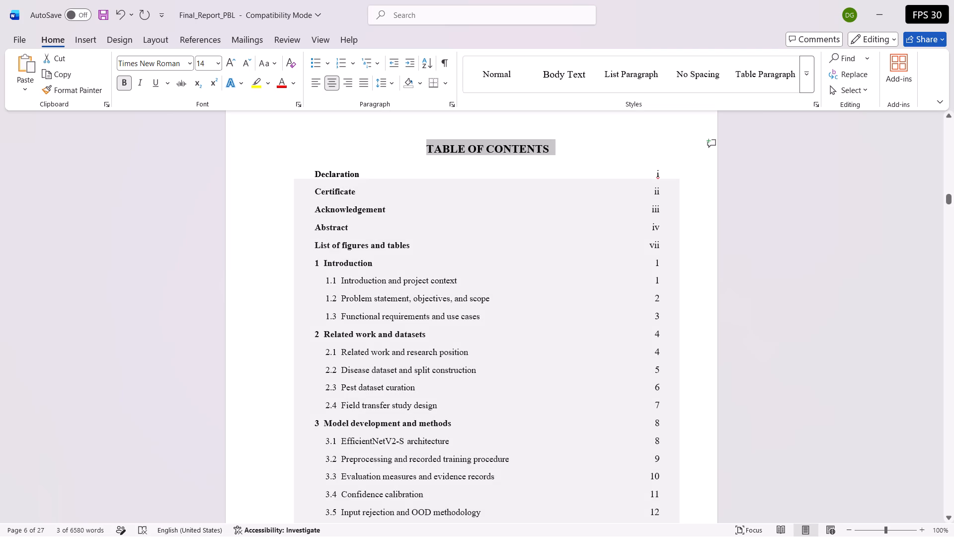
click(576, 377)
Compare the table of contents entries and layout in Final_Report_PBL with those in Pbl_final_report.
scroll(576, 377, down, 1)
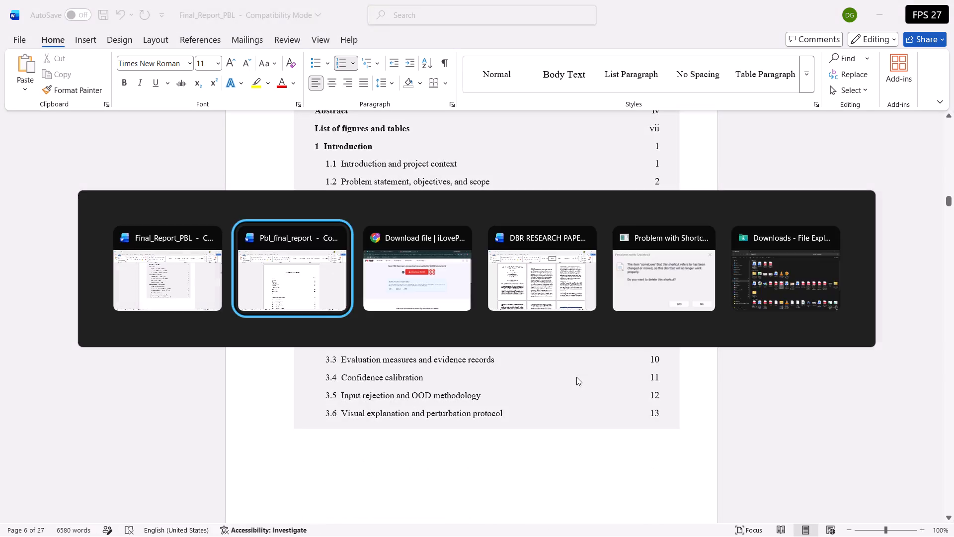
scroll(525, 355, down, 1)
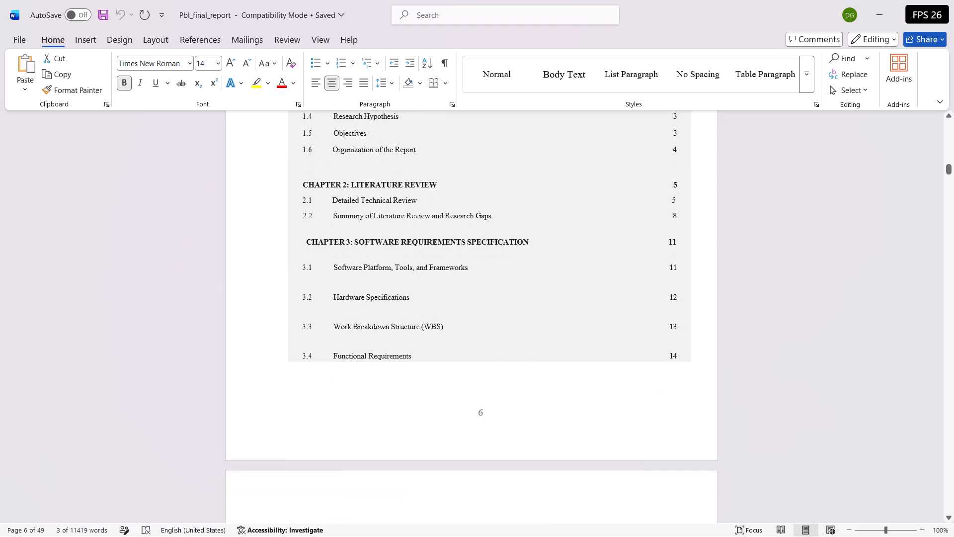
right_click(525, 355)
scroll(483, 329, down, 1)
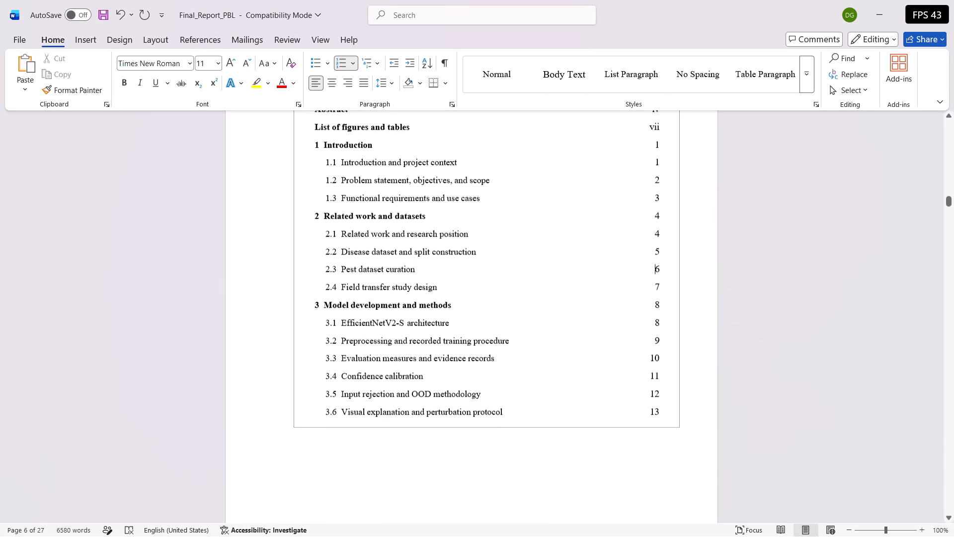
scroll(483, 329, down, 2)
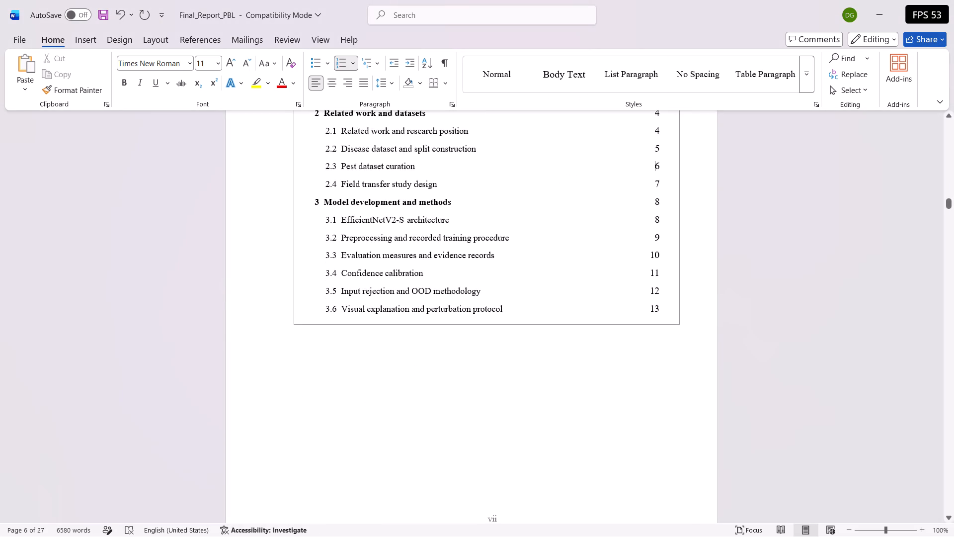
scroll(483, 329, down, 1)
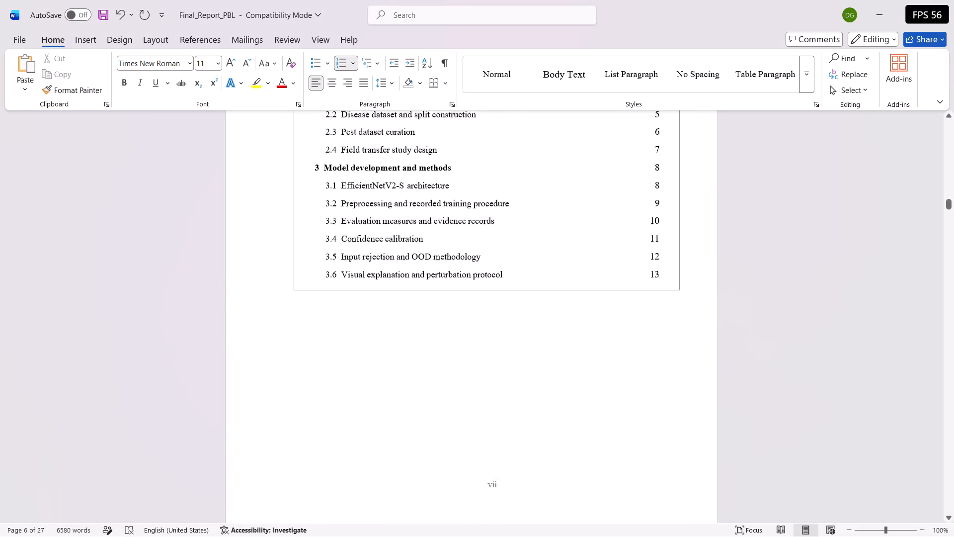
scroll(483, 329, down, 3)
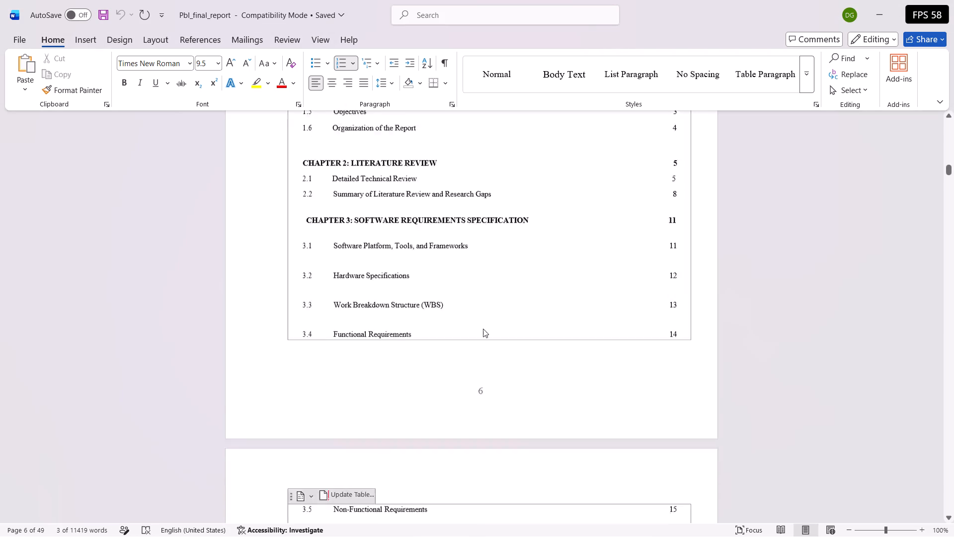
scroll(483, 329, down, 1)
scroll(483, 329, up, 1)
scroll(483, 329, down, 1)
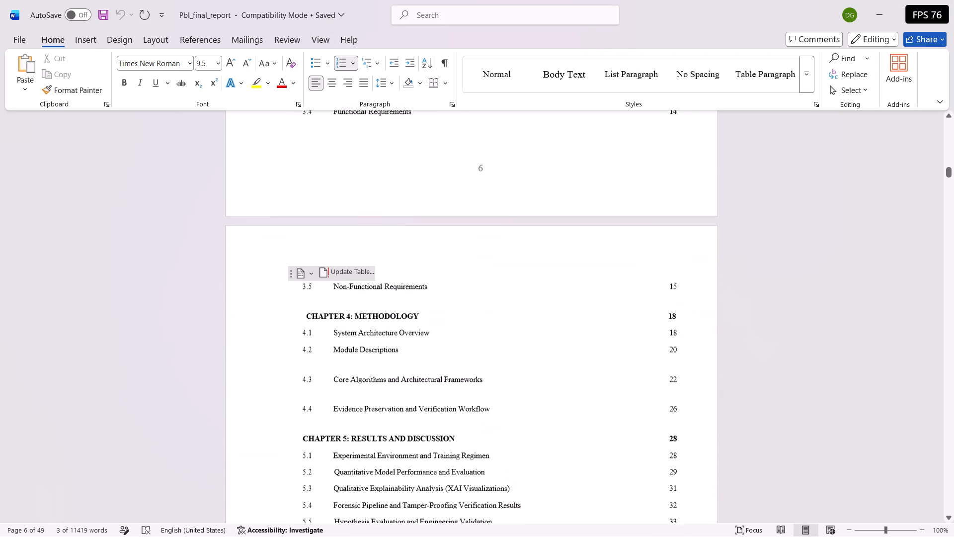
scroll(483, 329, down, 2)
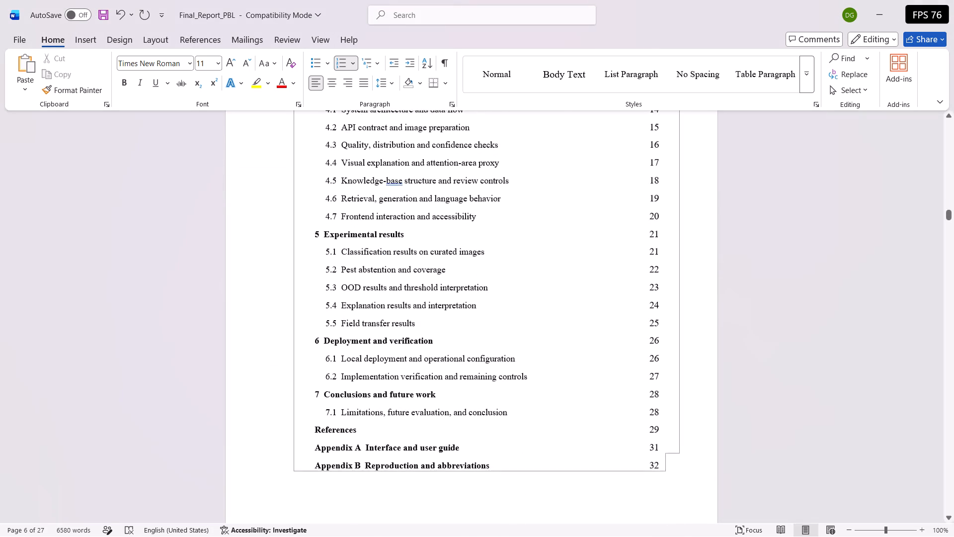
scroll(483, 329, down, 1)
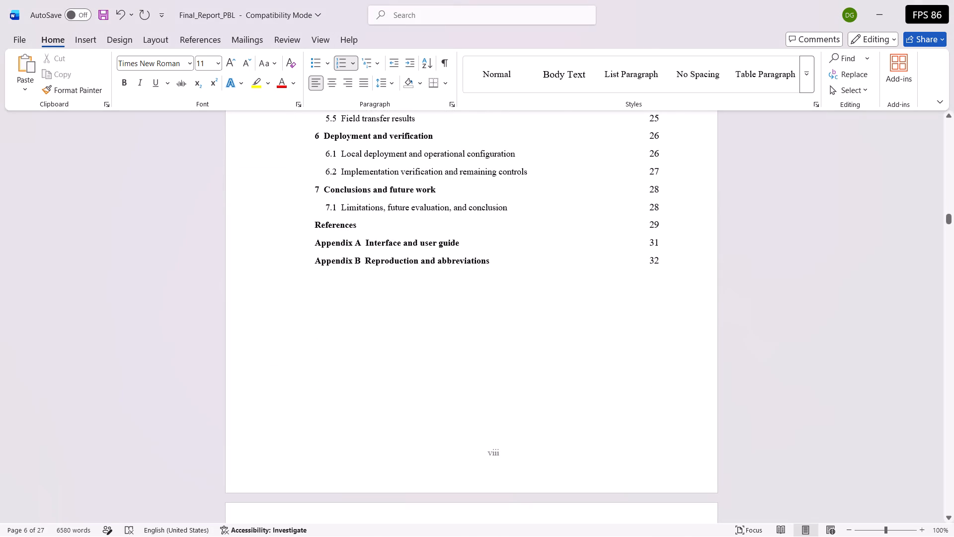
Compare the list of figures and tables in Final_Report_PBL with the separate list of tables page in Pbl_final_report.
scroll(483, 329, down, 1)
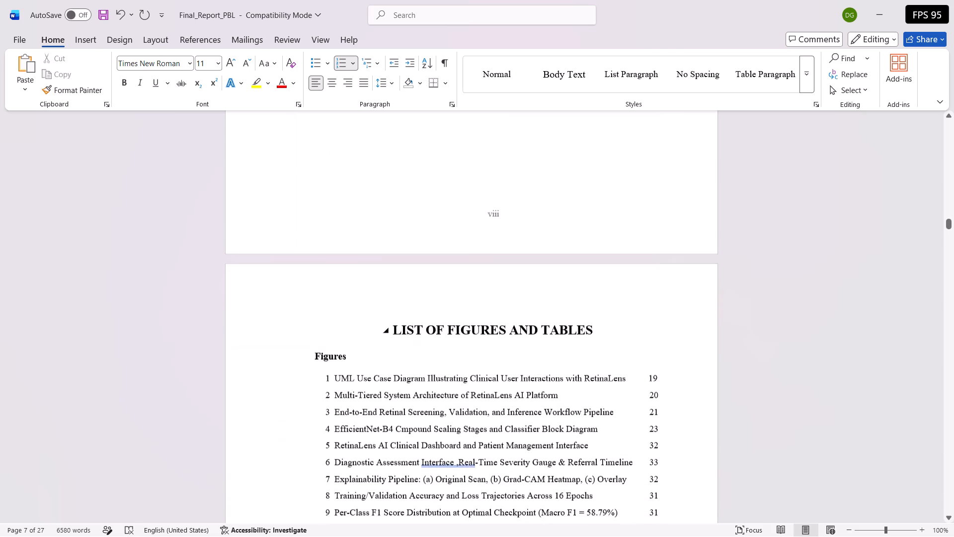
scroll(483, 329, down, 2)
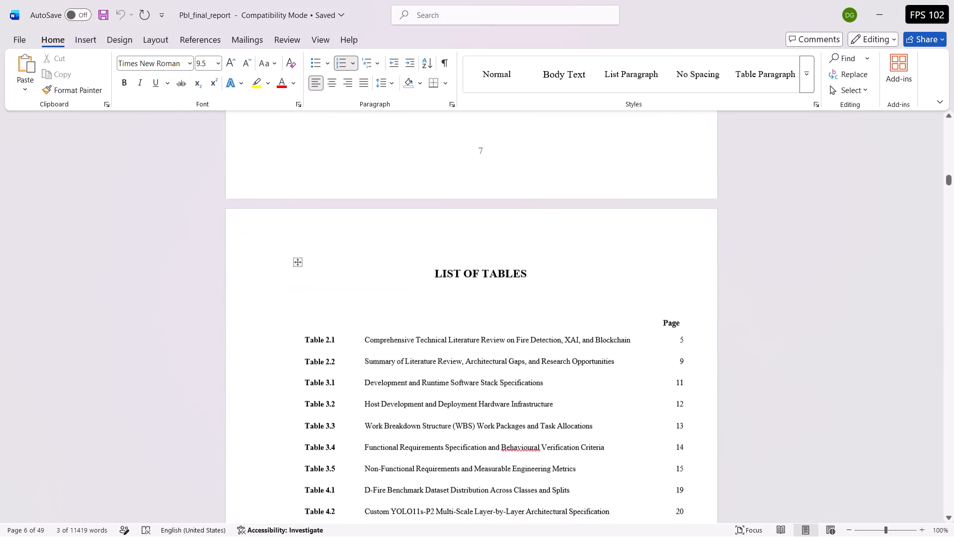
scroll(483, 329, down, 2)
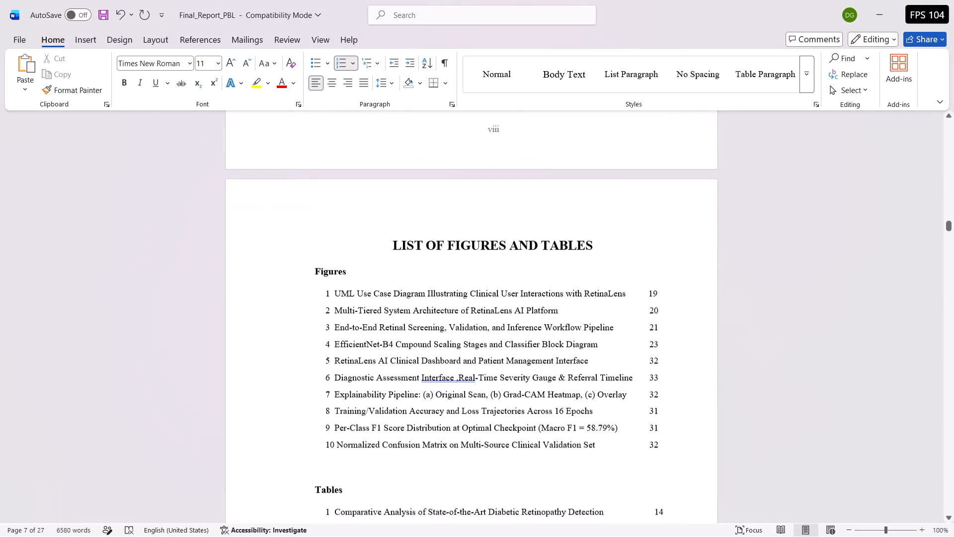
scroll(483, 329, down, 1)
scroll(418, 255, down, 2)
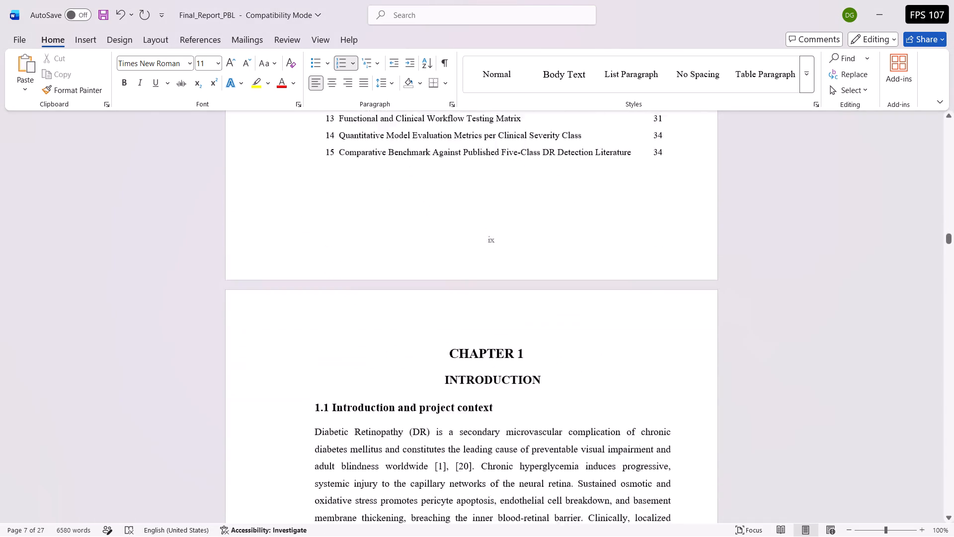
scroll(418, 255, down, 2)
scroll(418, 255, up, 2)
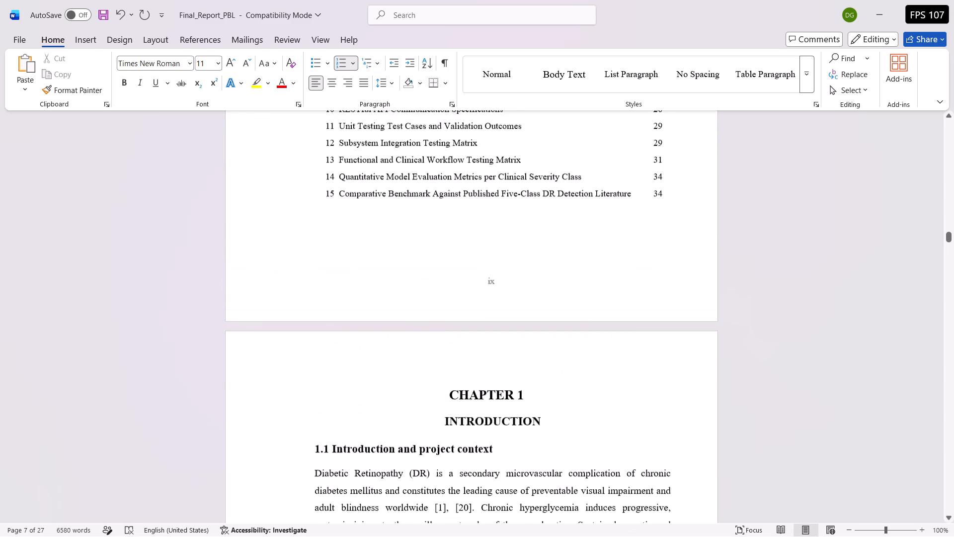
scroll(418, 255, up, 11)
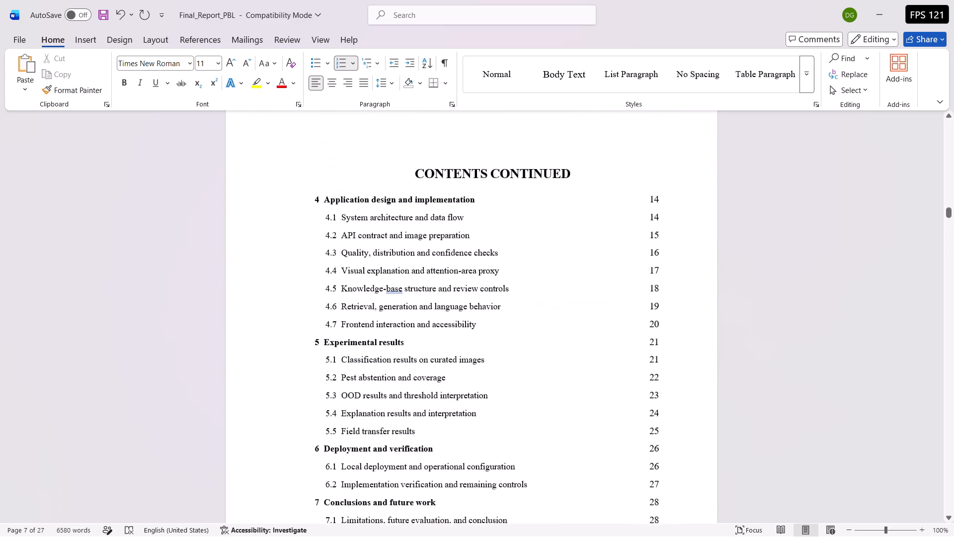
Compare the end of the contents and the closing Appendices page in Final_Report_PBL with those in Pbl_final_report.
scroll(418, 255, down, 2)
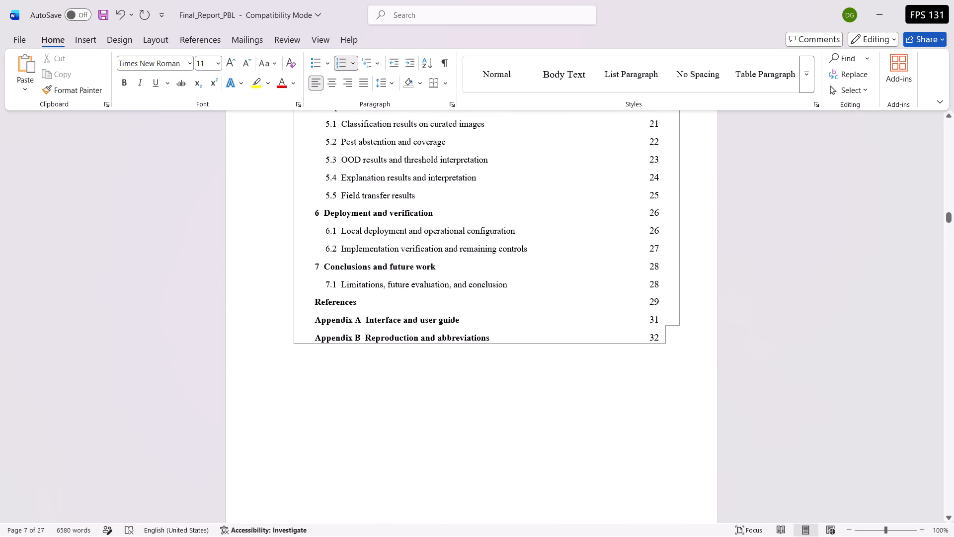
scroll(424, 328, down, 1)
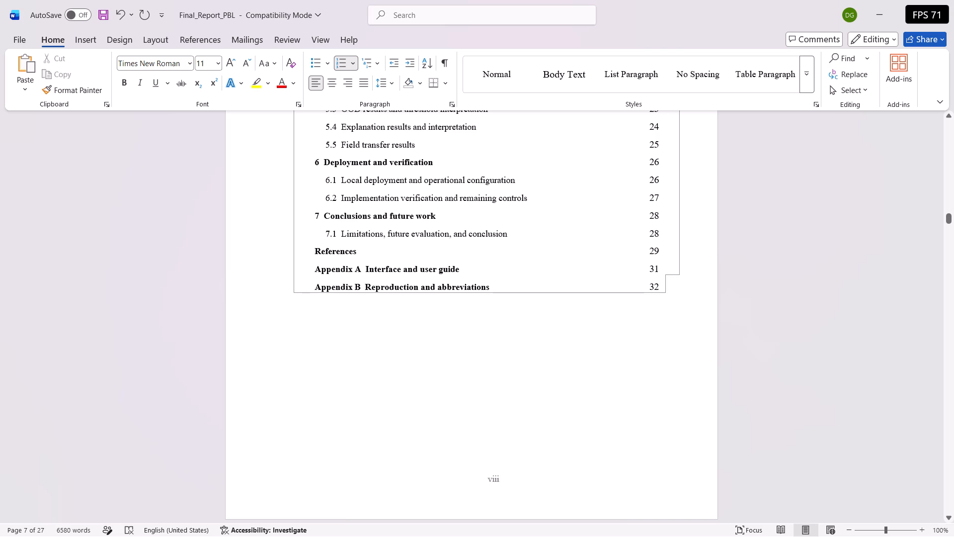
scroll(367, 281, down, 20)
scroll(367, 281, down, 20)
scroll(367, 281, down, 20)
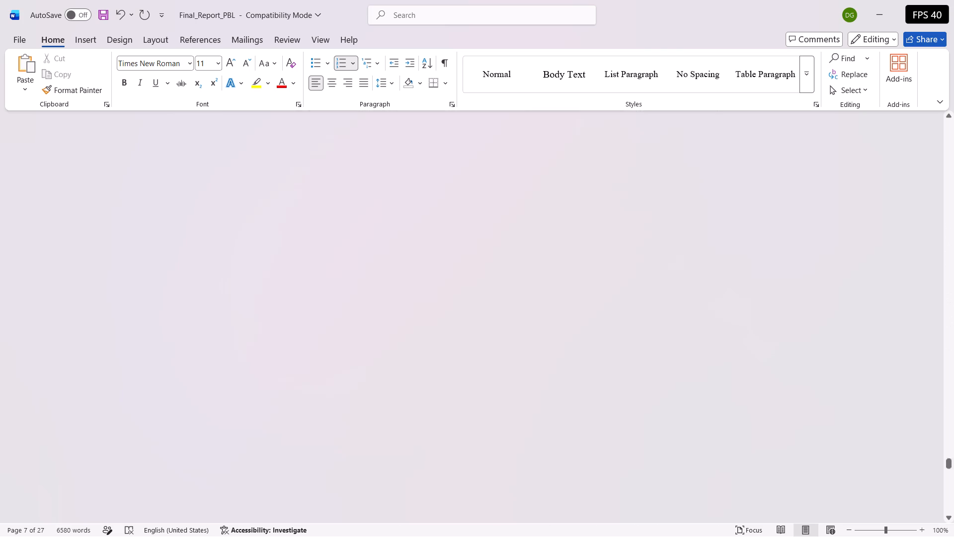
scroll(367, 281, down, 20)
scroll(367, 281, down, 20)
scroll(367, 281, down, 20)
scroll(367, 281, up, 2)
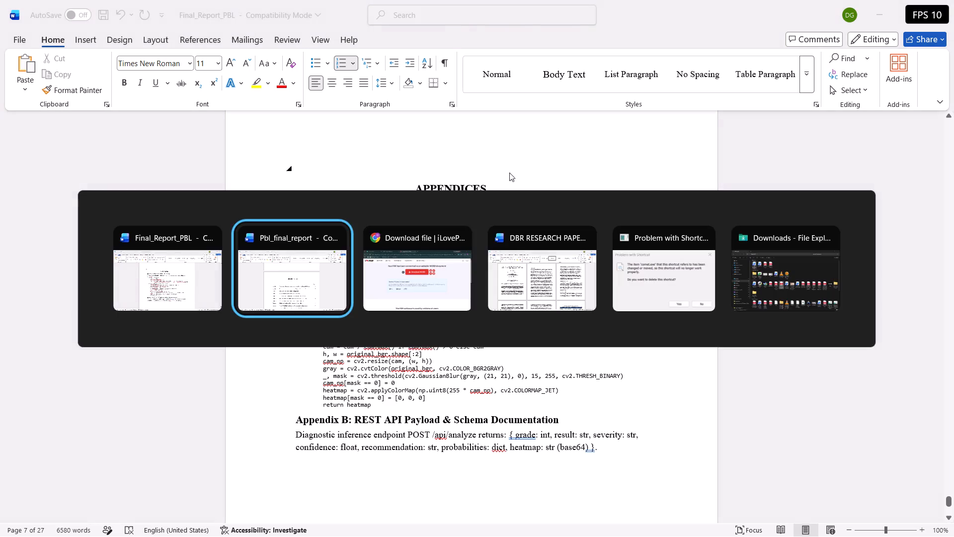
scroll(465, 319, down, 2)
scroll(465, 319, up, 3)
scroll(465, 319, down, 1)
scroll(465, 319, up, 1)
scroll(465, 319, down, 1)
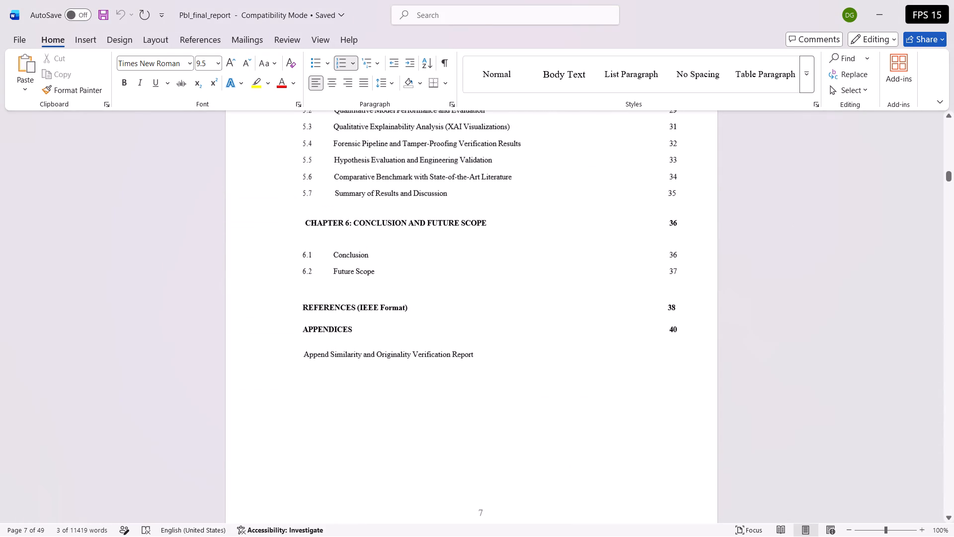
scroll(465, 319, down, 2)
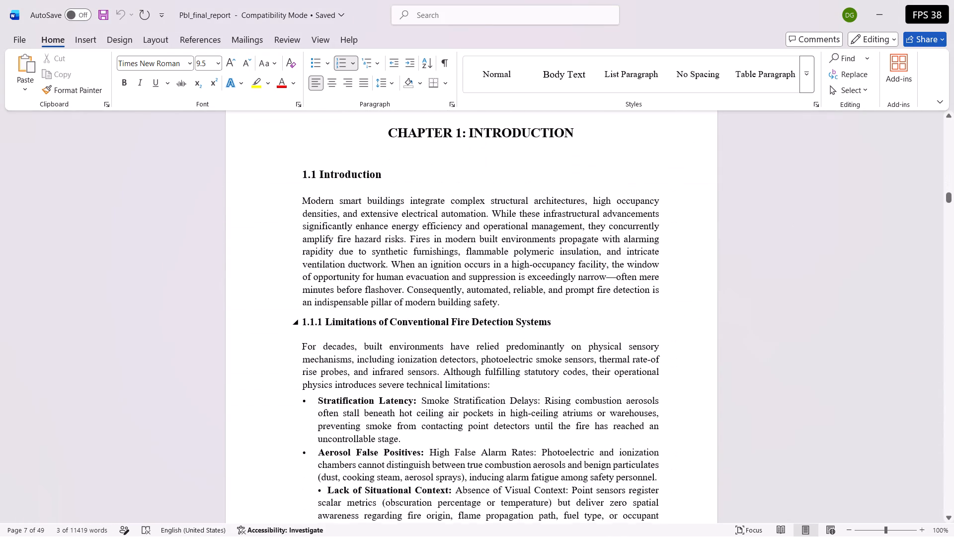
scroll(465, 319, down, 1)
scroll(465, 319, up, 1)
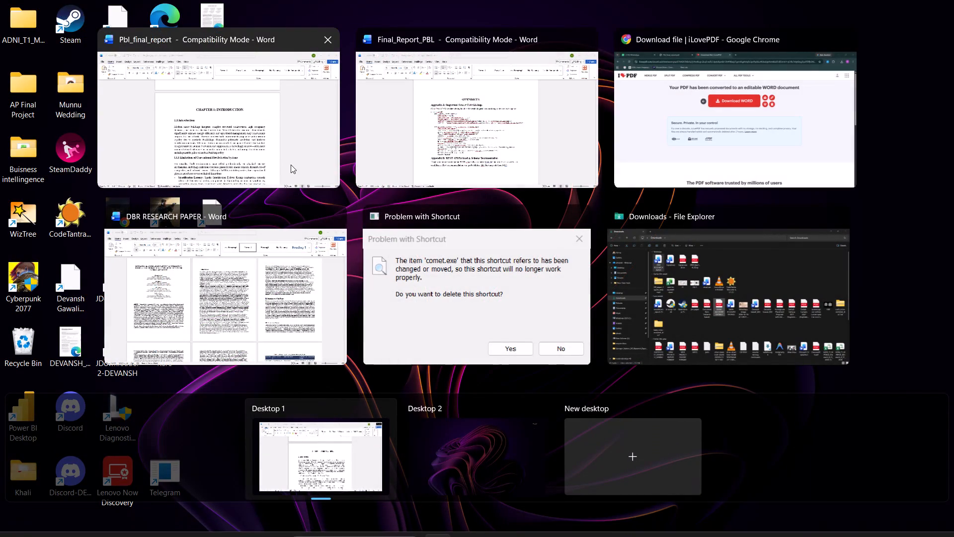
click(291, 165)
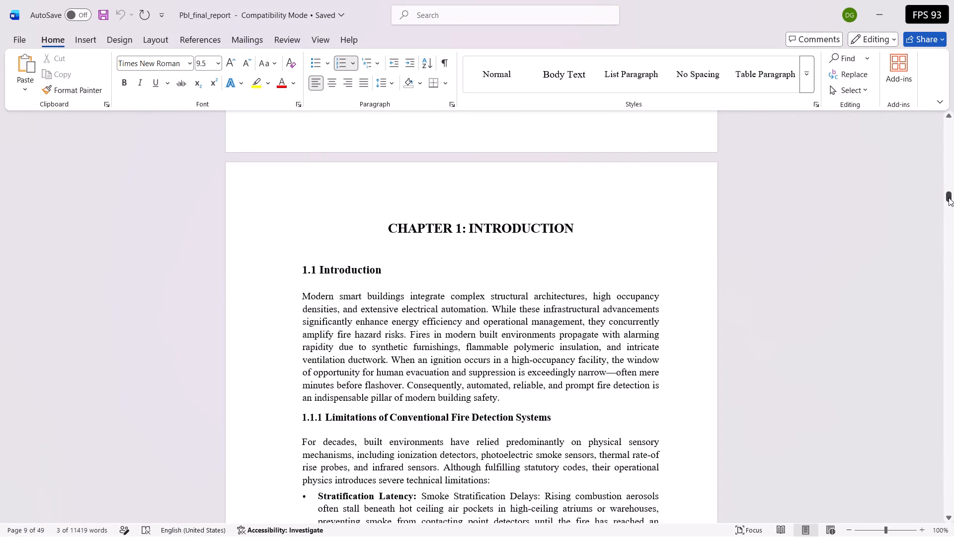
drag(948, 198, 863, 533)
drag(952, 194, 913, 536)
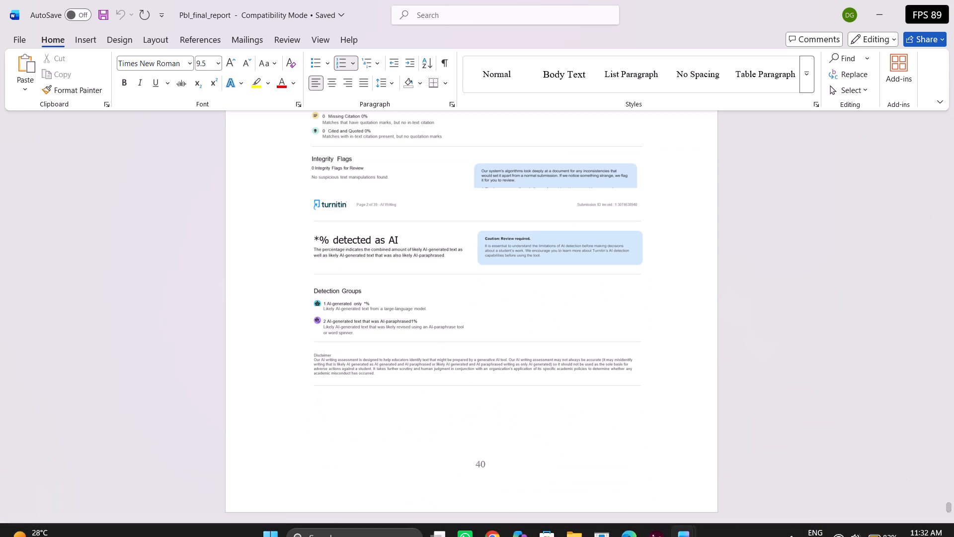
scroll(584, 226, up, 3)
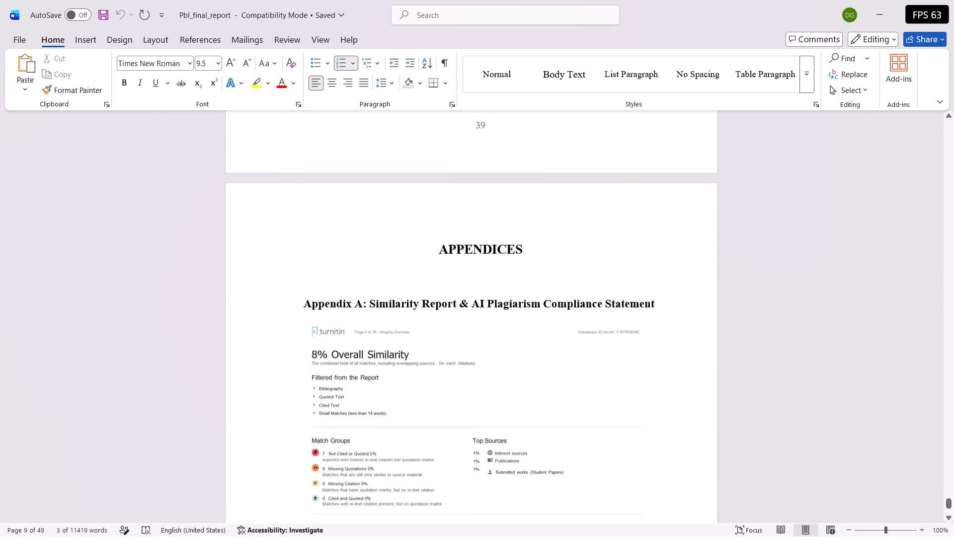
scroll(584, 226, up, 2)
scroll(584, 226, down, 2)
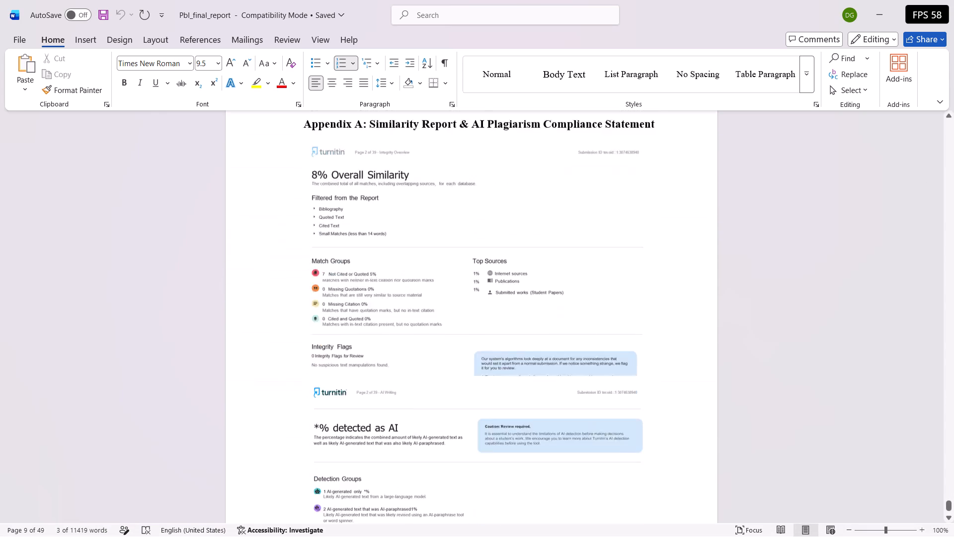
scroll(584, 226, down, 1)
scroll(487, 239, down, 1)
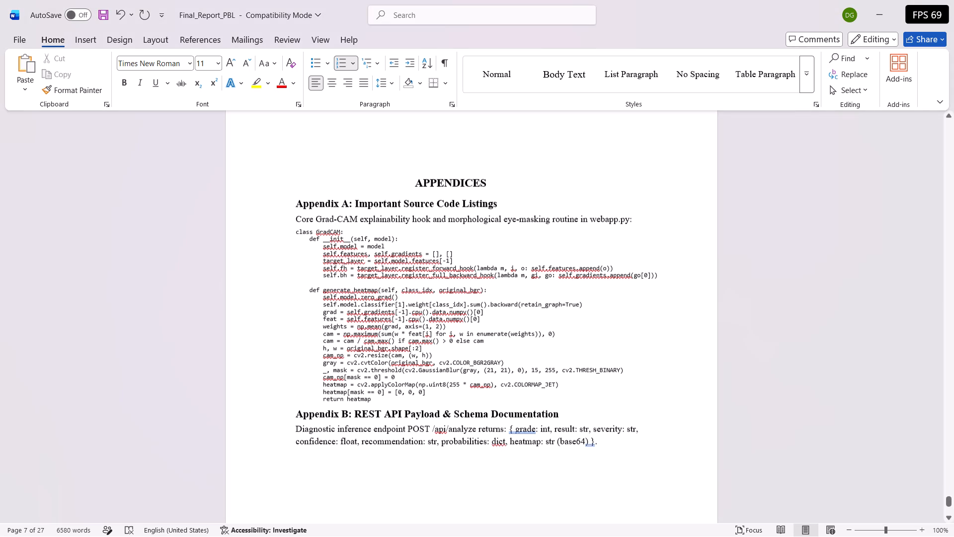
scroll(487, 239, down, 1)
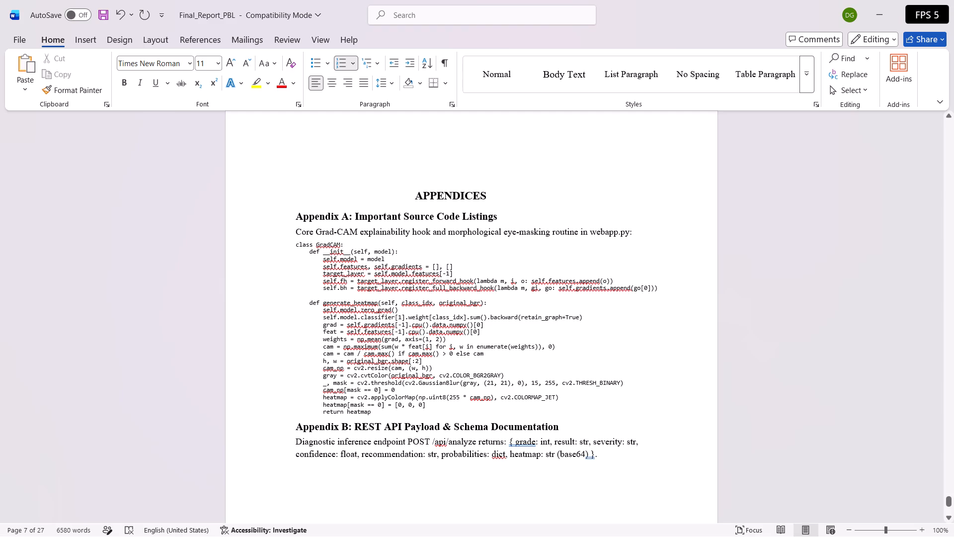
ctrl+scroll(431, 235, down, 1)
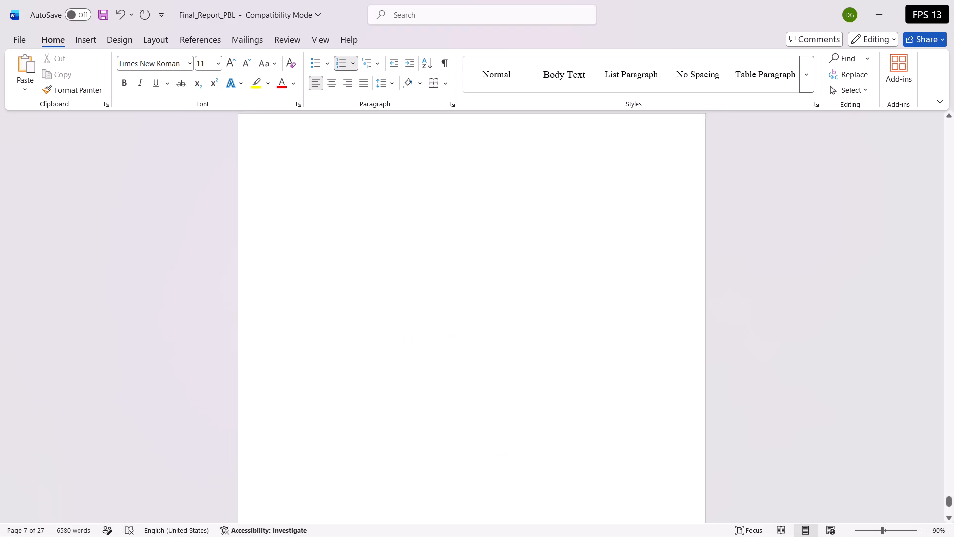
ctrl+scroll(431, 235, up, 1)
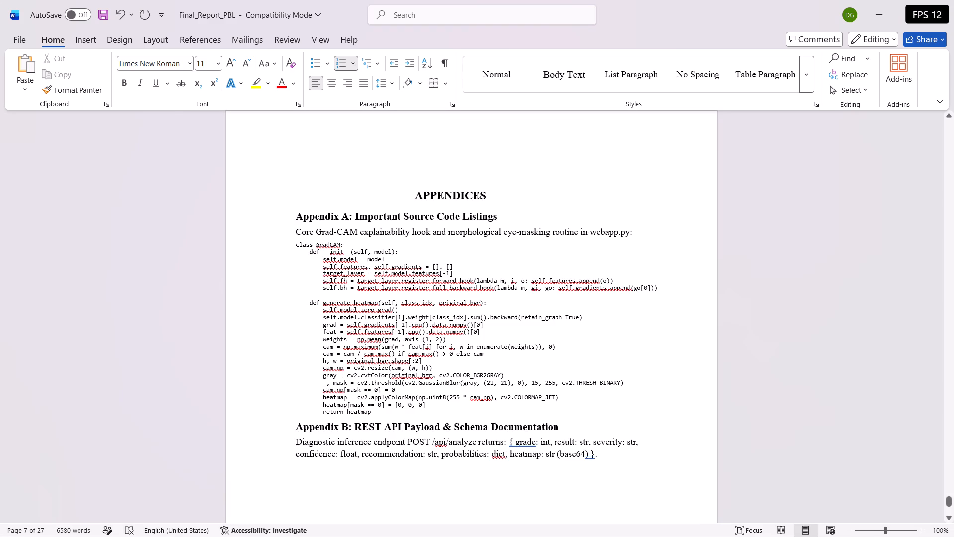
scroll(454, 426, down, 1)
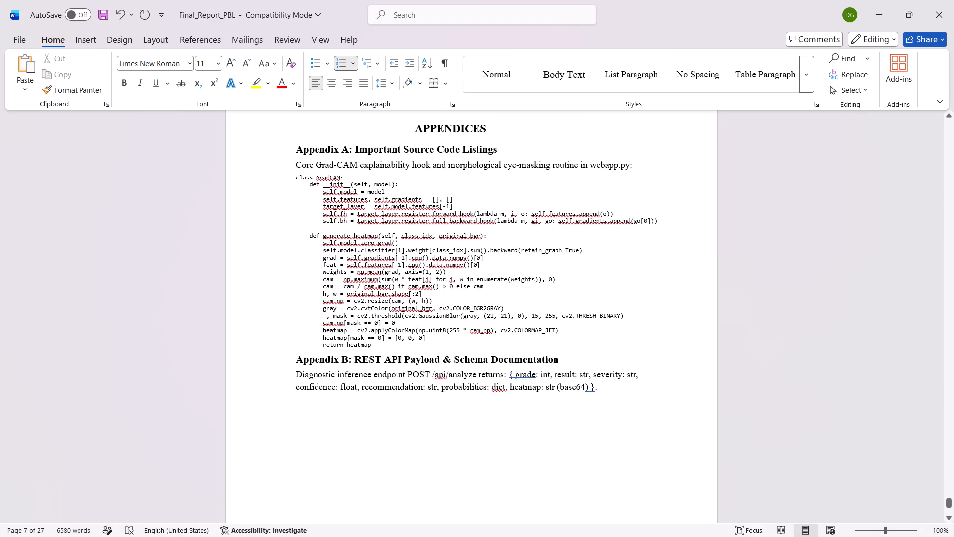
Start a new paragraph after the Appendix B text on the Appendices page of Final_Report_PBL.
click(603, 389)
key(Return)
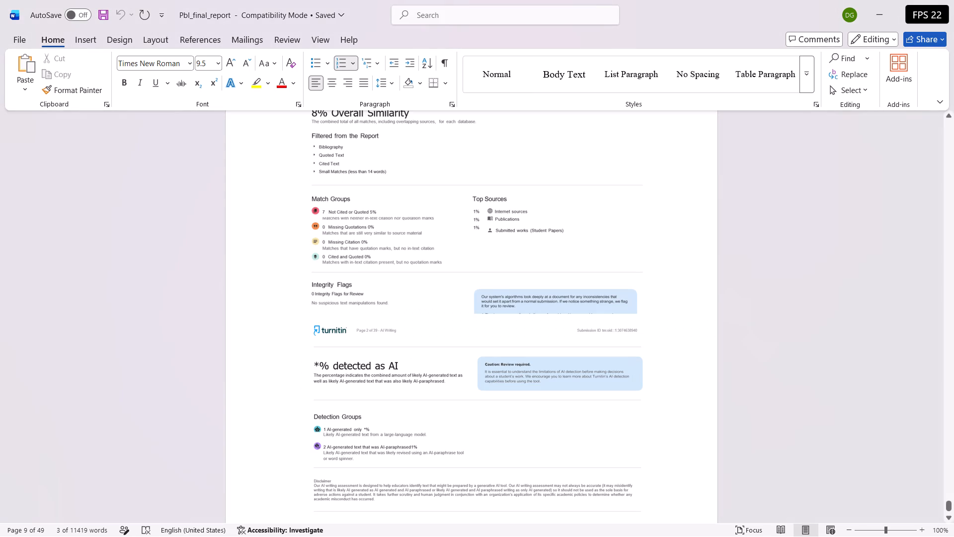
In Final_Report_PBL, delete the REST API title and the paragraph under it in Appendix B, keeping only the "Appendix B:" label.
scroll(576, 344, up, 5)
scroll(576, 344, down, 3)
scroll(576, 344, up, 1)
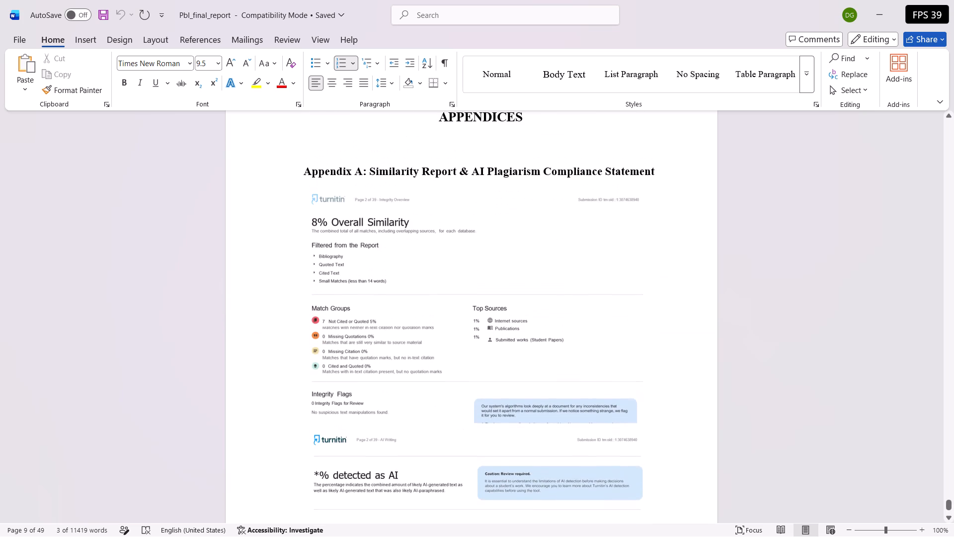
scroll(576, 344, up, 2)
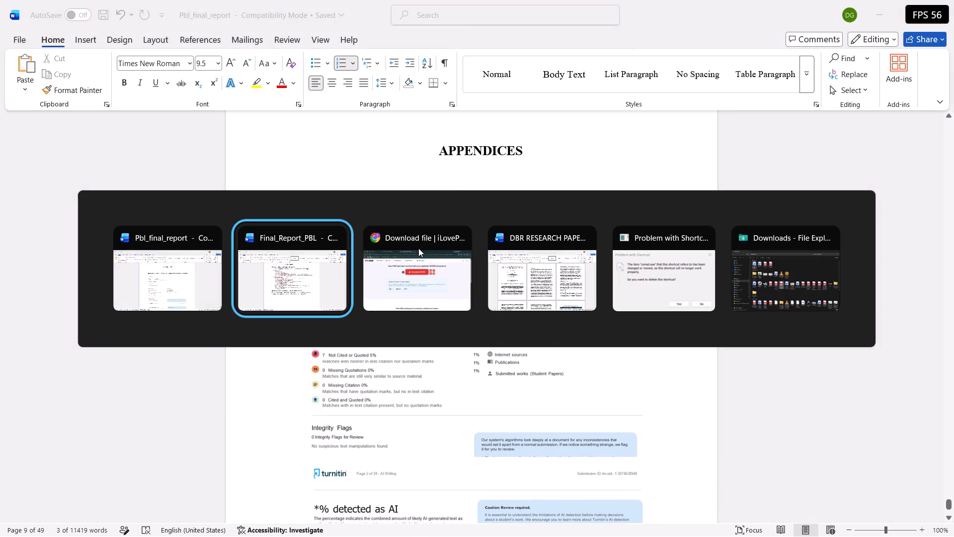
scroll(389, 372, down, 2)
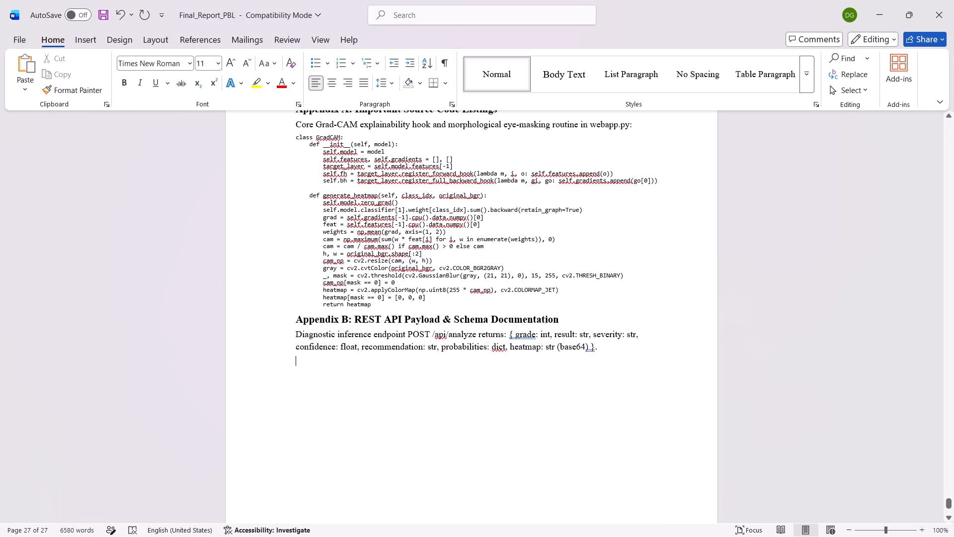
drag(601, 349, 354, 324)
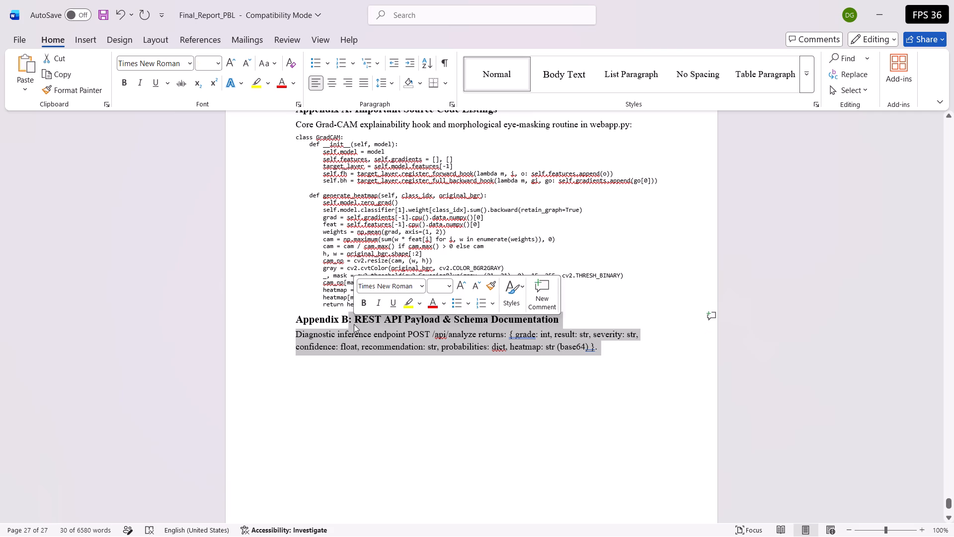
click(370, 323)
drag(596, 345, 355, 343)
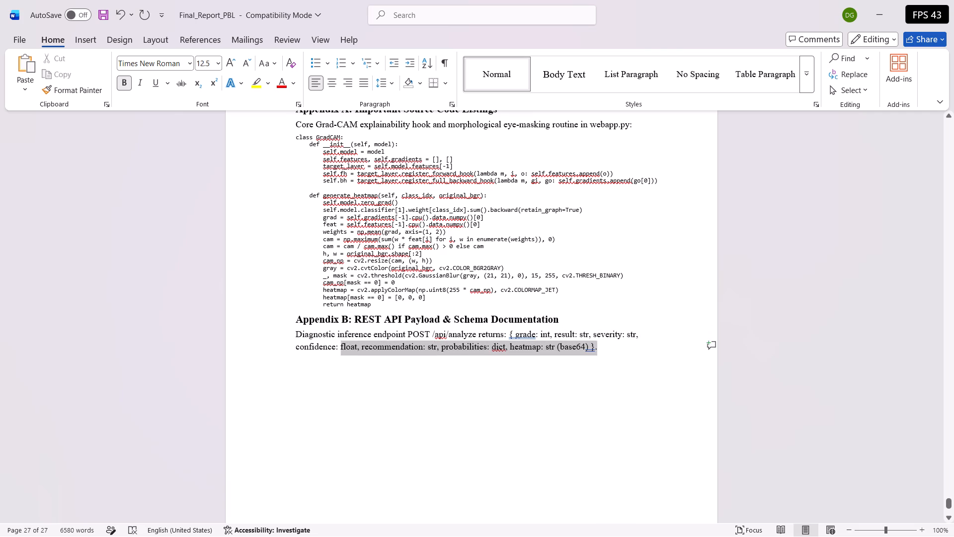
drag(355, 343, 354, 319)
key(BackSpace)
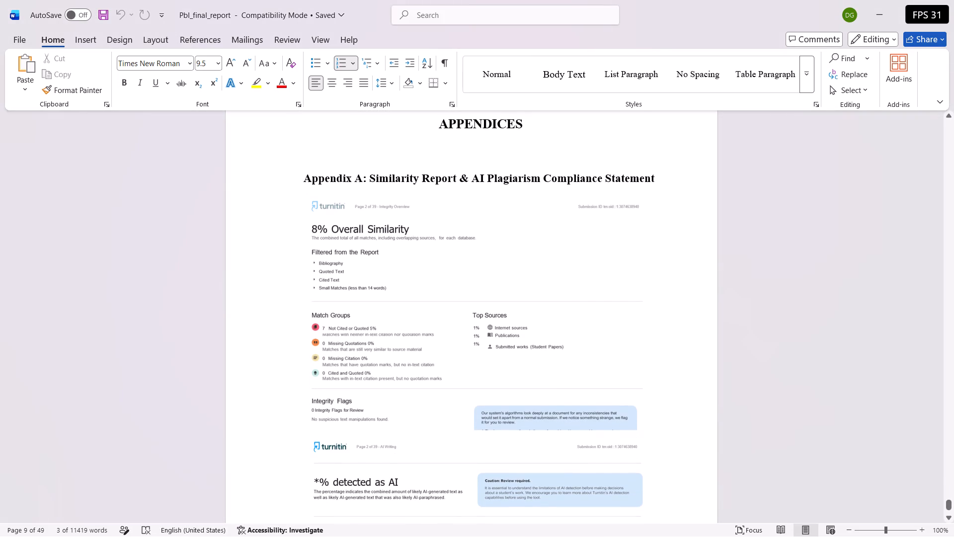
Copy the title "Similarity Report & AI Plagiarism Compliance Statement" from Appendix A of Pbl_final_report to after "Appendix B:" in Final_Report_PBL.
drag(372, 179, 669, 179)
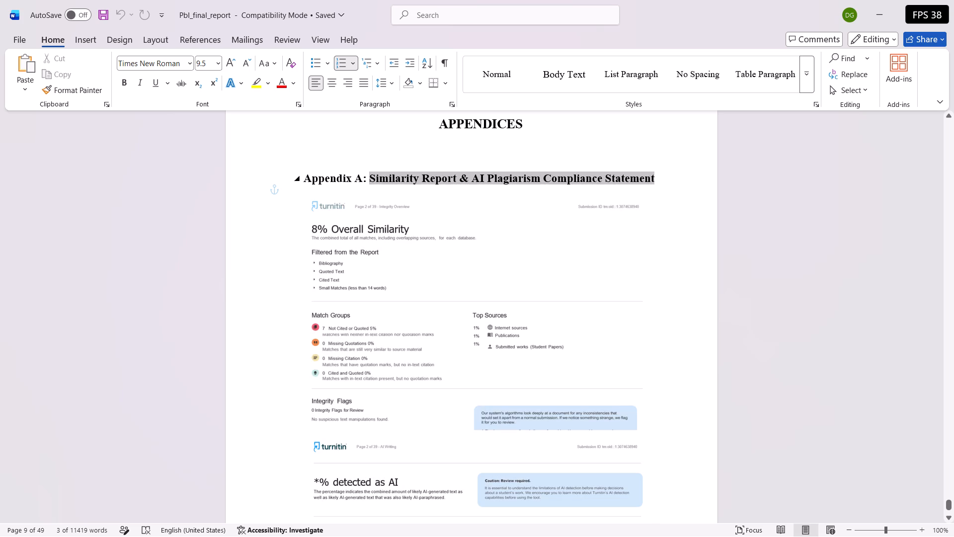
drag(669, 179, 664, 178)
key(ctrl+c)
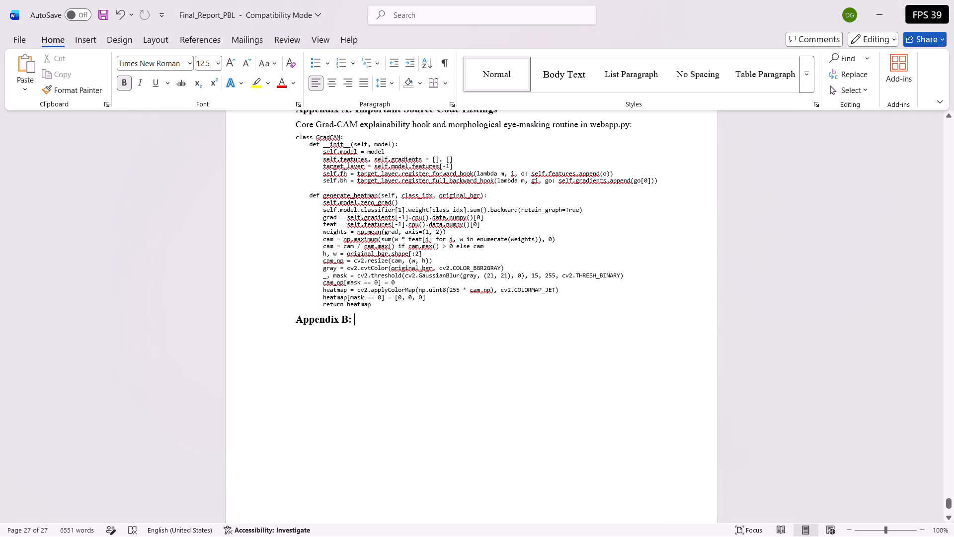
key(ctrl+v)
scroll(410, 305, up, 1)
scroll(410, 305, down, 1)
scroll(410, 305, up, 1)
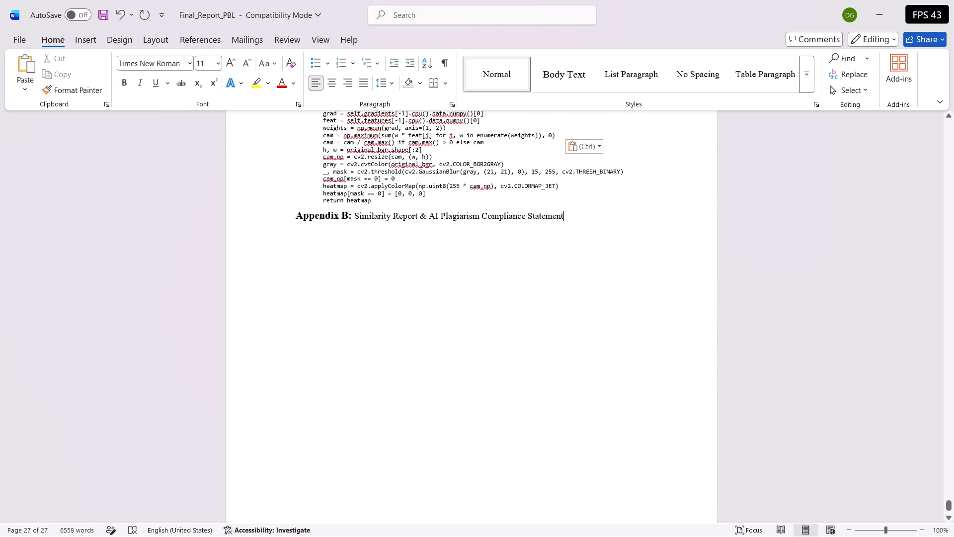
scroll(410, 305, up, 1)
scroll(455, 183, up, 1)
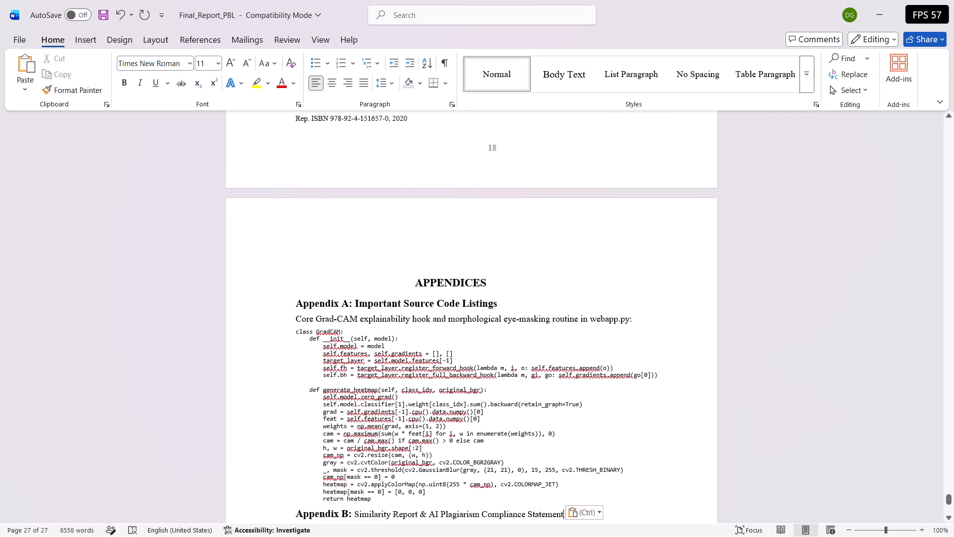
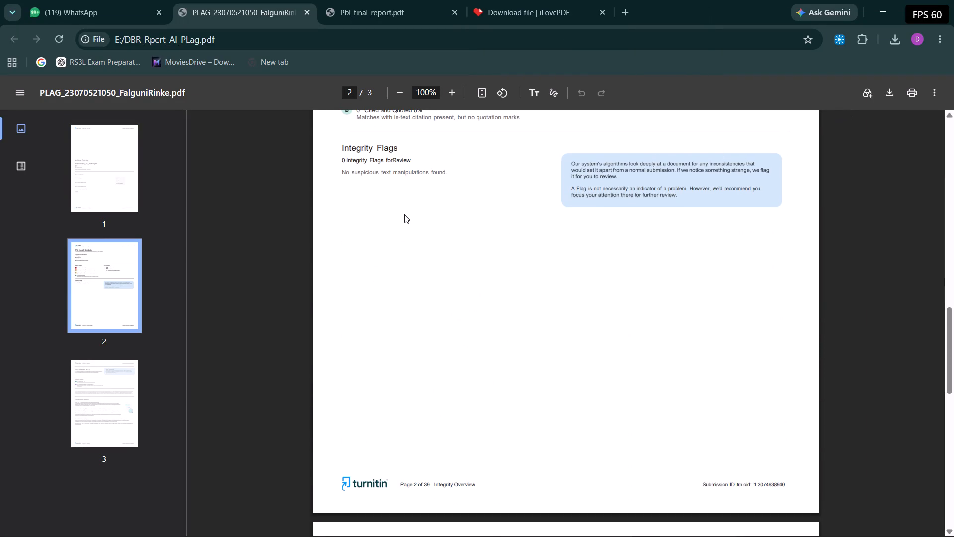
Compare the Turnitin similarity report PDF with the similarity pages shown in Appendix A of Pbl_final_report.
scroll(404, 214, down, 12)
scroll(404, 214, up, 18)
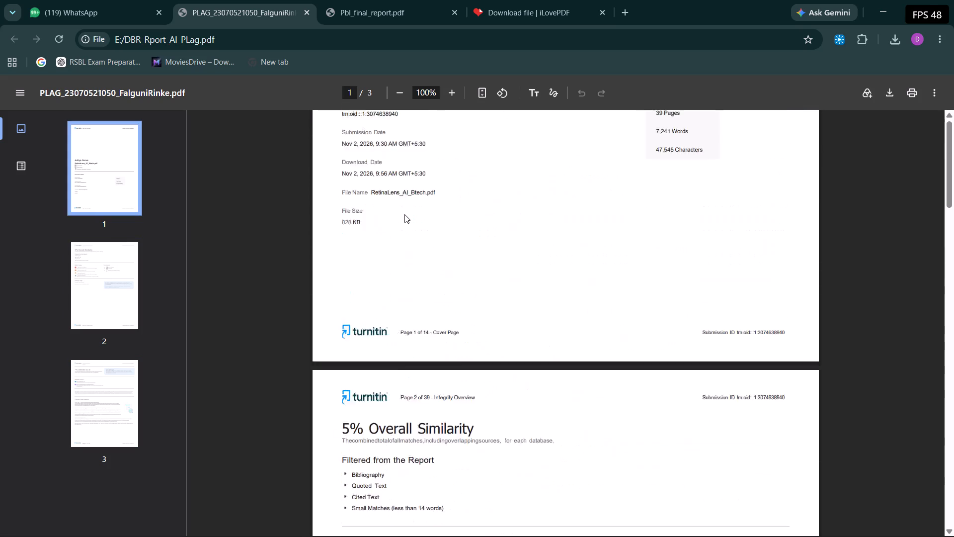
scroll(404, 214, down, 5)
scroll(404, 214, up, 1)
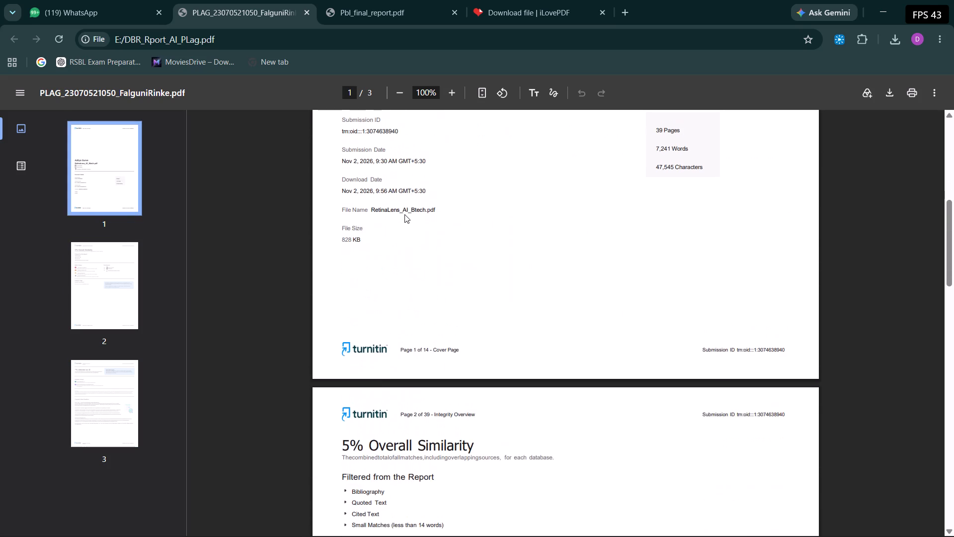
scroll(404, 214, up, 1)
scroll(404, 214, down, 4)
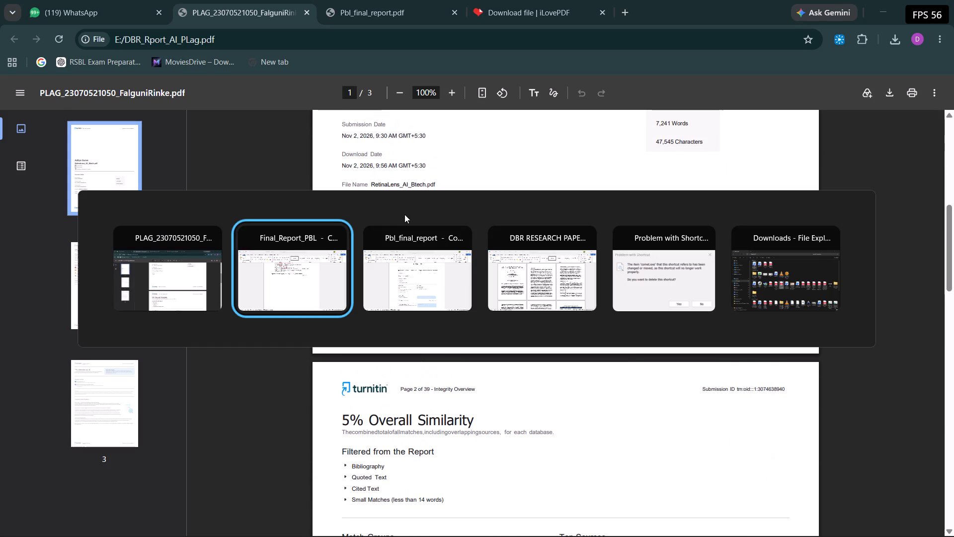
scroll(455, 319, down, 1)
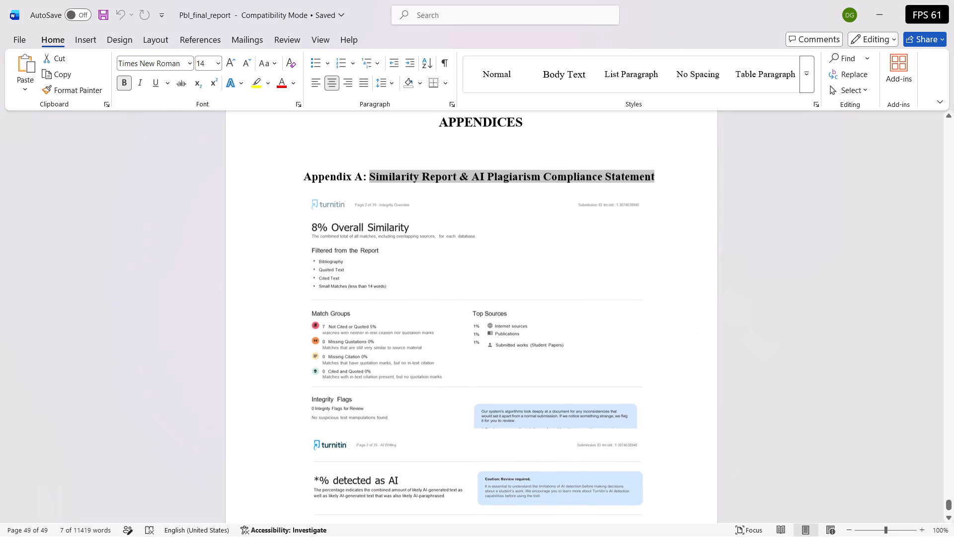
scroll(455, 319, down, 1)
scroll(455, 319, up, 1)
scroll(455, 319, down, 1)
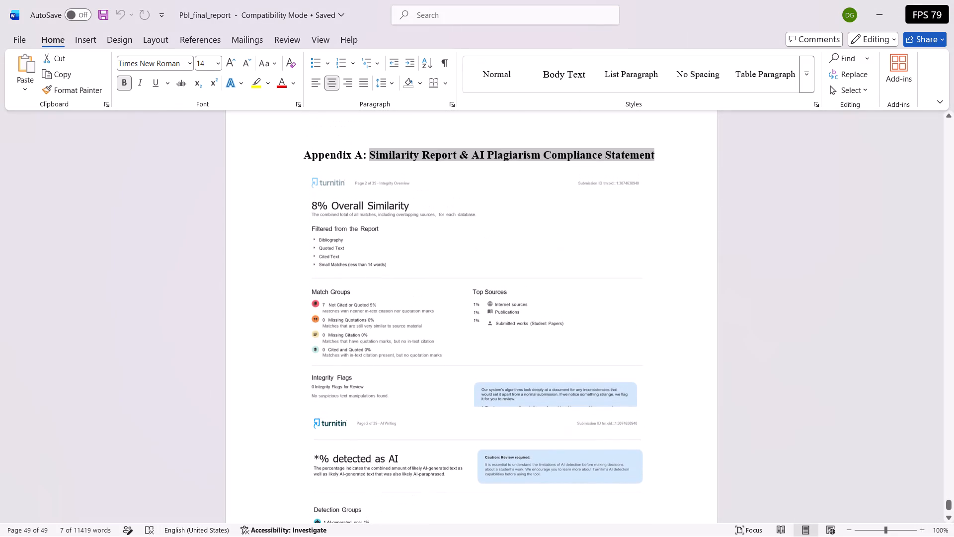
Capture a screenshot of the Turnitin PDF's Integrity Overview on page 2, from the page header through the Integrity Flags section.
scroll(457, 306, down, 2)
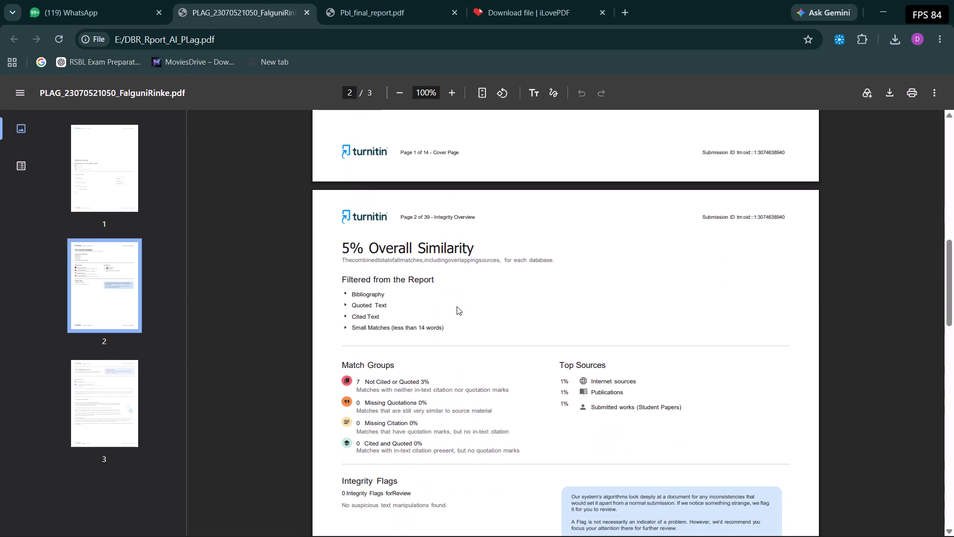
scroll(330, 209, down, 1)
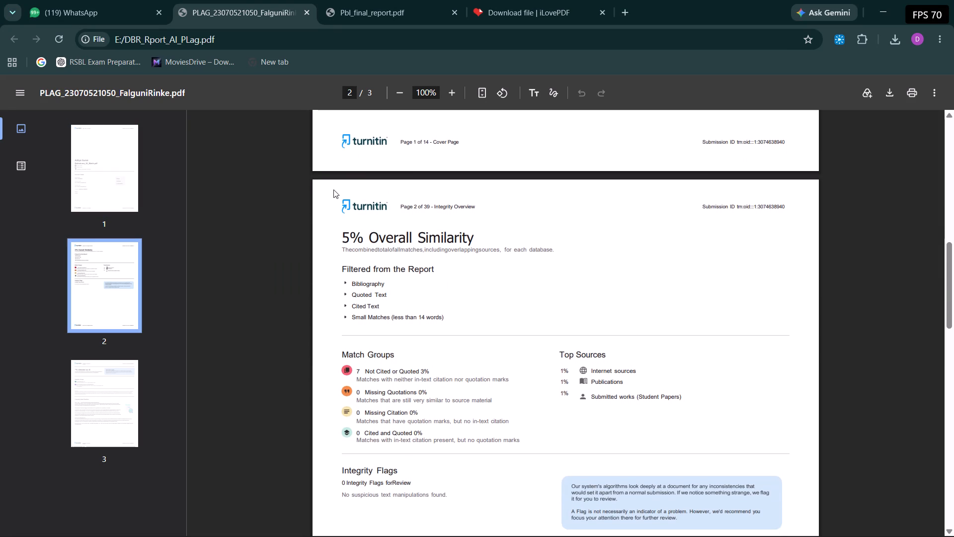
scroll(333, 189, down, 1)
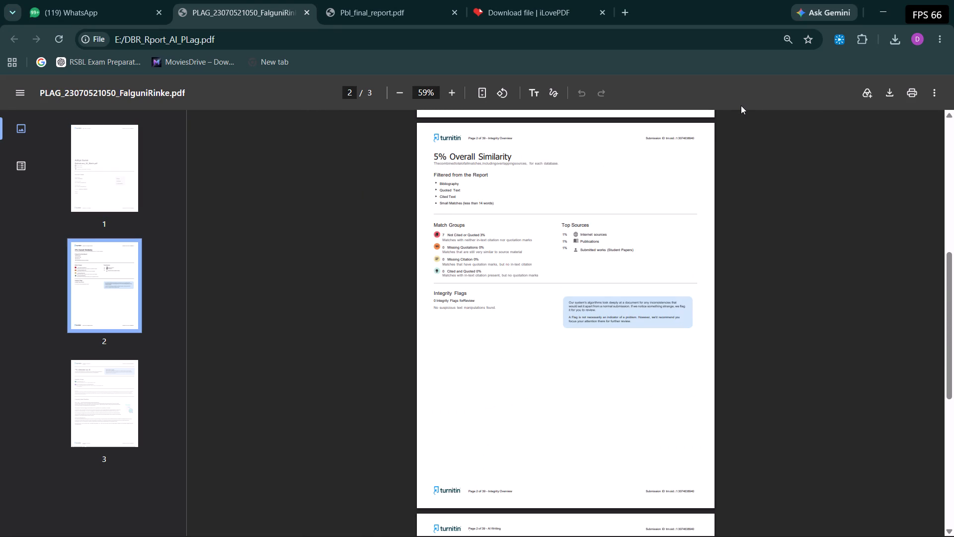
key(shift+super+s)
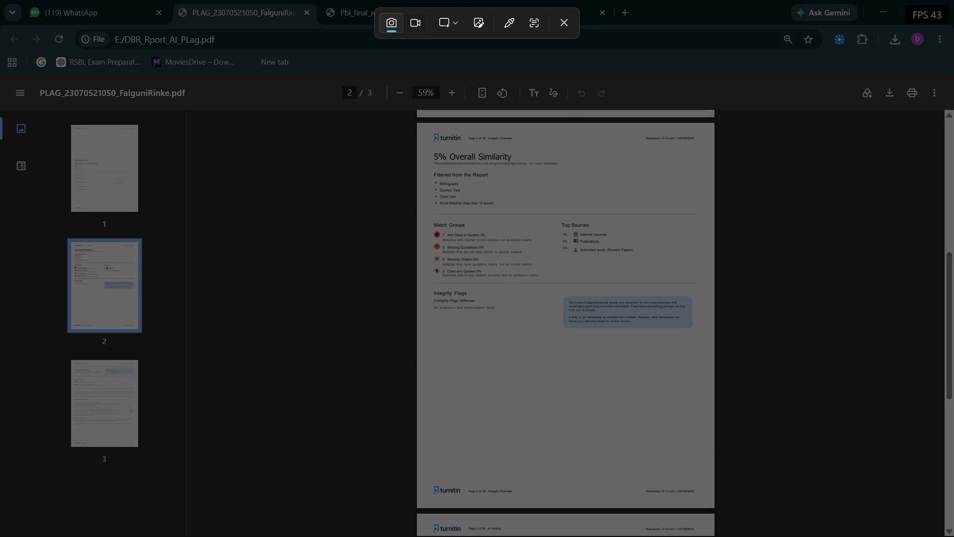
drag(418, 124, 714, 354)
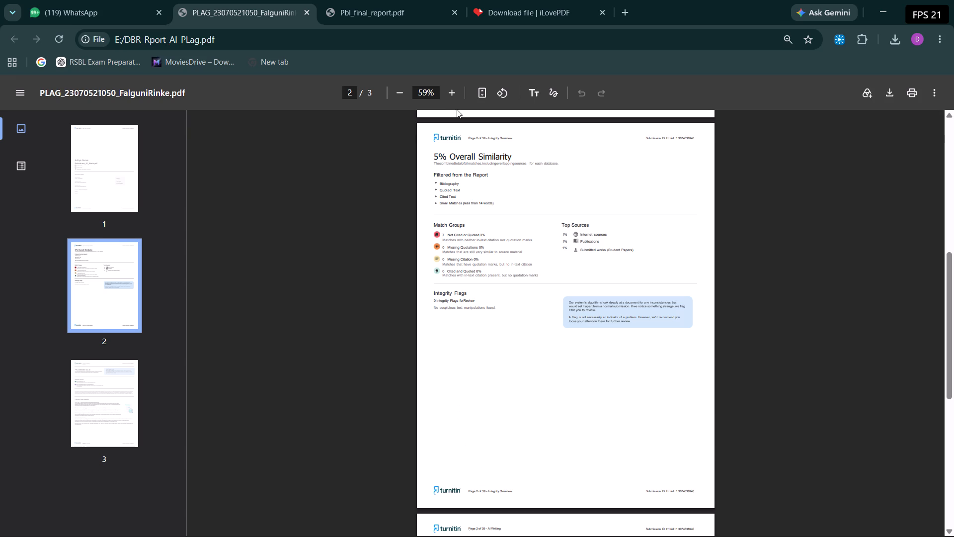
key(shift+super+s)
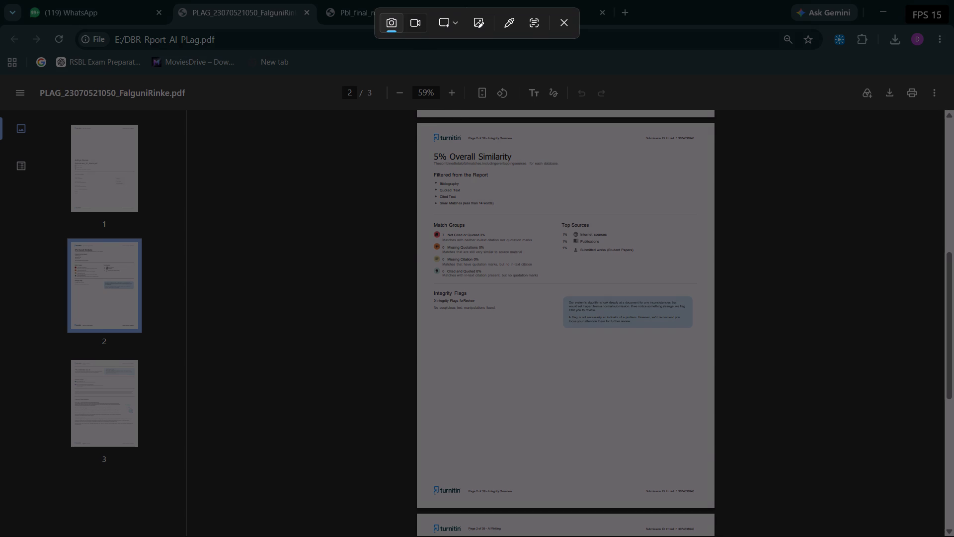
drag(416, 122, 715, 436)
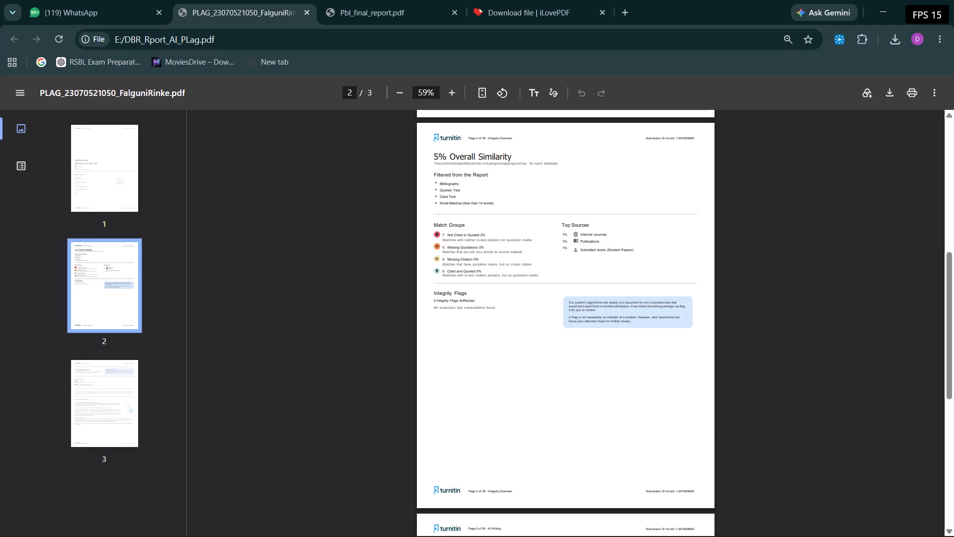
key(shift+super+s)
drag(417, 122, 675, 352)
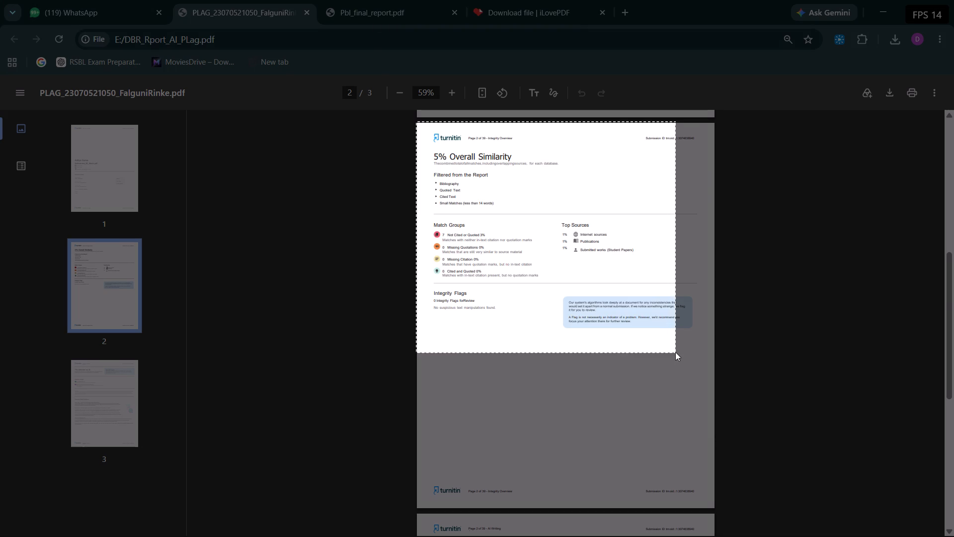
drag(675, 352, 715, 351)
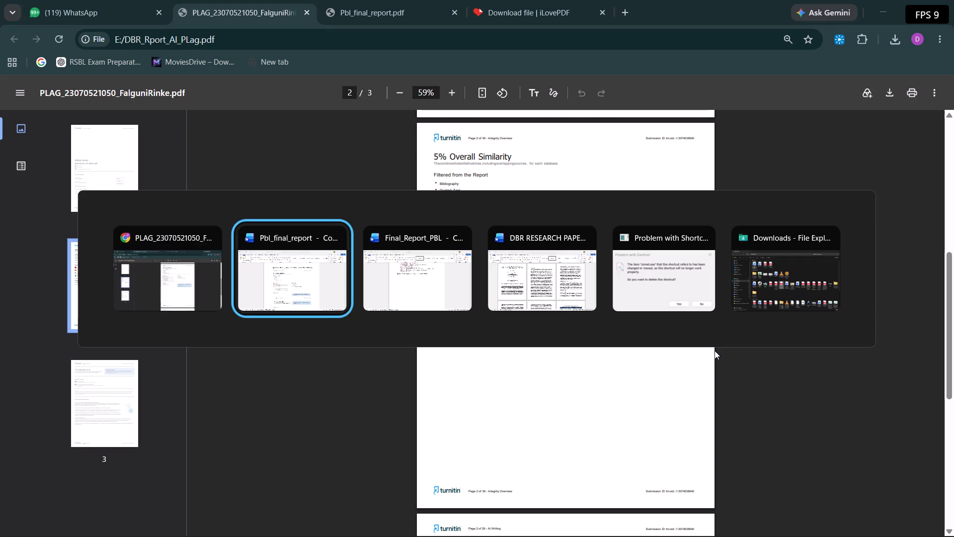
Paste the captured Integrity Overview image two lines below the Appendix B title in Final_Report_PBL.
scroll(555, 316, down, 1)
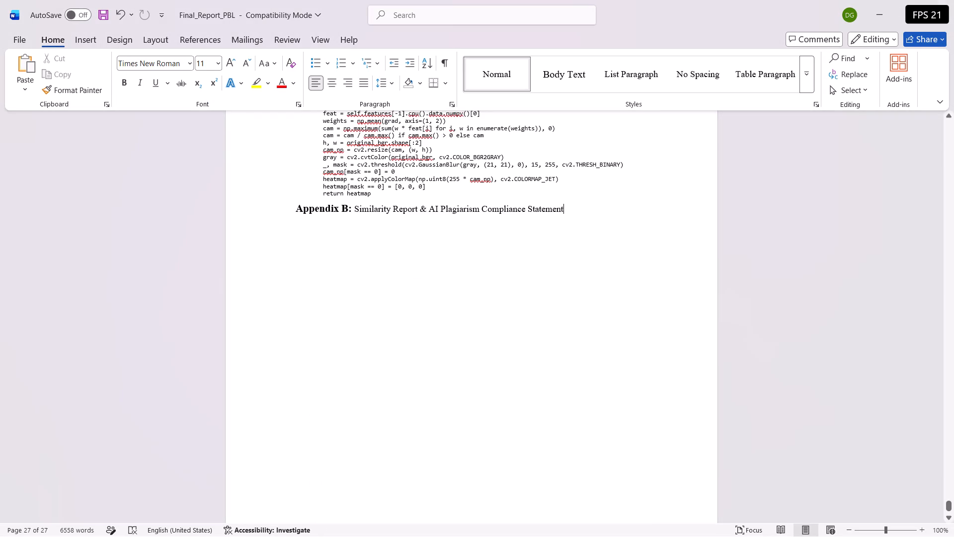
key(Return)
key(Return)
key(ctrl+v)
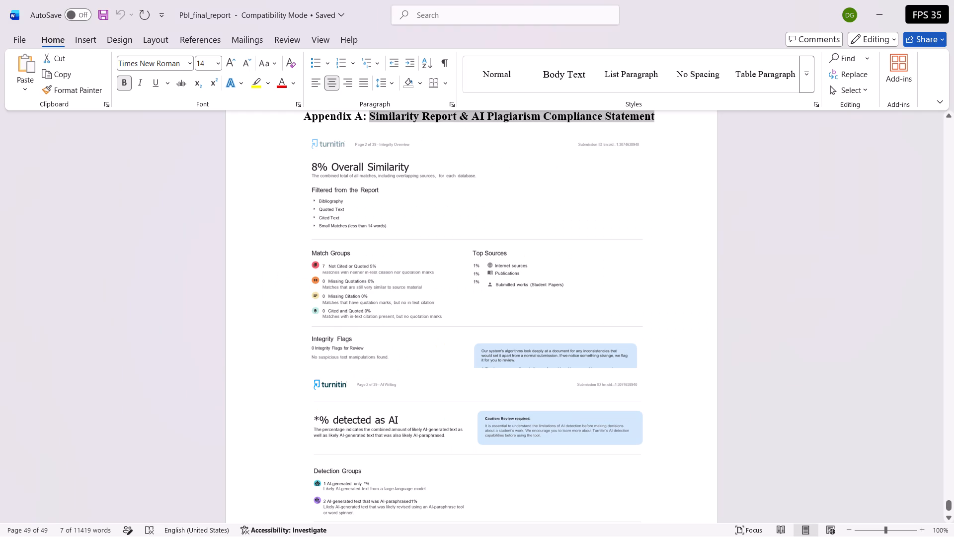
Examine how the similarity and AI-detection images are arranged under Appendix A in Pbl_final_report.
scroll(490, 296, down, 2)
scroll(458, 242, up, 1)
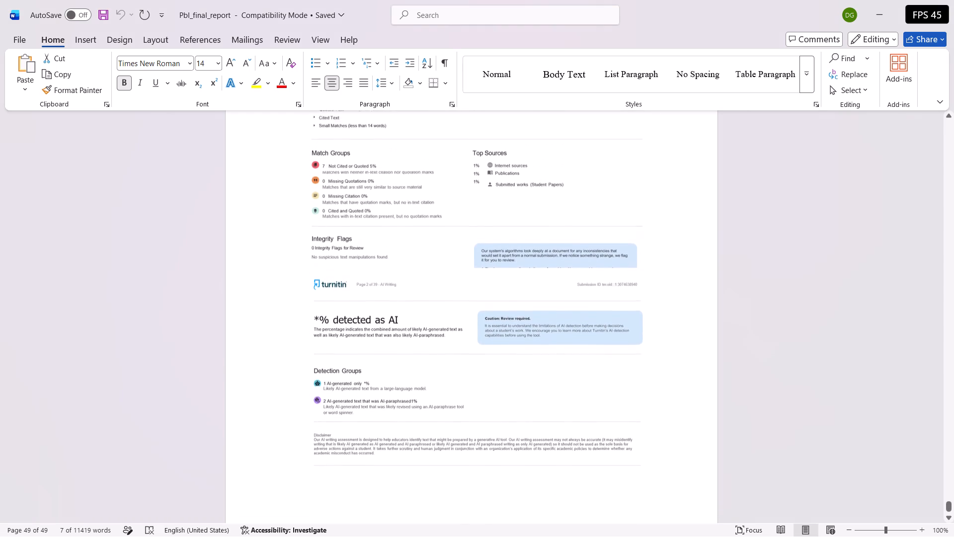
scroll(458, 242, up, 1)
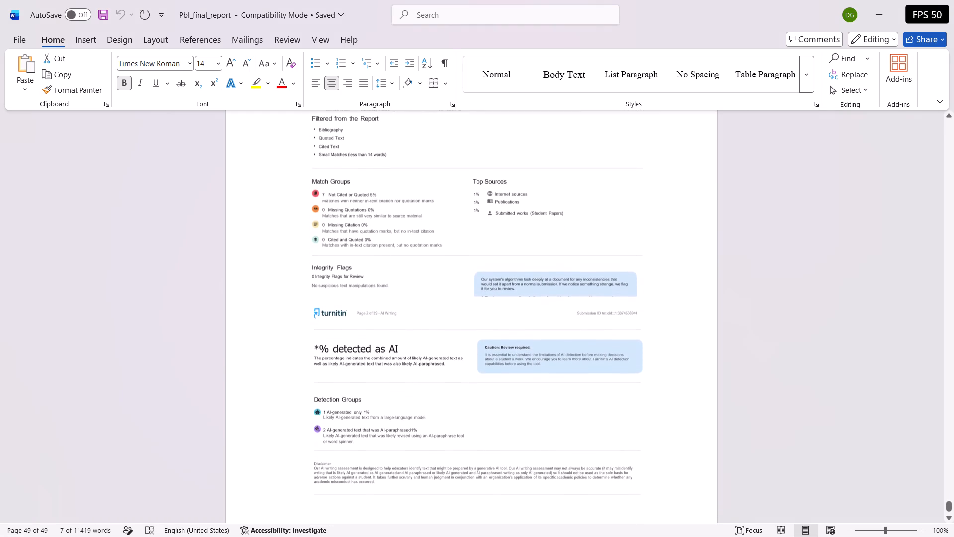
scroll(458, 242, up, 1)
scroll(525, 336, down, 1)
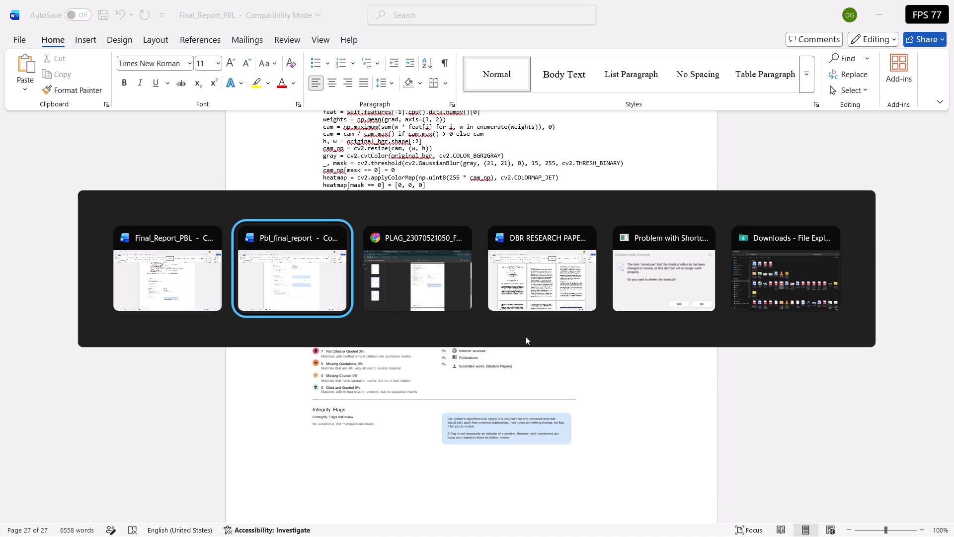
scroll(504, 311, up, 1)
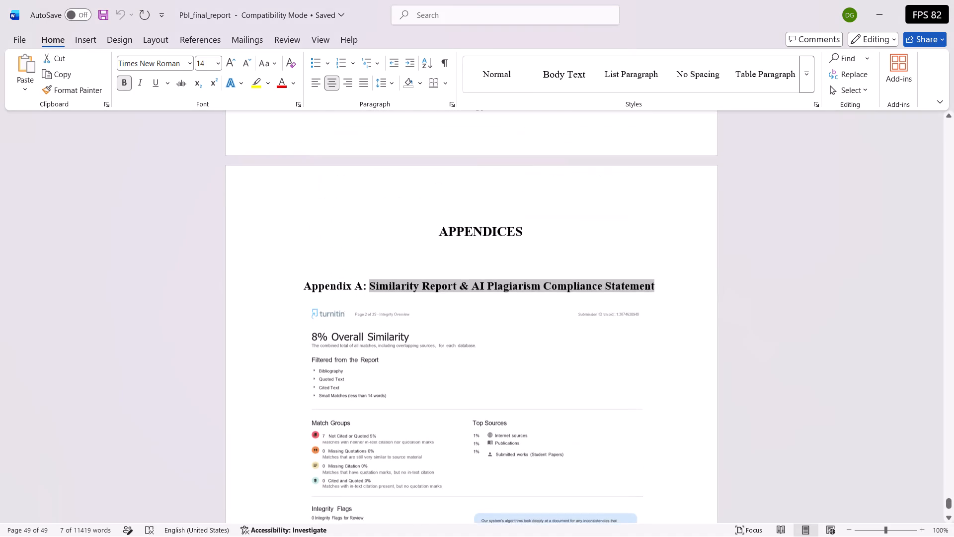
scroll(504, 311, down, 4)
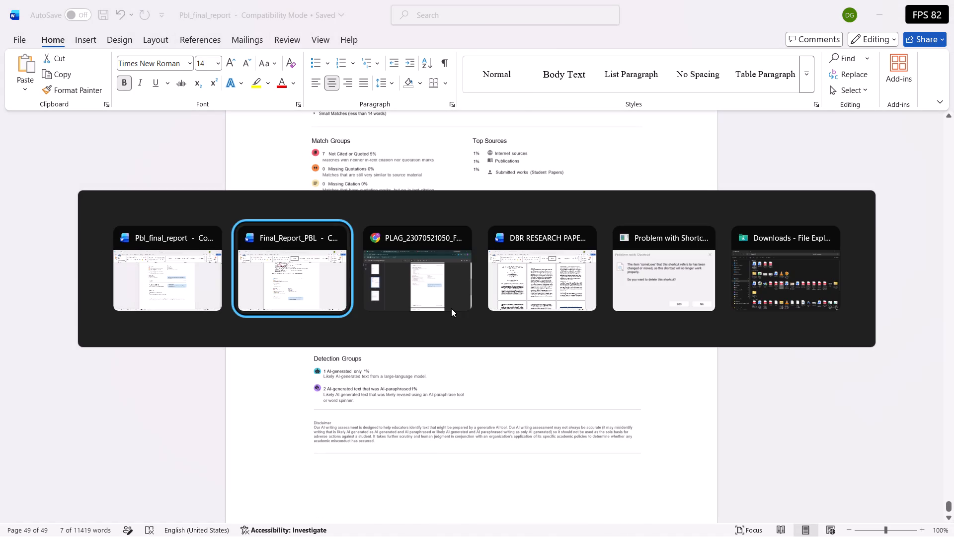
Capture a screenshot of the Turnitin PDF's AI Writing page 3, from the page header through the Disclaimer above Frequently Asked Questions.
scroll(432, 333, down, 4)
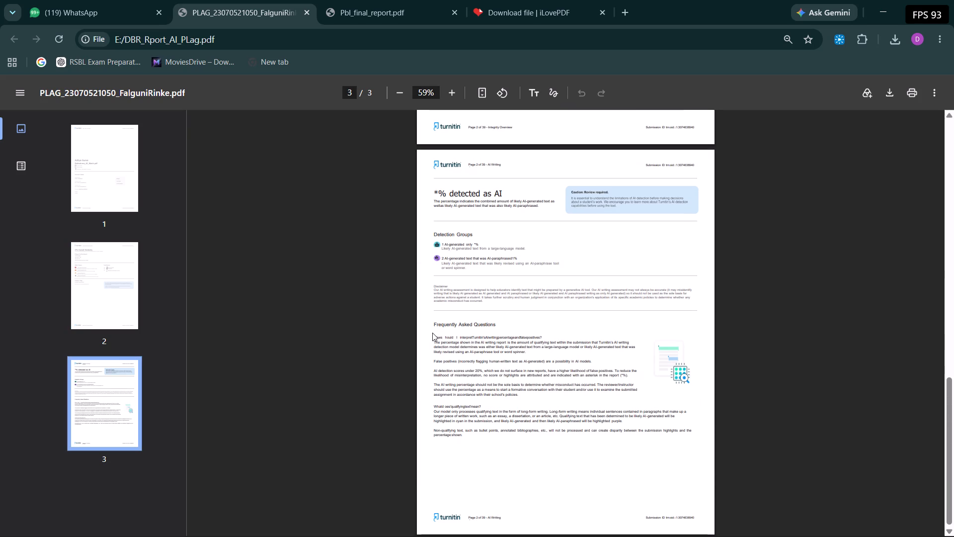
scroll(432, 333, down, 1)
key(shift+super+s)
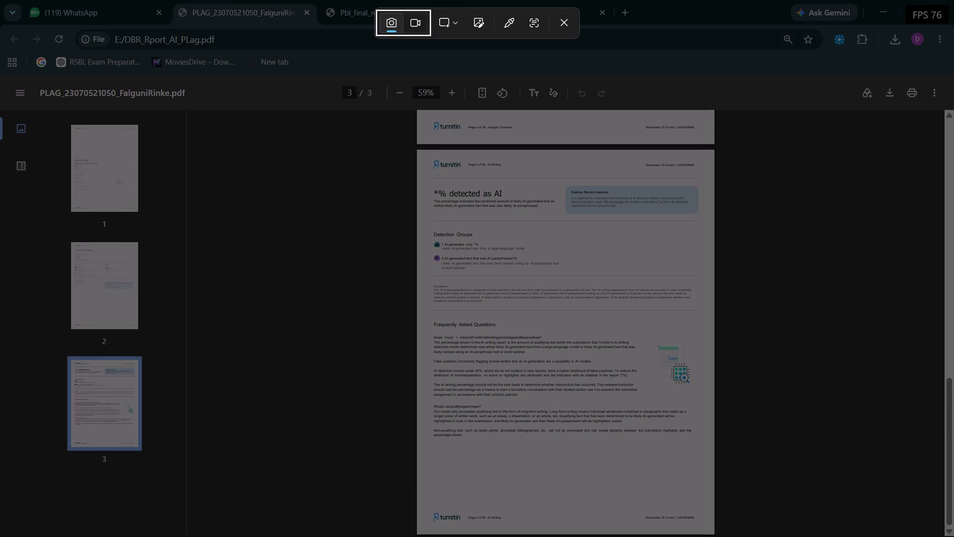
drag(416, 150, 716, 318)
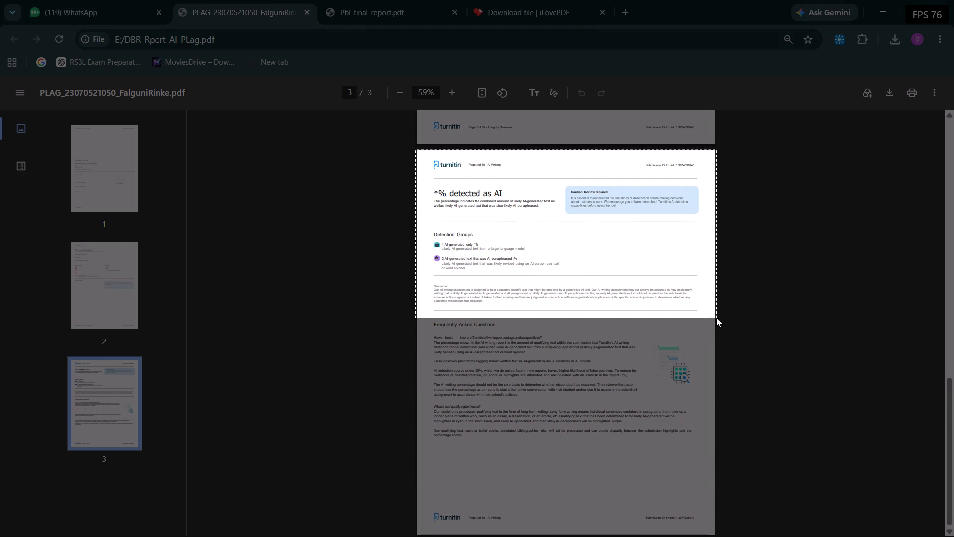
drag(716, 318, 714, 317)
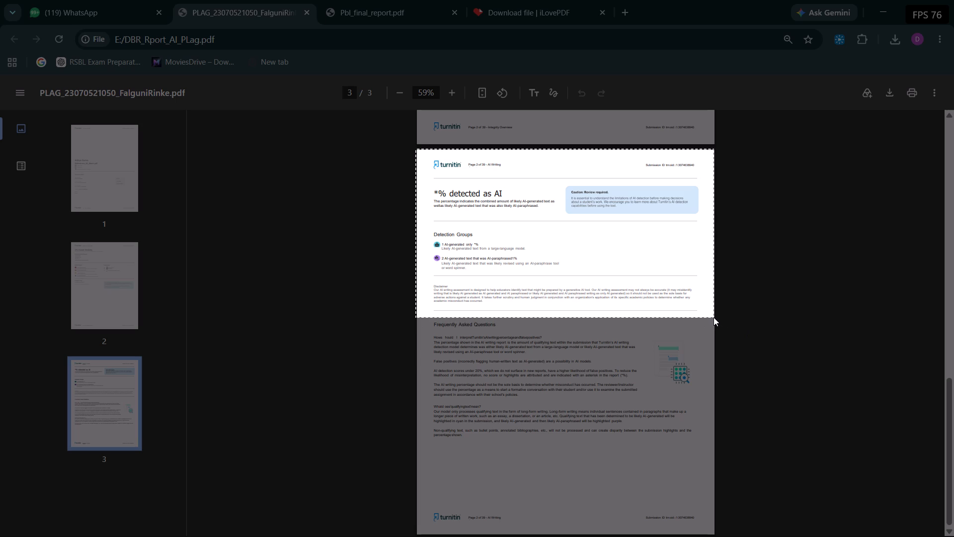
drag(714, 317, 705, 319)
key(Escape)
key(shift+super+s)
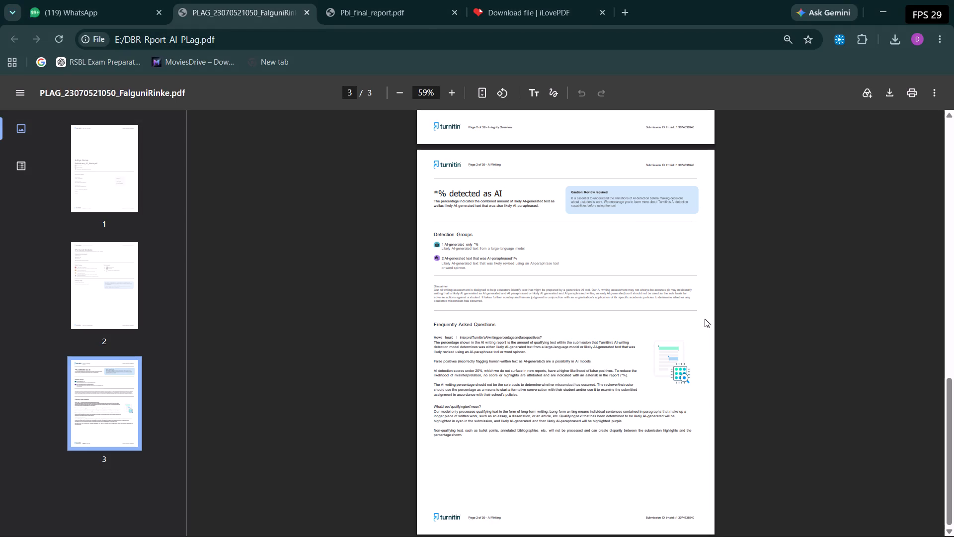
drag(425, 155, 685, 322)
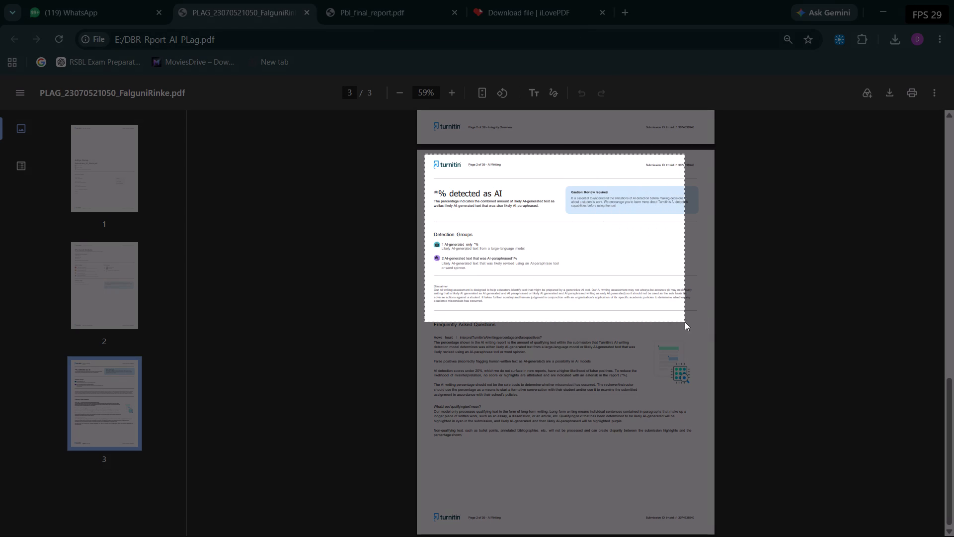
drag(685, 322, 710, 320)
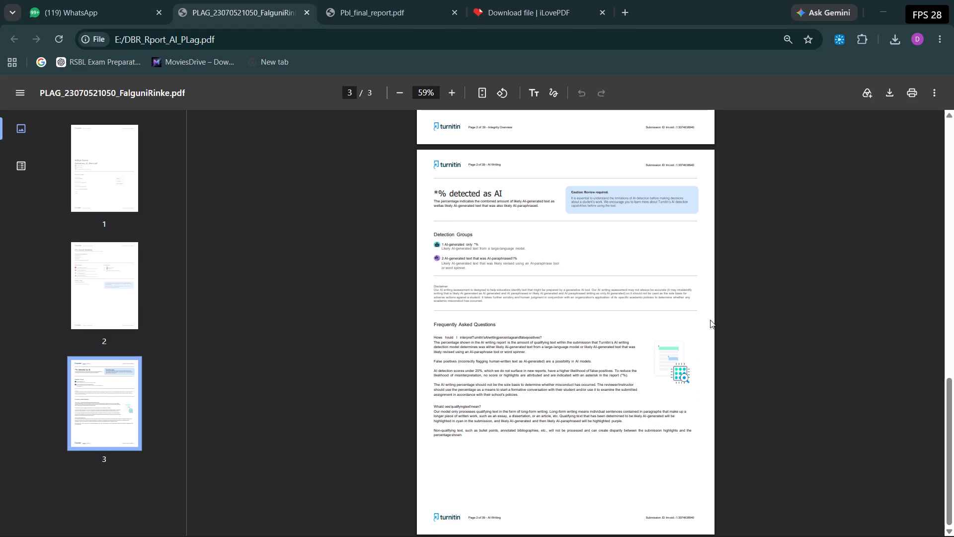
Select the Turnitin picture on the Appendices page of Pbl_final_report and shift it slightly.
scroll(414, 313, right, 1)
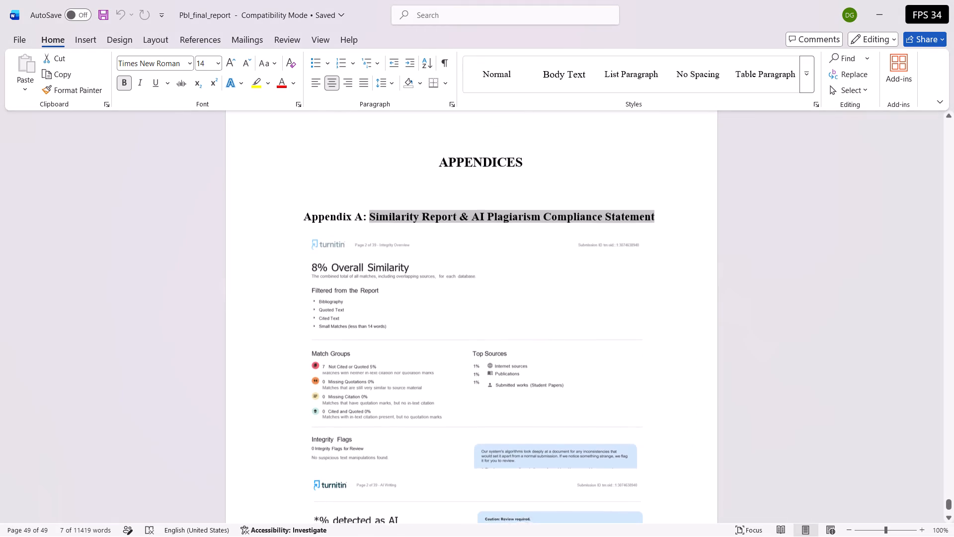
scroll(414, 313, right, 1)
click(650, 387)
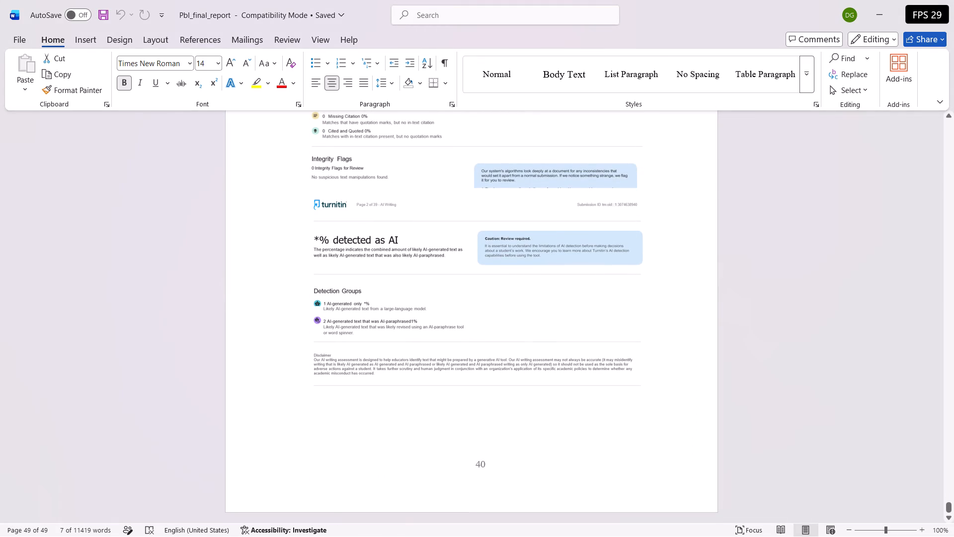
drag(555, 337, 555, 362)
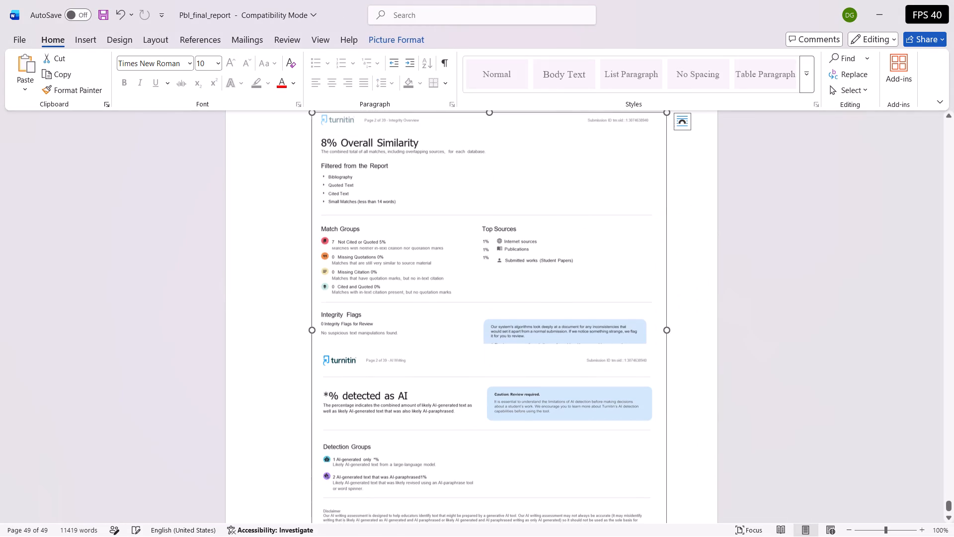
scroll(564, 331, down, 1)
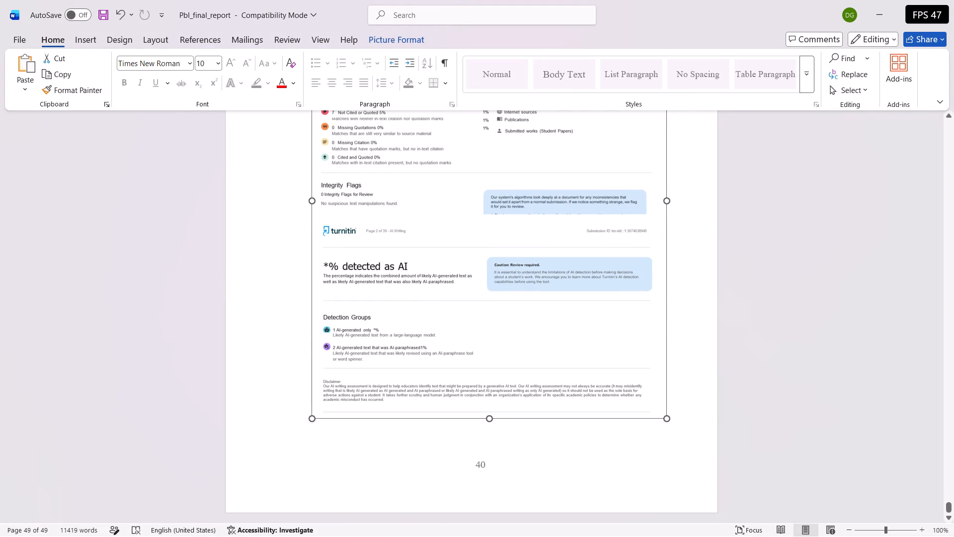
Shrink the Integrity Overview image under Appendix B in Final_Report_PBL proportionally from its corner.
click(505, 313)
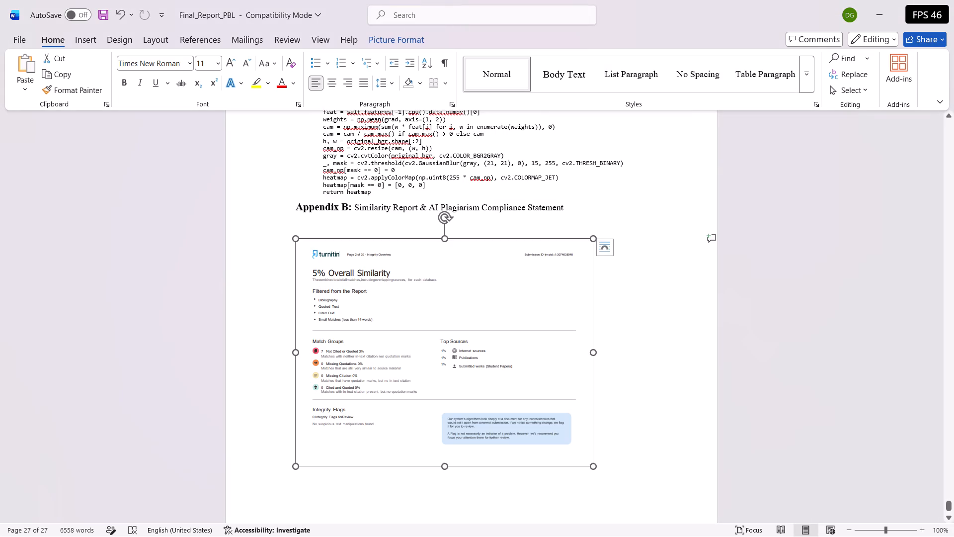
scroll(566, 463, down, 2)
drag(593, 394, 552, 364)
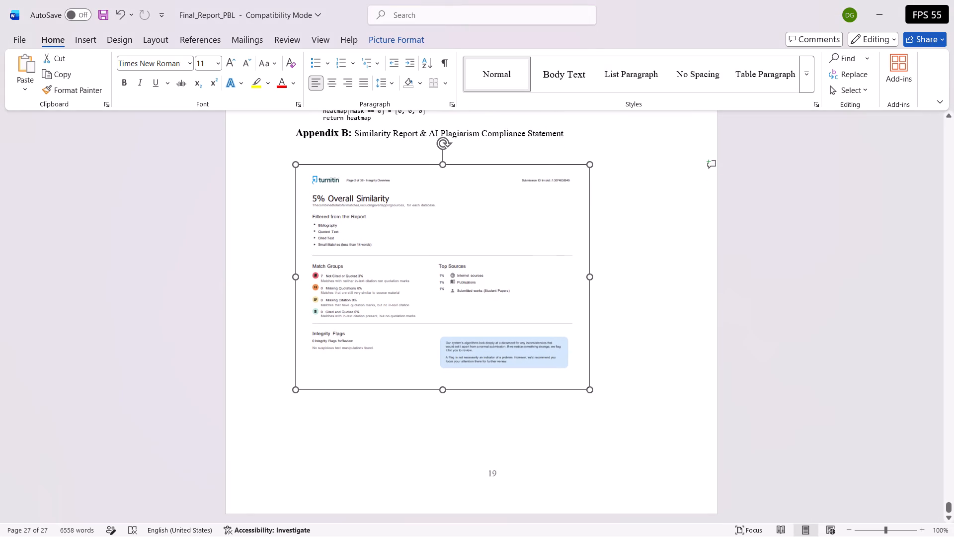
Shrink the Integrity Overview image under Appendix B further and paste the AI Writing screenshot after it.
drag(552, 364, 489, 311)
click(544, 260)
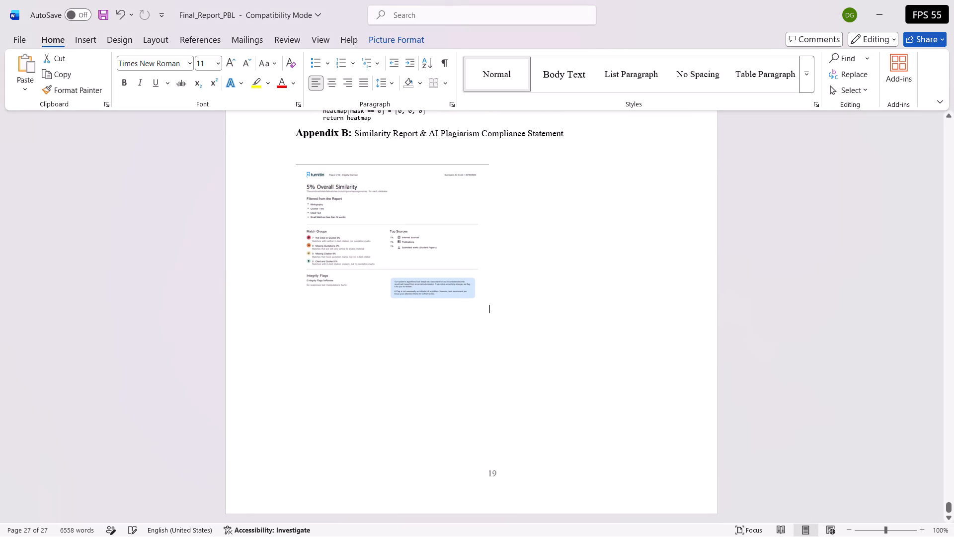
key(ctrl+v)
Enlarge the Integrity Overview image proportionally from its corner so it spans most of the text width.
scroll(491, 216, up, 3)
click(416, 371)
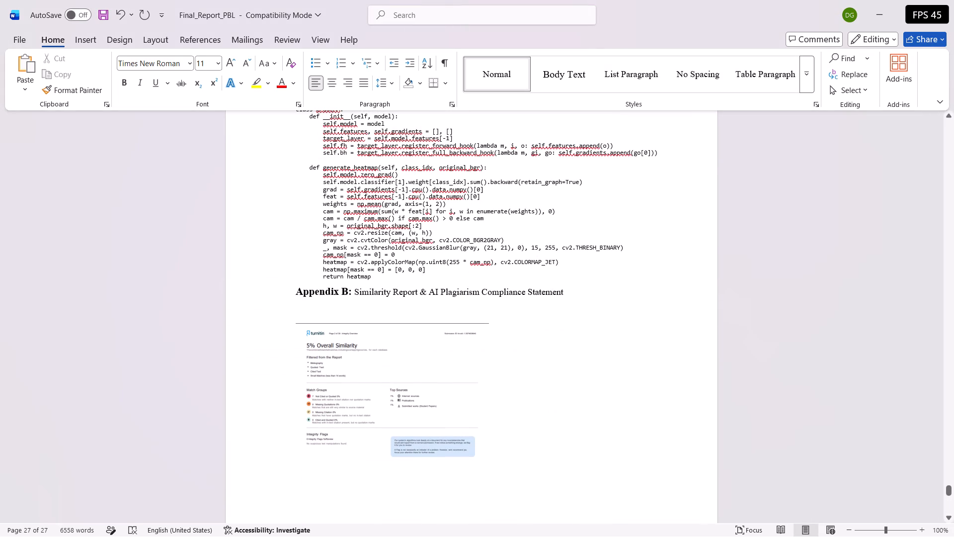
drag(487, 470, 566, 520)
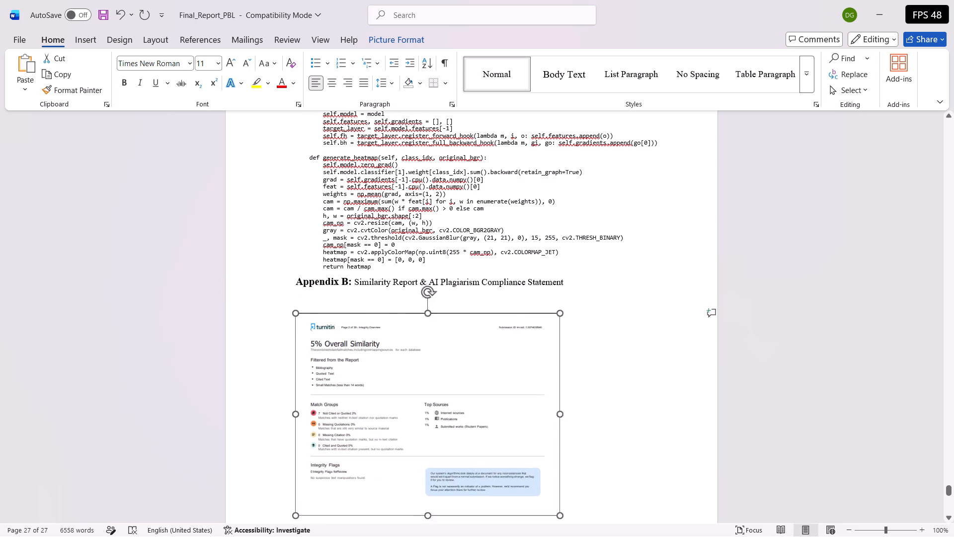
drag(566, 520, 581, 523)
Enlarge the AI Writing image proportionally to about the same width as the Integrity Overview image.
scroll(581, 523, down, 3)
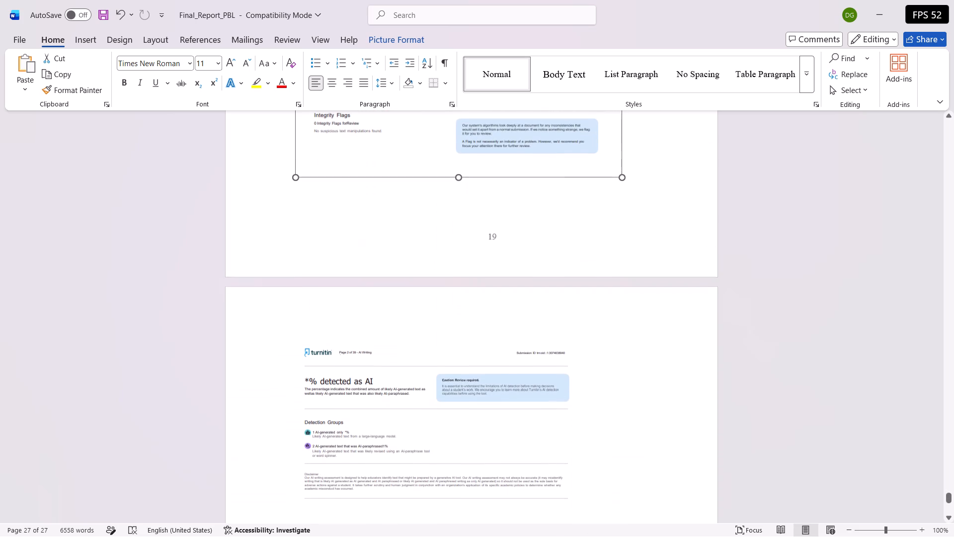
click(494, 489)
scroll(593, 444, down, 1)
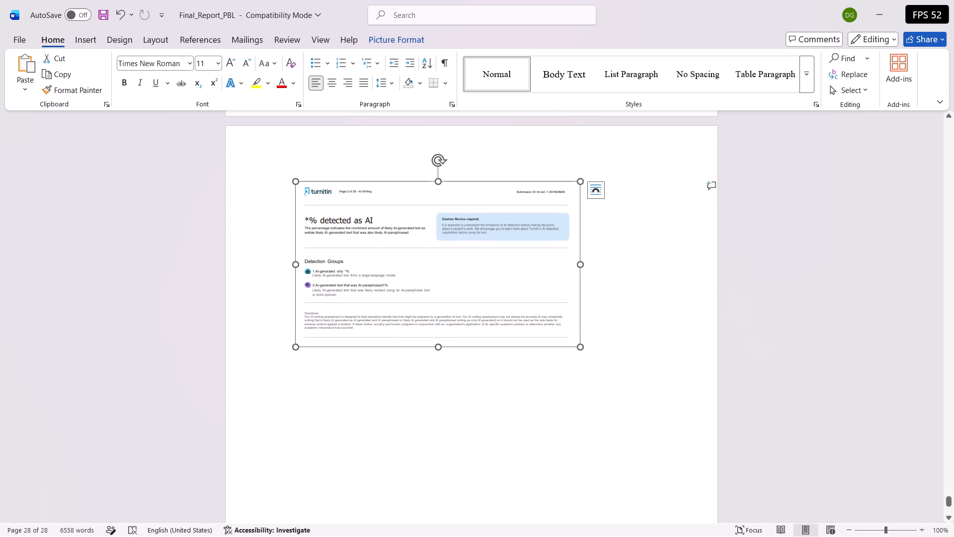
drag(580, 345, 619, 385)
Review the front pages of Final_Report_PBL and check the cover page of Pbl_final_report for comparison.
scroll(496, 293, up, 20)
scroll(496, 293, up, 20)
scroll(496, 293, up, 20)
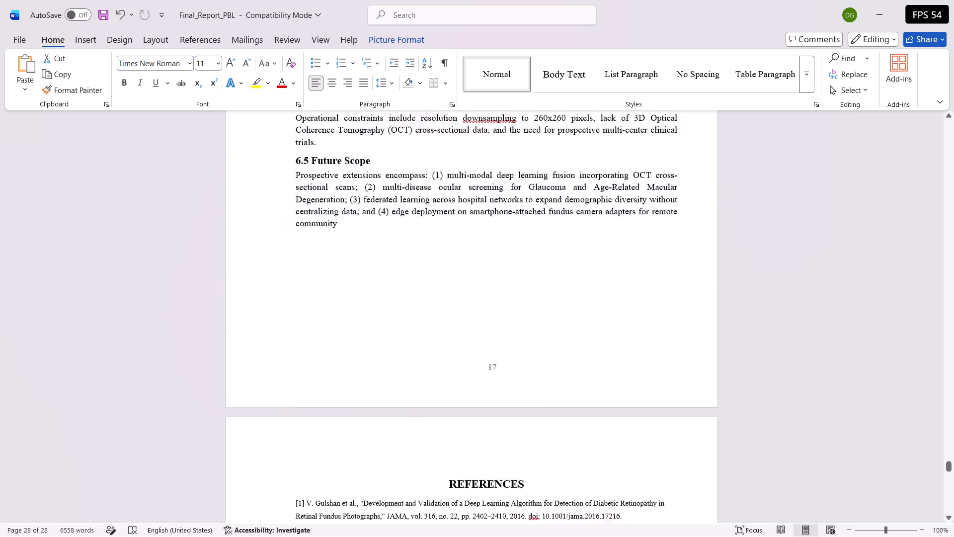
scroll(496, 293, up, 20)
scroll(496, 293, up, 20)
scroll(496, 293, up, 20)
scroll(405, 277, down, 3)
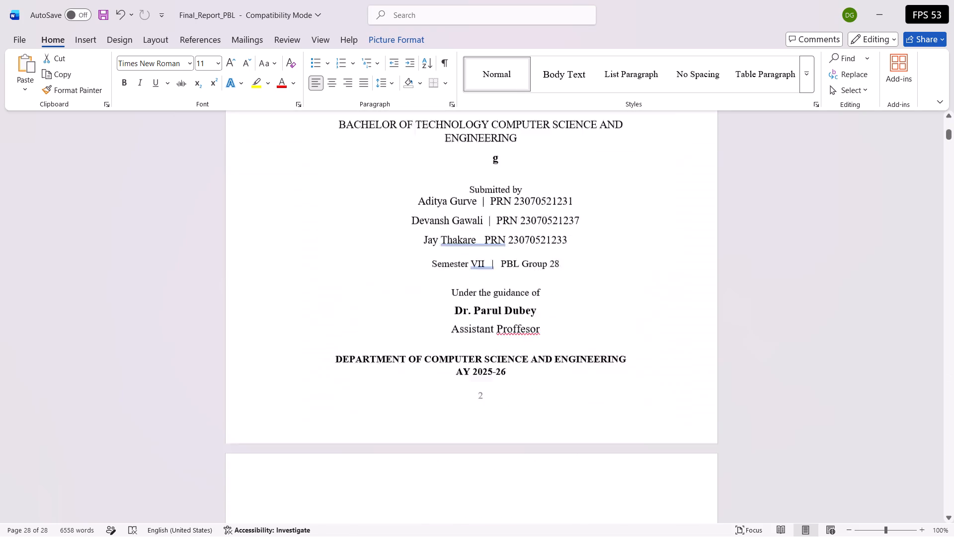
scroll(405, 277, down, 2)
scroll(405, 277, up, 2)
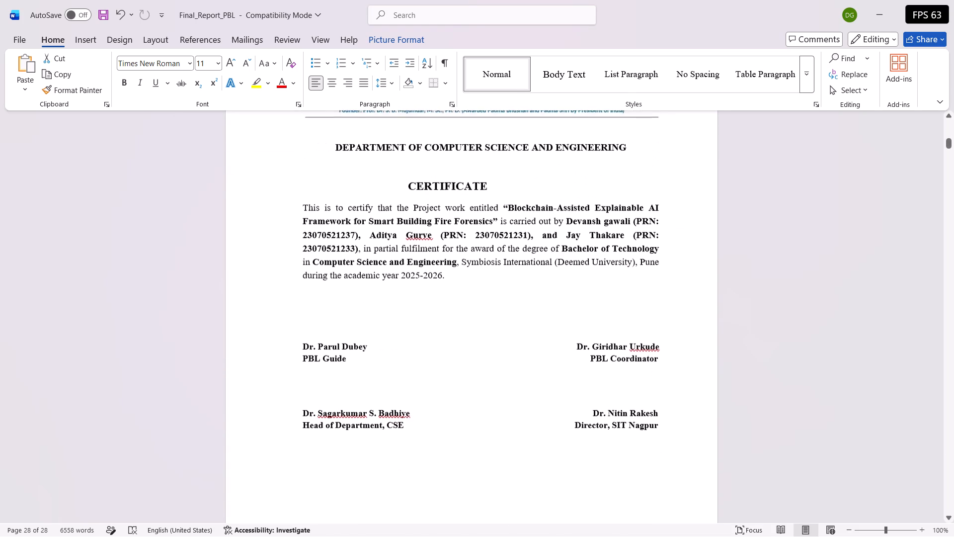
scroll(405, 277, up, 1)
scroll(468, 274, up, 7)
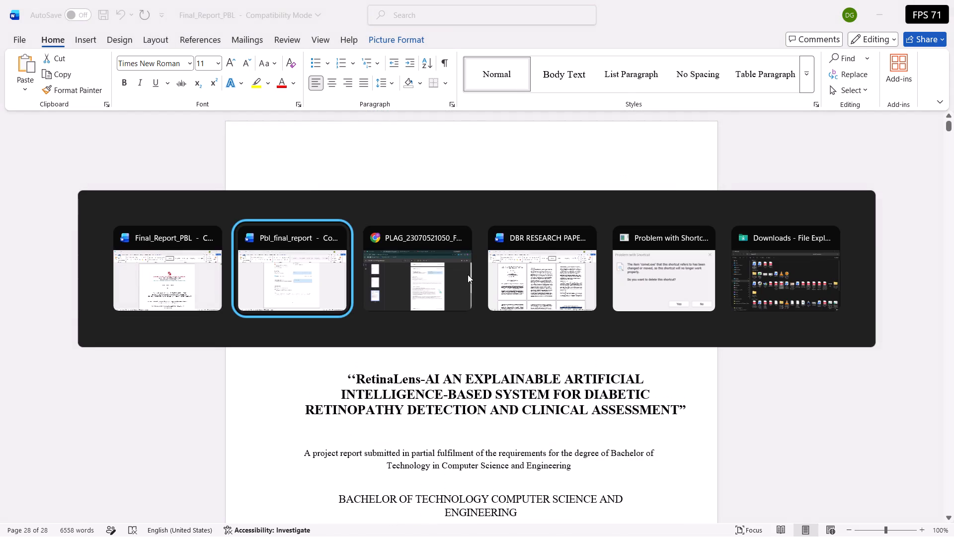
scroll(468, 274, up, 20)
scroll(468, 274, up, 1)
scroll(468, 274, up, 20)
scroll(468, 274, up, 20)
scroll(468, 274, up, 20)
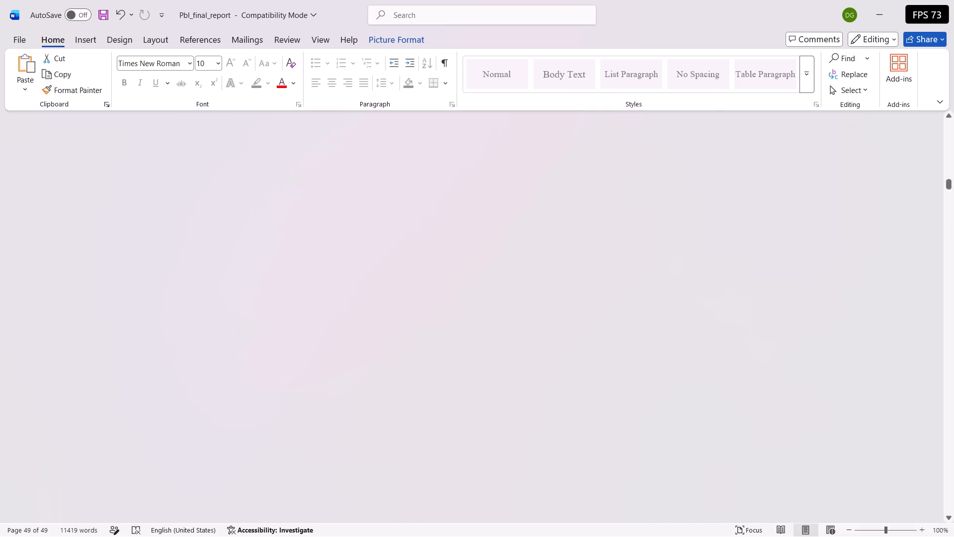
scroll(468, 274, up, 20)
scroll(468, 274, up, 20)
scroll(468, 274, up, 20)
scroll(468, 274, down, 1)
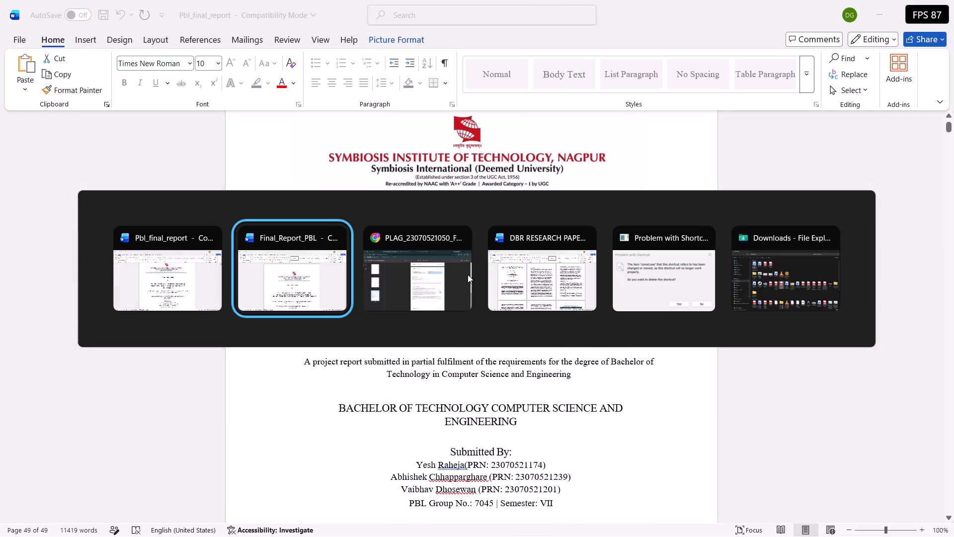
Replace the project title in Final_Report_PBL's Certificate paragraph with the RetinaLens-AI title copied from the cover page, keeping the quotation marks.
drag(356, 374, 421, 388)
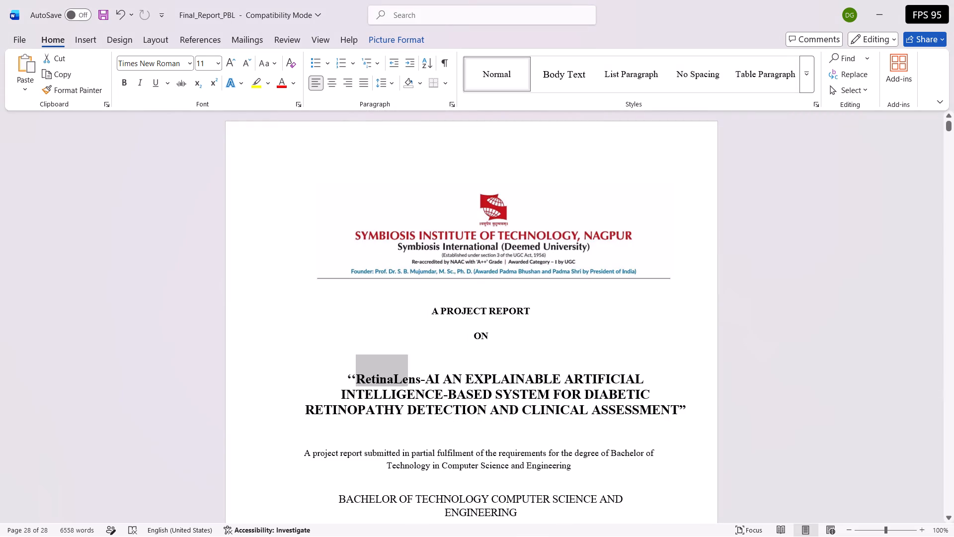
drag(421, 388, 656, 414)
key(ctrl+c)
scroll(656, 414, down, 1)
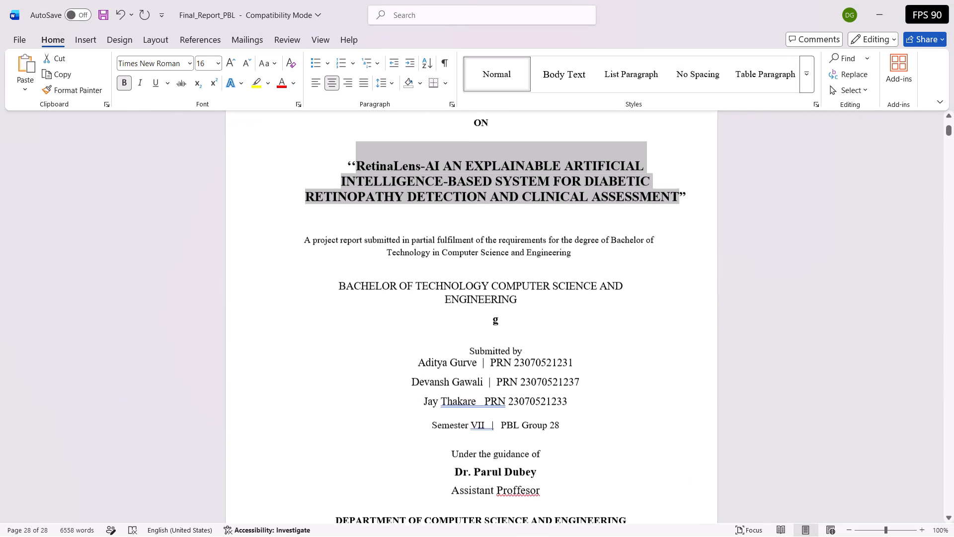
scroll(656, 414, down, 4)
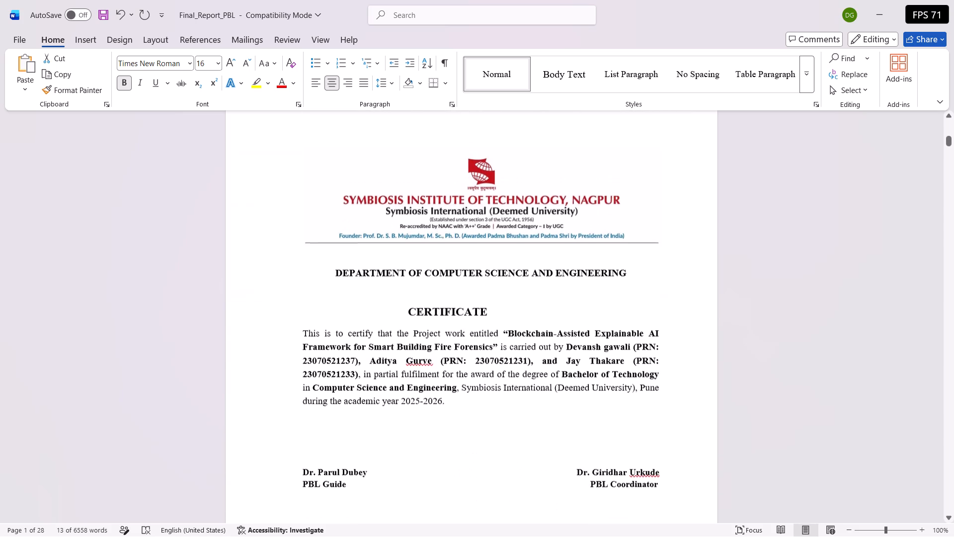
scroll(656, 414, down, 1)
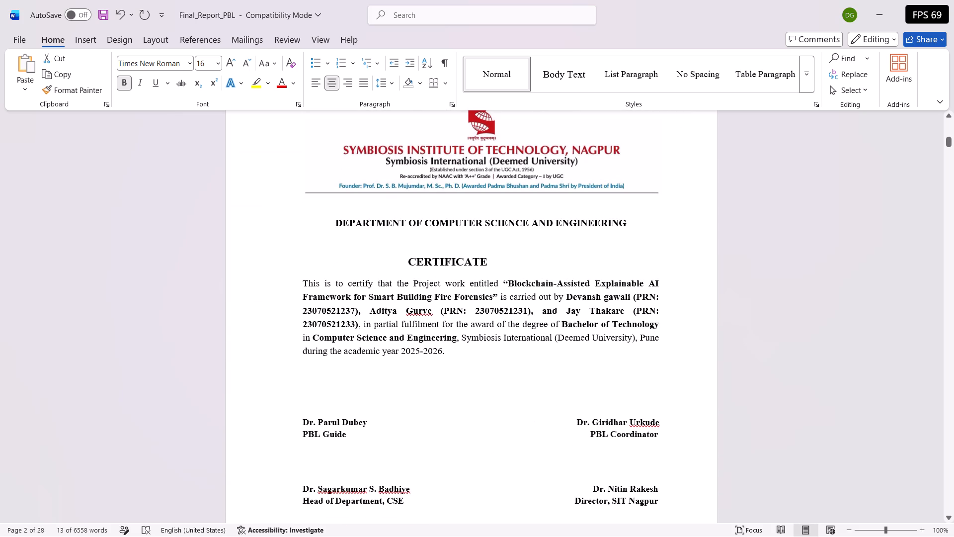
drag(509, 280, 493, 297)
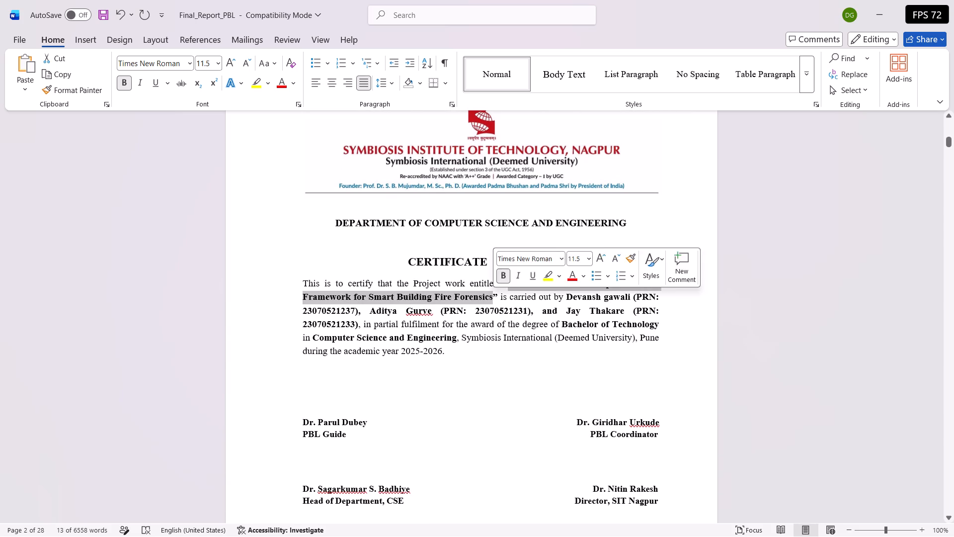
key(ctrl+v)
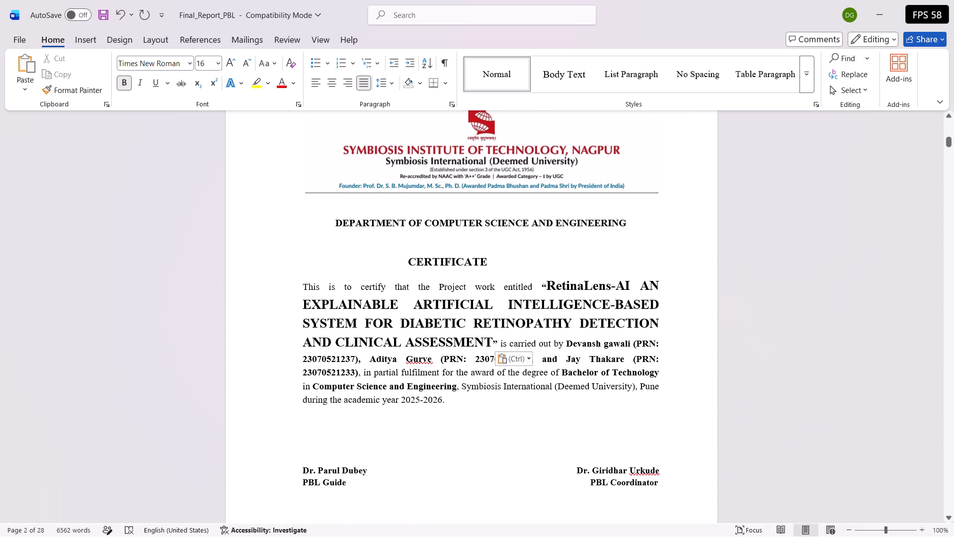
Set the RetinaLens-AI title in the Certificate paragraph to font size 11.
drag(547, 285, 493, 344)
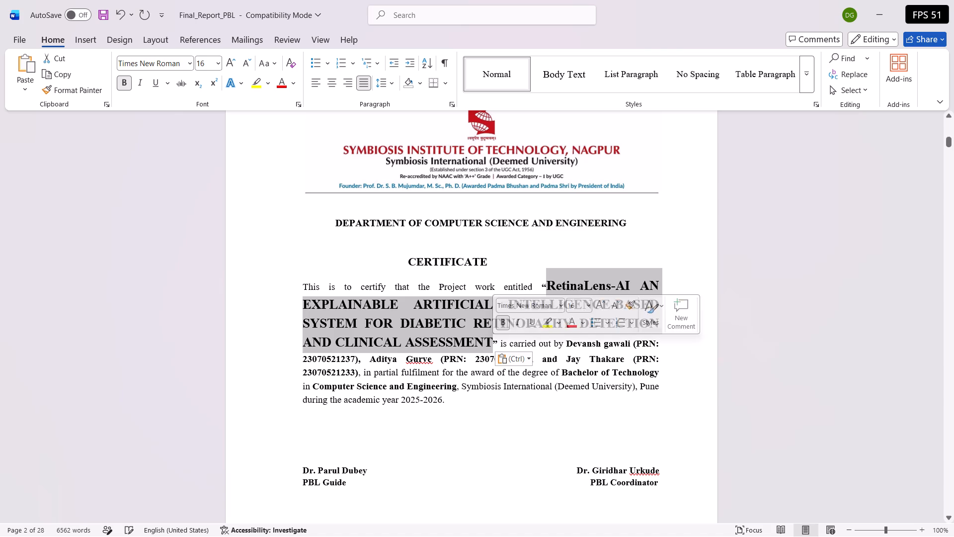
click(220, 65)
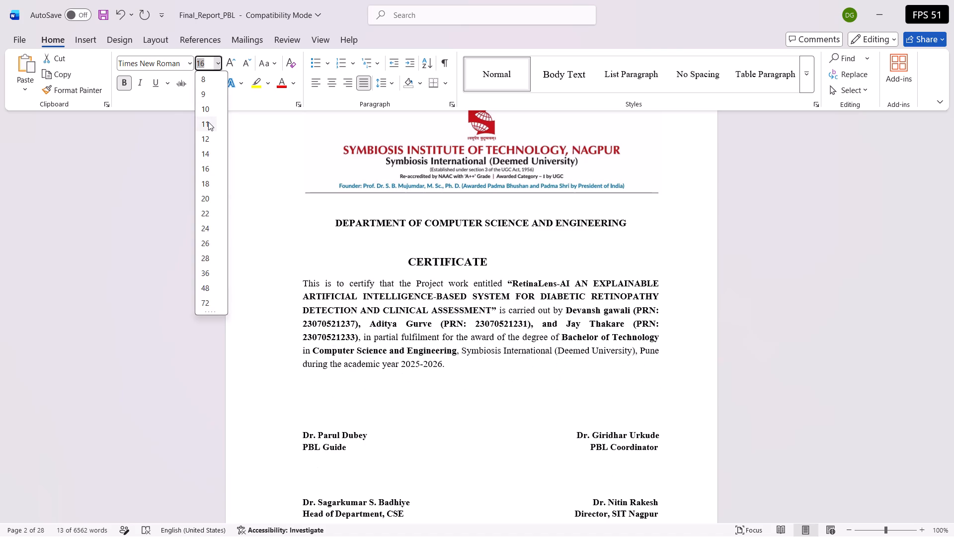
click(208, 122)
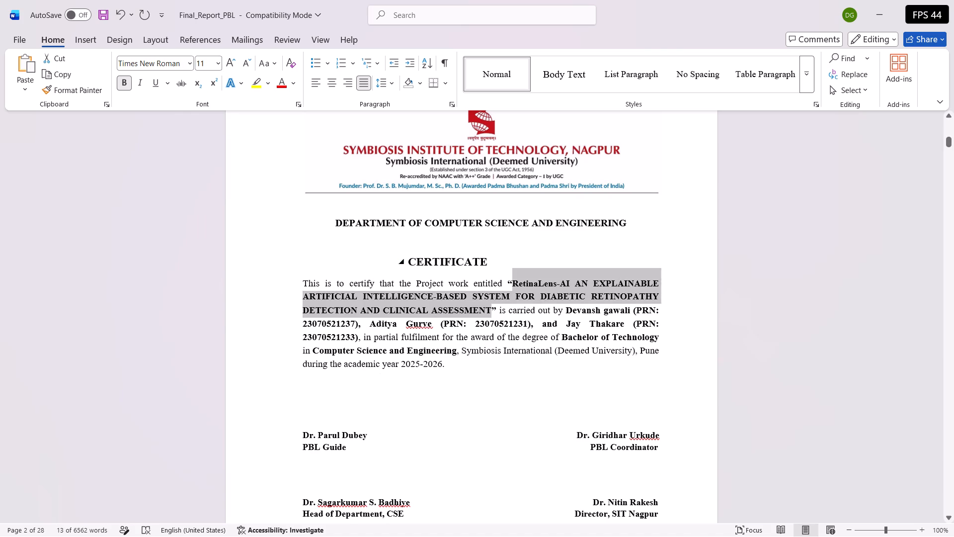
click(399, 266)
Delete the project title text after "Blockchain-" on the Declaration page's Title of the project line.
scroll(474, 347, down, 1)
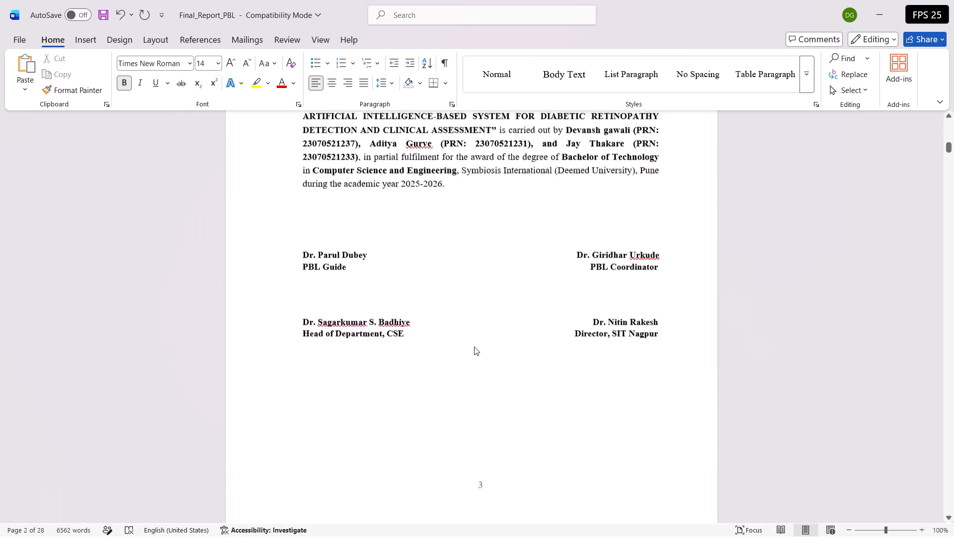
scroll(474, 347, down, 2)
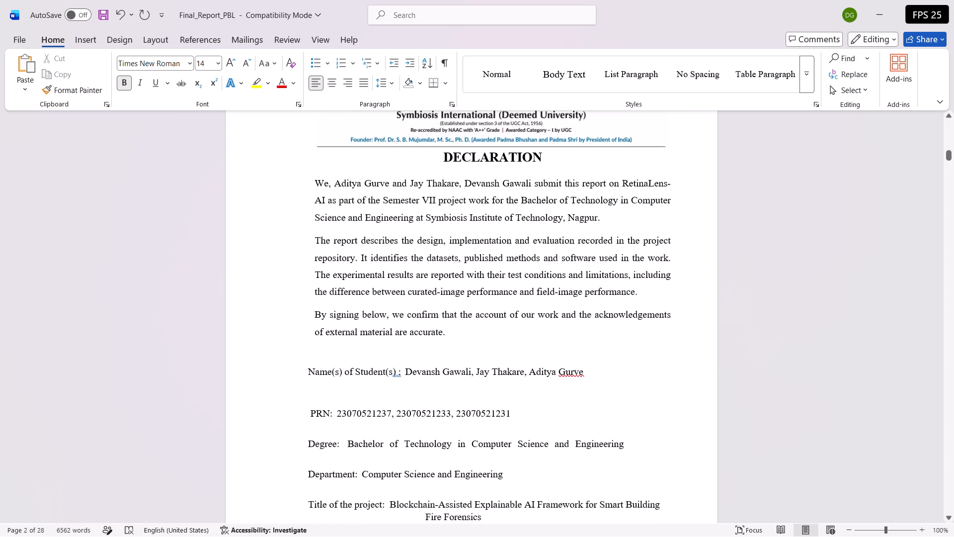
scroll(542, 216, down, 1)
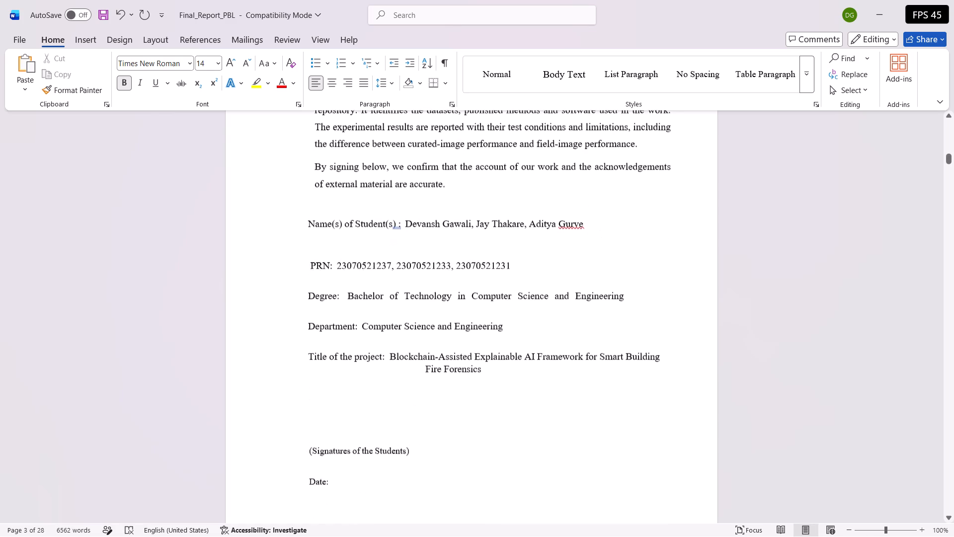
scroll(542, 216, down, 1)
drag(392, 304, 477, 318)
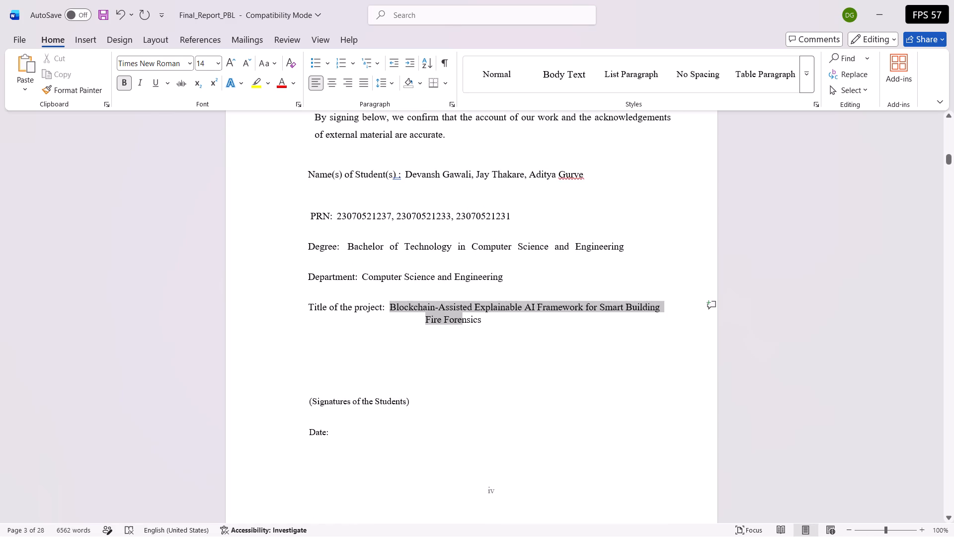
drag(477, 318, 481, 317)
click(481, 317)
drag(481, 317, 466, 290)
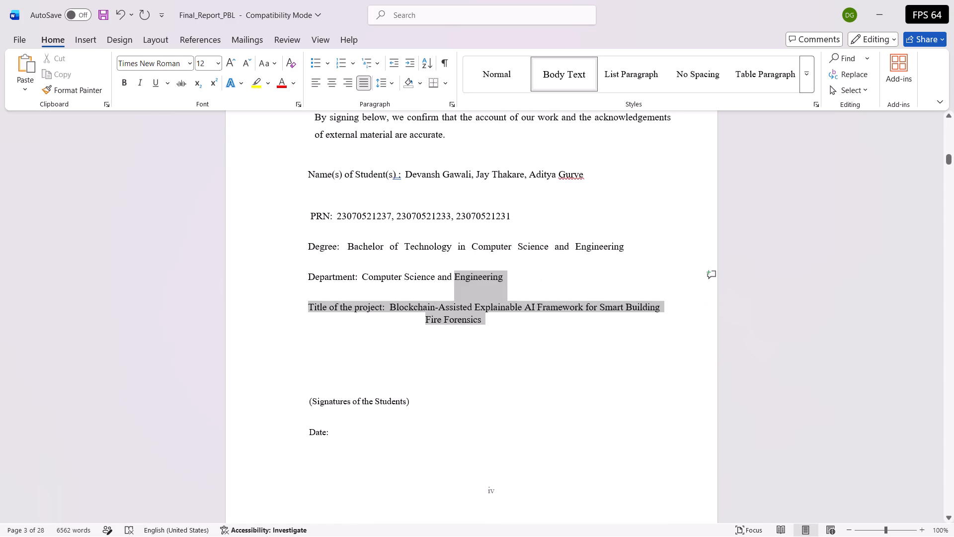
drag(466, 290, 440, 306)
key(BackSpace)
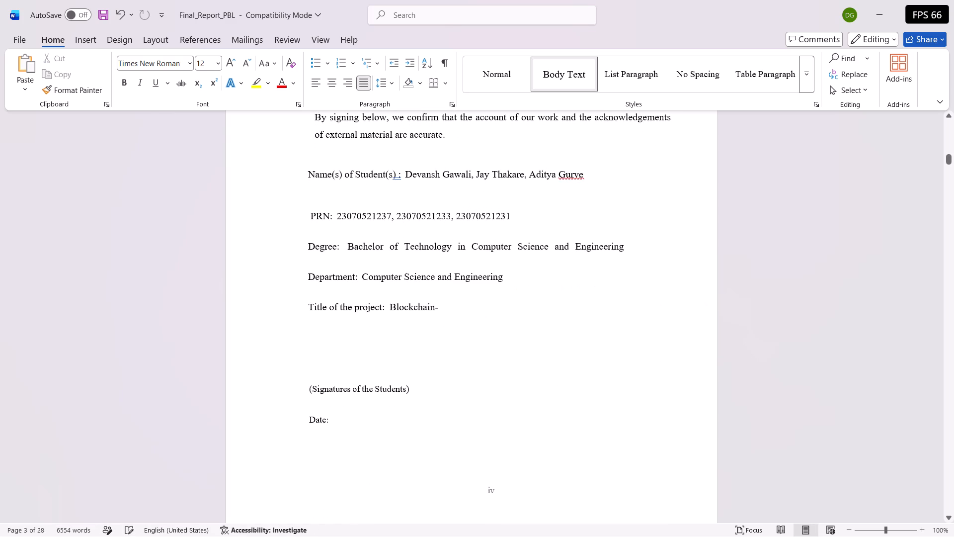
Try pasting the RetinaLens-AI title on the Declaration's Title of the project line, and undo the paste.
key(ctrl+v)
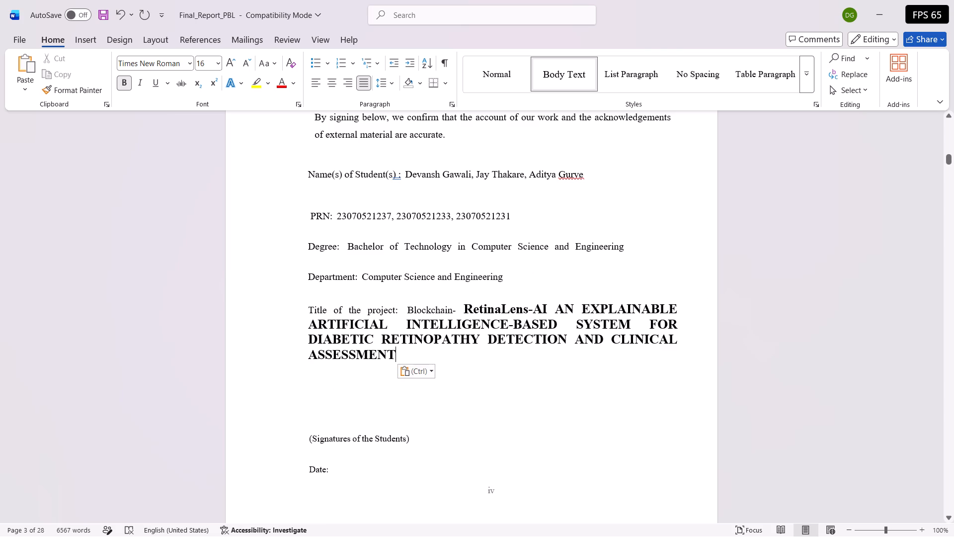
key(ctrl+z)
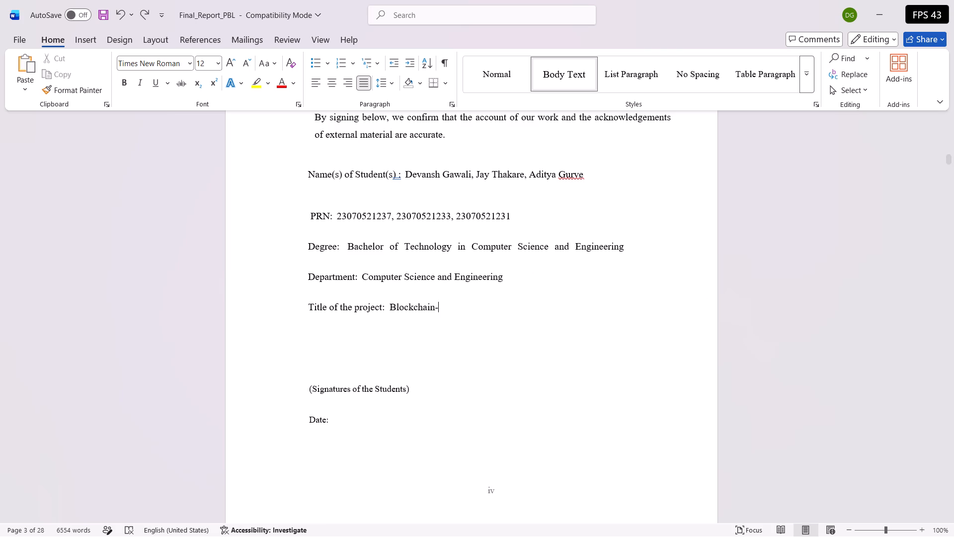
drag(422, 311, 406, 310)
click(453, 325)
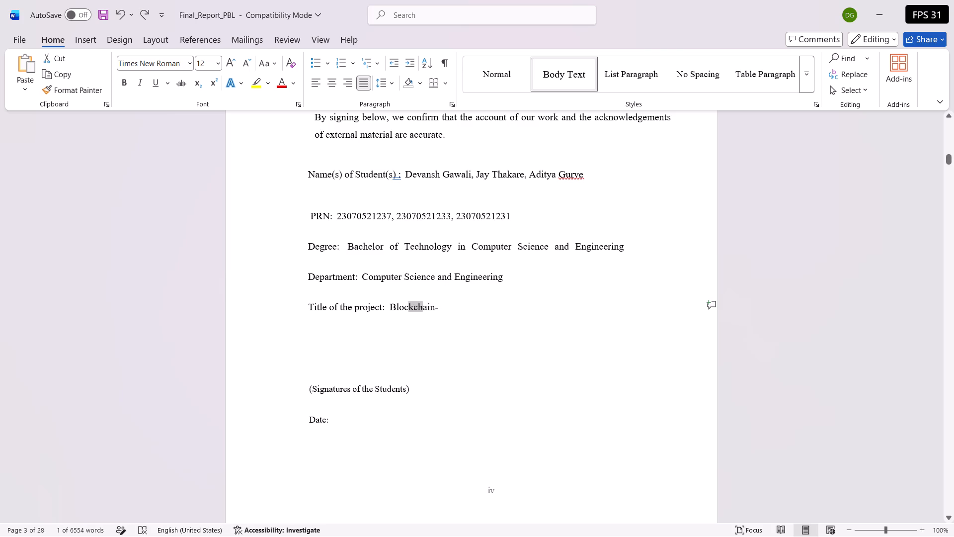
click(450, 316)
Paste the copied RetinaLens-AI title after "Blockchain-" on the Declaration's Title of the project line.
click(444, 308)
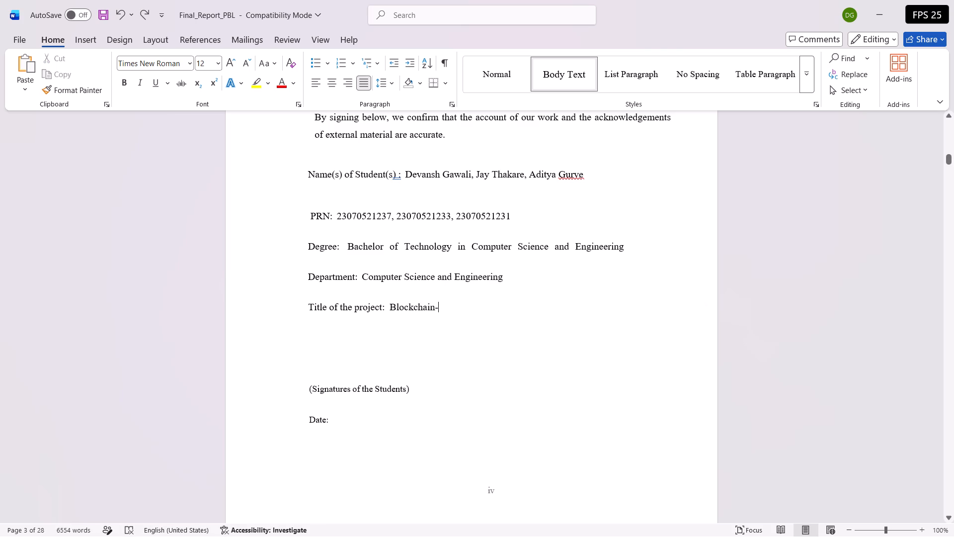
key(ctrl+v)
Format the pasted RetinaLens-AI title on the Declaration page at font size 12 without bold.
drag(461, 306, 496, 356)
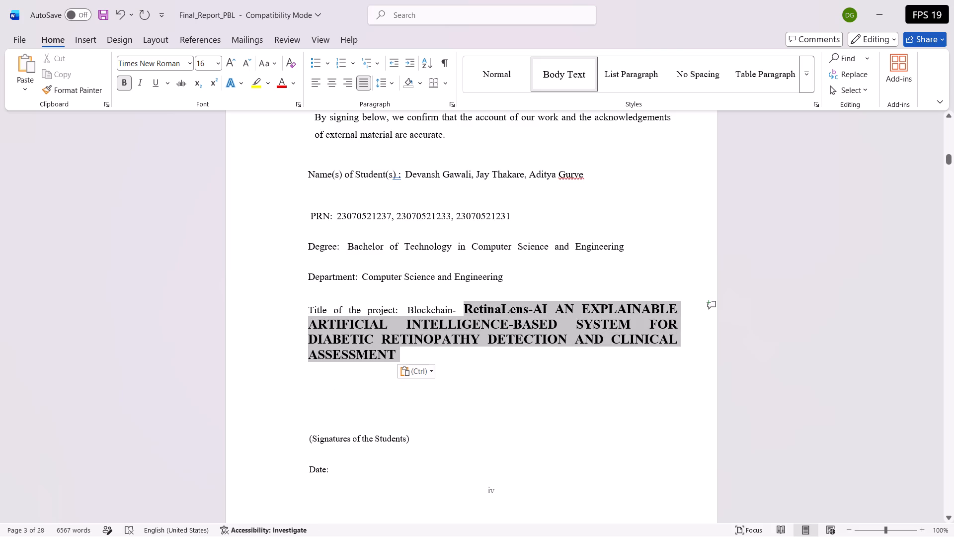
drag(496, 356, 495, 356)
click(208, 64)
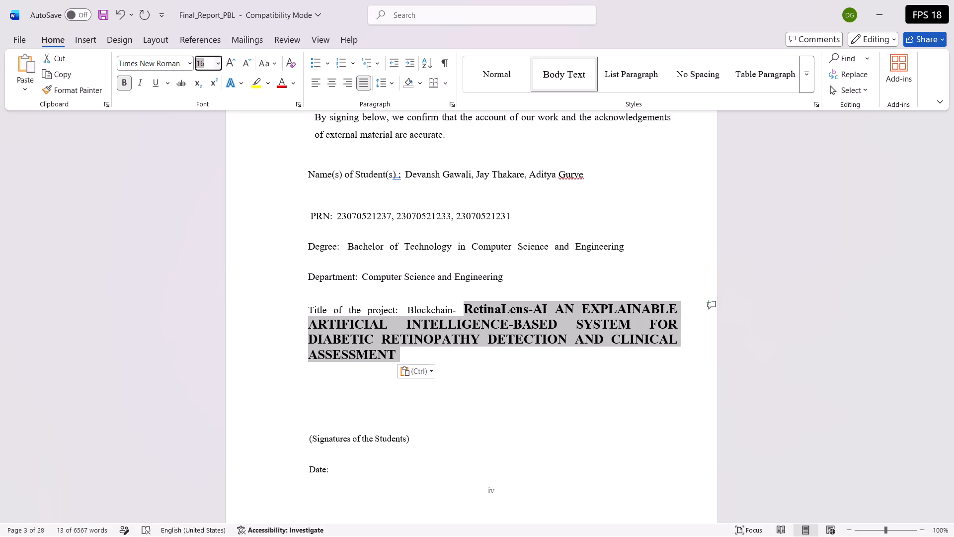
key(BackSpace)
text(12)
key(Return)
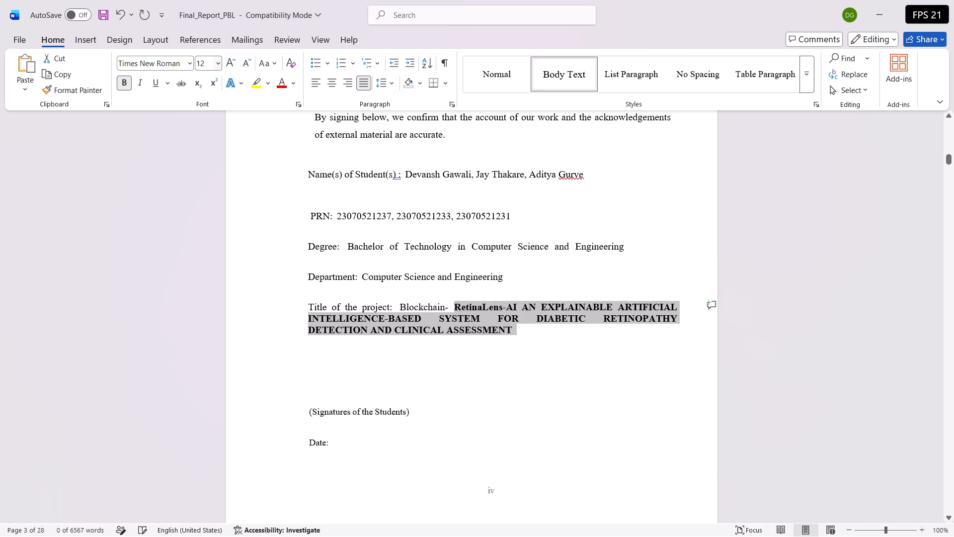
click(129, 88)
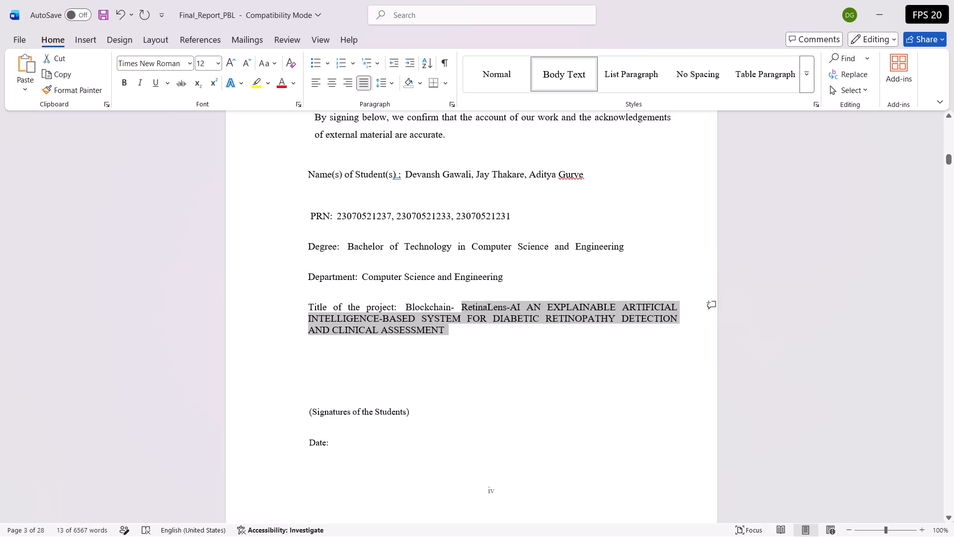
Delete "Blockchain-" in front of the RetinaLens-AI title on the Declaration page's Title of the project line.
click(459, 309)
key(BackSpace)
key(BackSpace)
key(BackSpace)
key(BackSpace)
key(BackSpace)
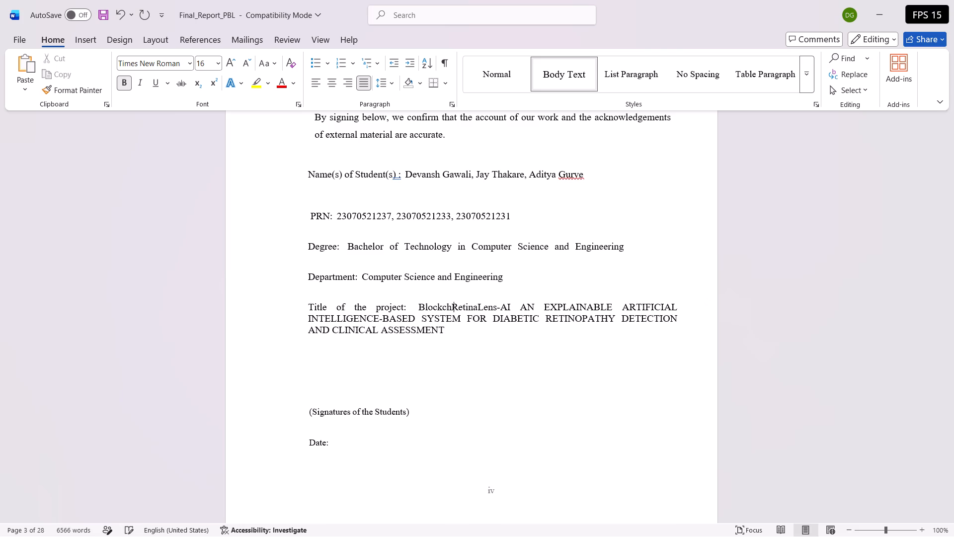
key(BackSpace)
key(BackSpace)
key(BackSpace)
key(BackSpace)
key(BackSpace)
key(BackSpace)
key(BackSpace)
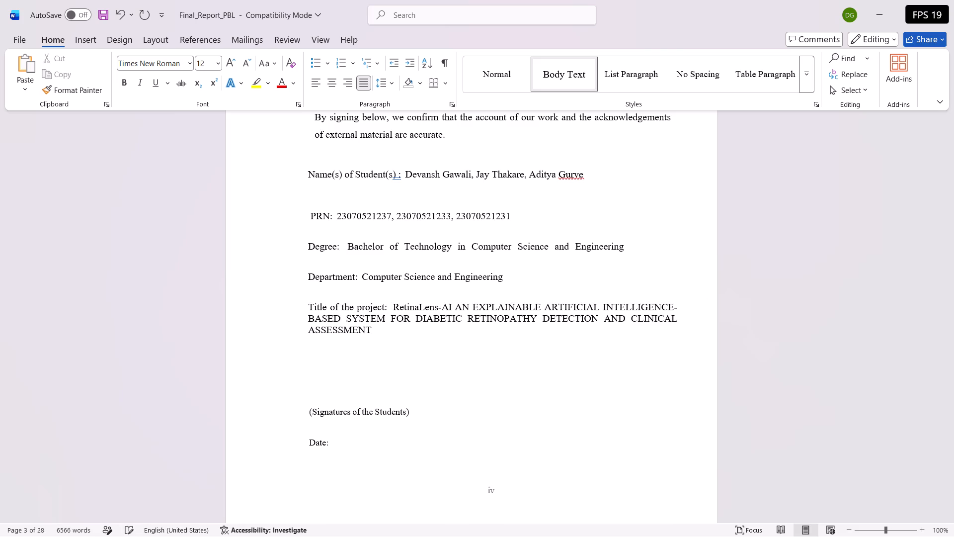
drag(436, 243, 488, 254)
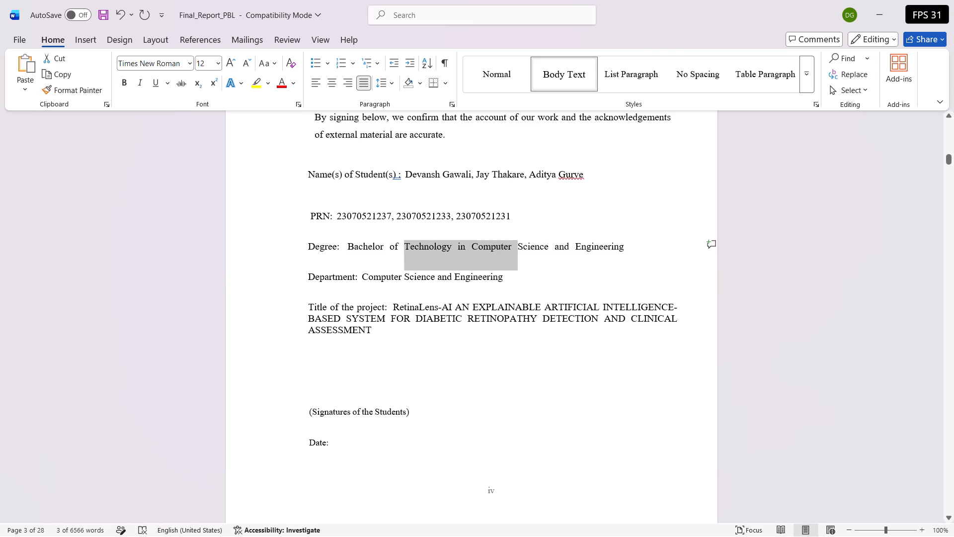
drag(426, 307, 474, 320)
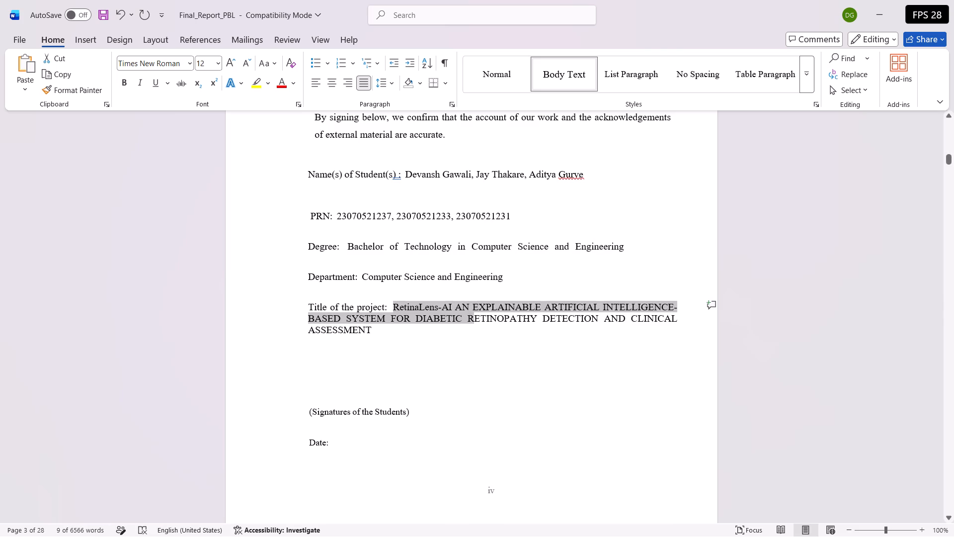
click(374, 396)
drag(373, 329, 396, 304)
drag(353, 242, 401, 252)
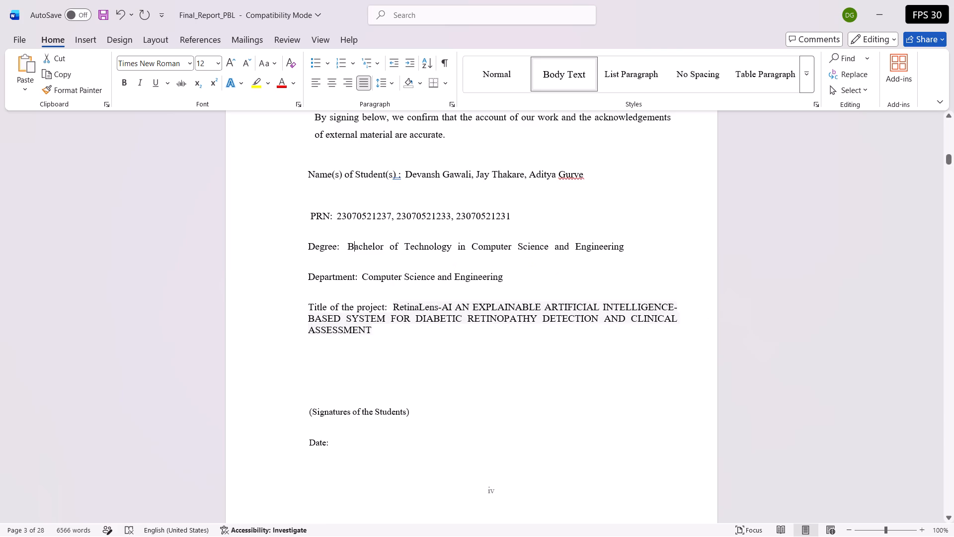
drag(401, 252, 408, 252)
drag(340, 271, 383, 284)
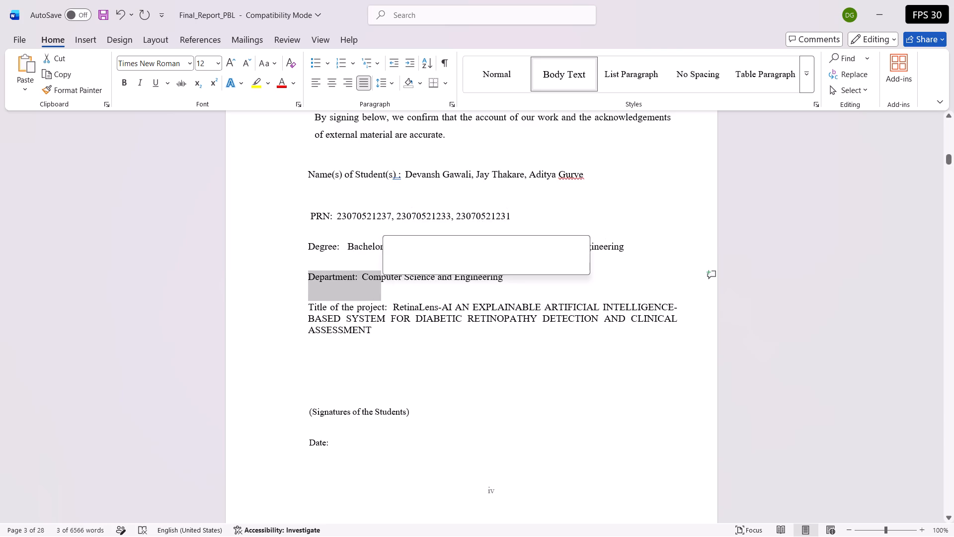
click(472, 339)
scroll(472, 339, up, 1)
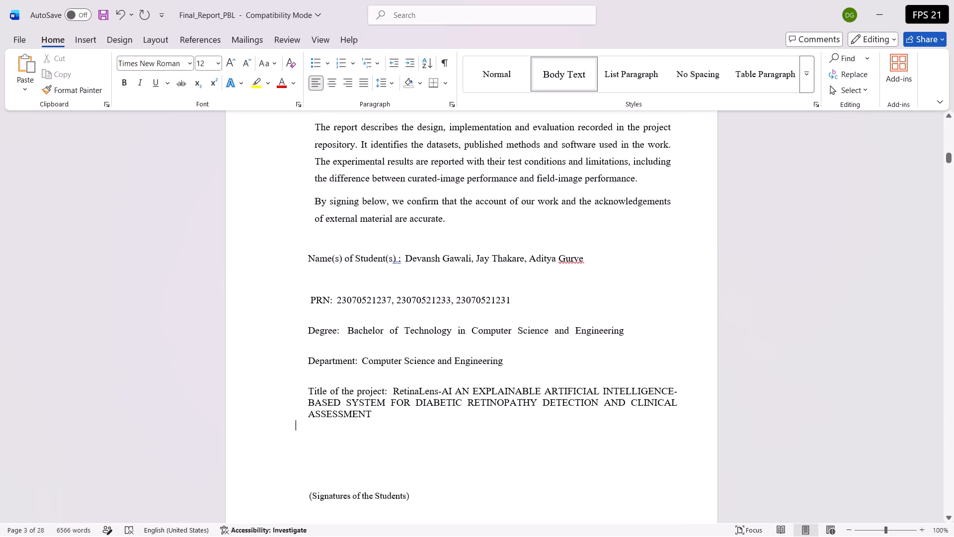
Draw a straight line about 1.98" long just above "(Signatures of the Students)" on the Declaration page.
scroll(472, 339, down, 1)
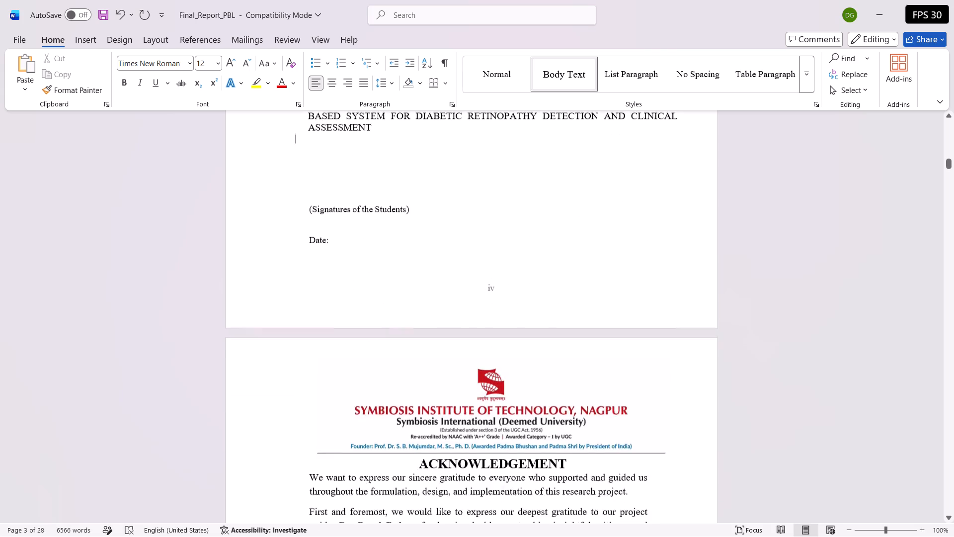
scroll(472, 339, down, 1)
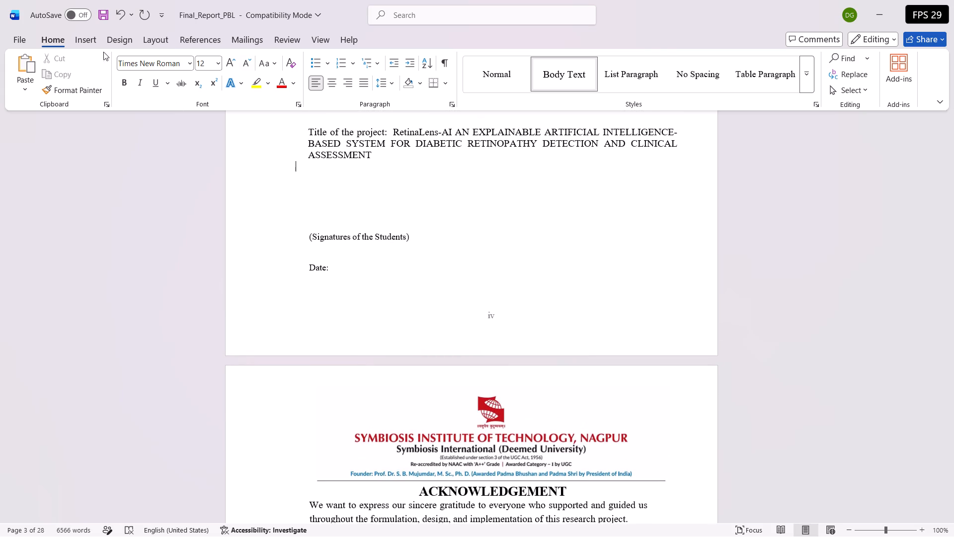
click(79, 41)
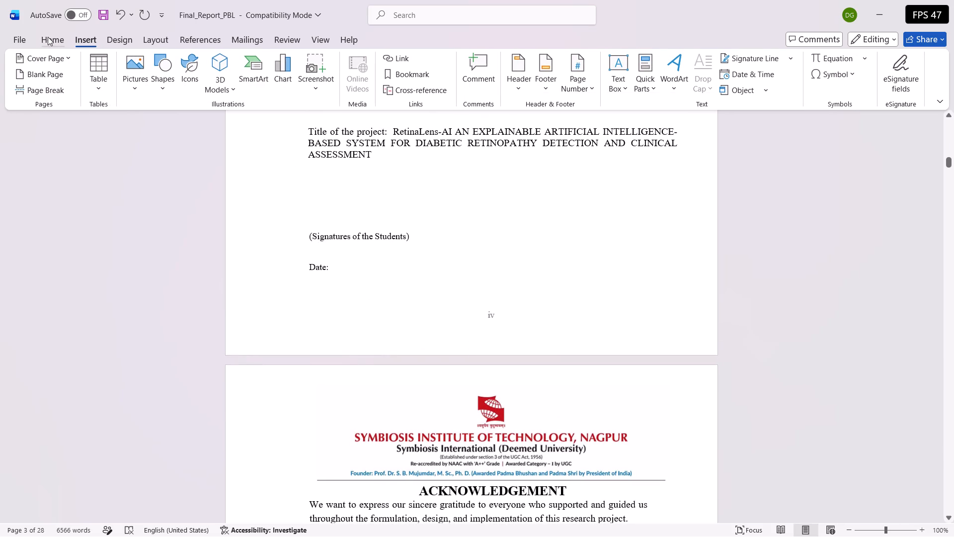
click(48, 37)
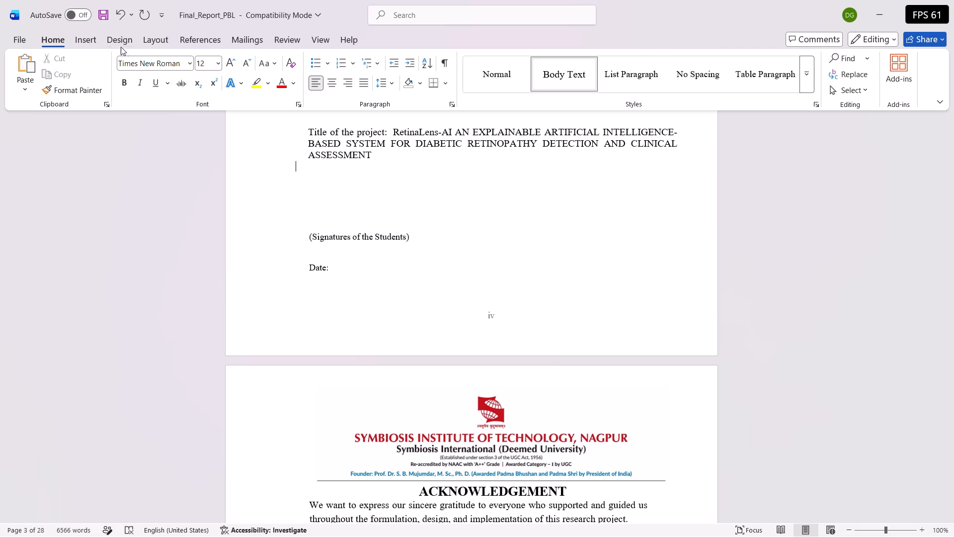
click(108, 44)
click(95, 33)
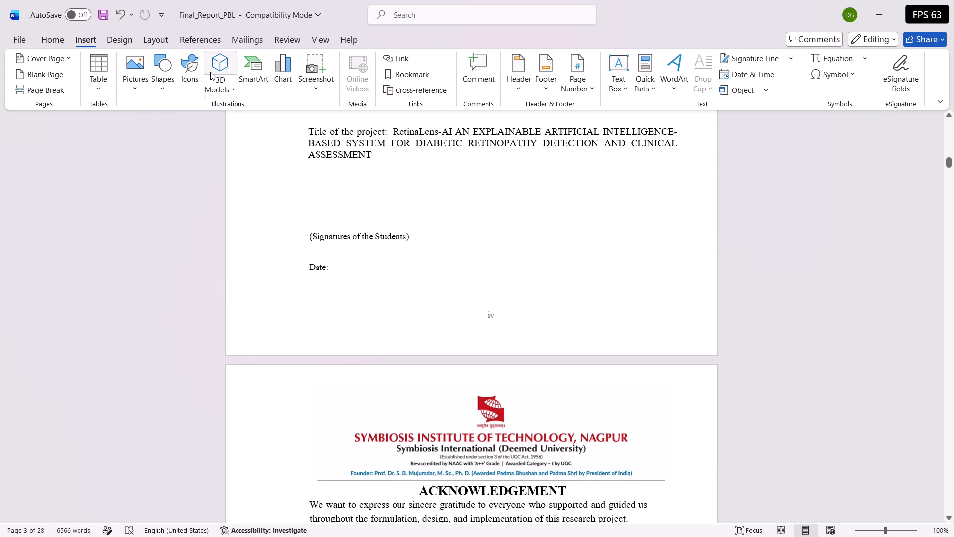
click(151, 66)
click(172, 123)
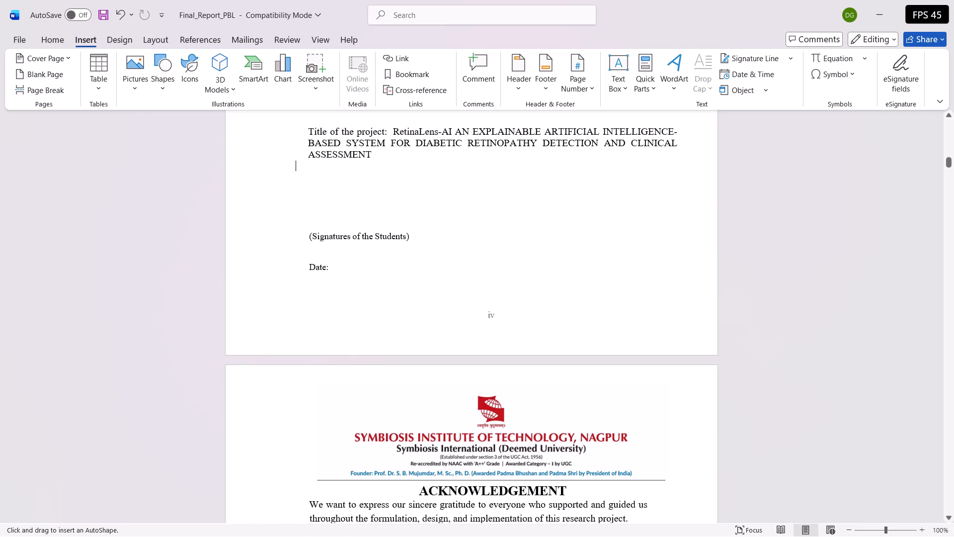
drag(311, 221, 388, 220)
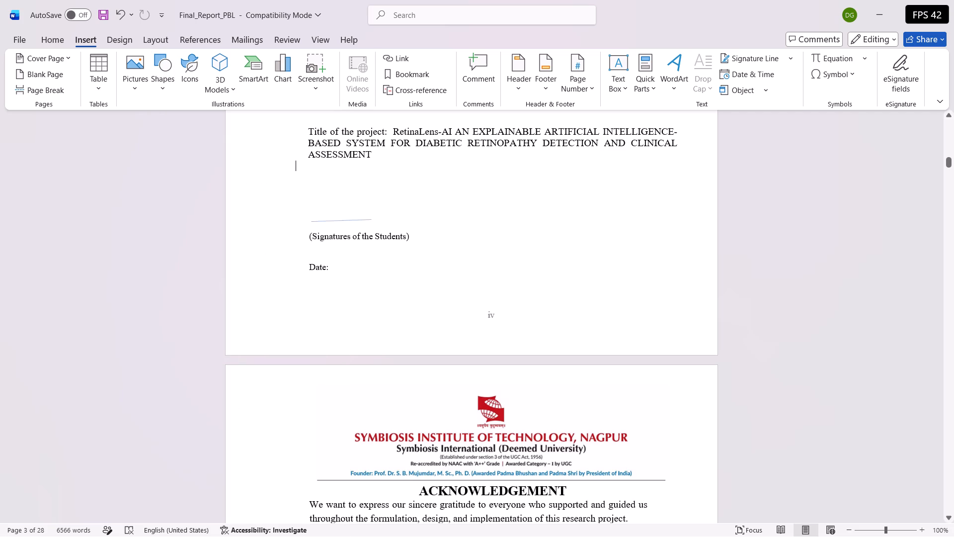
drag(388, 220, 429, 223)
drag(429, 223, 428, 223)
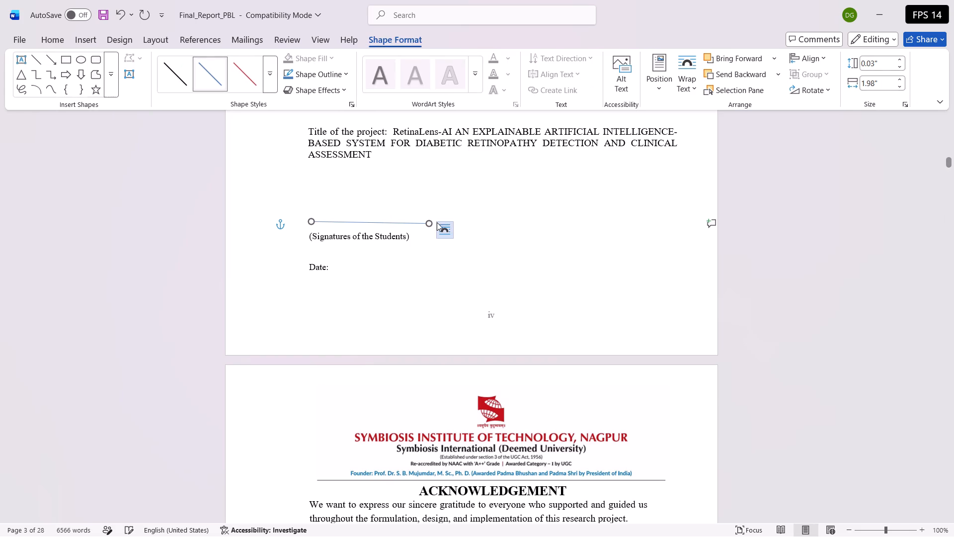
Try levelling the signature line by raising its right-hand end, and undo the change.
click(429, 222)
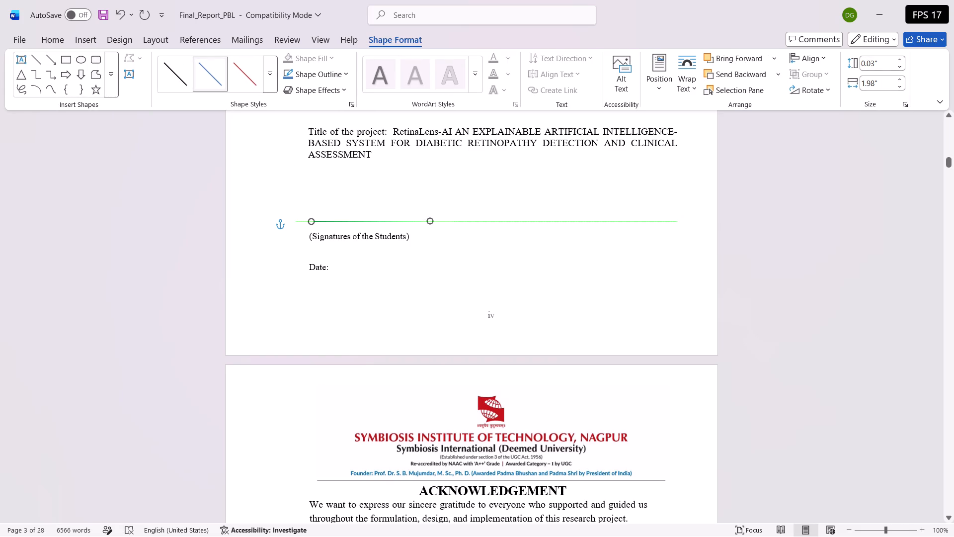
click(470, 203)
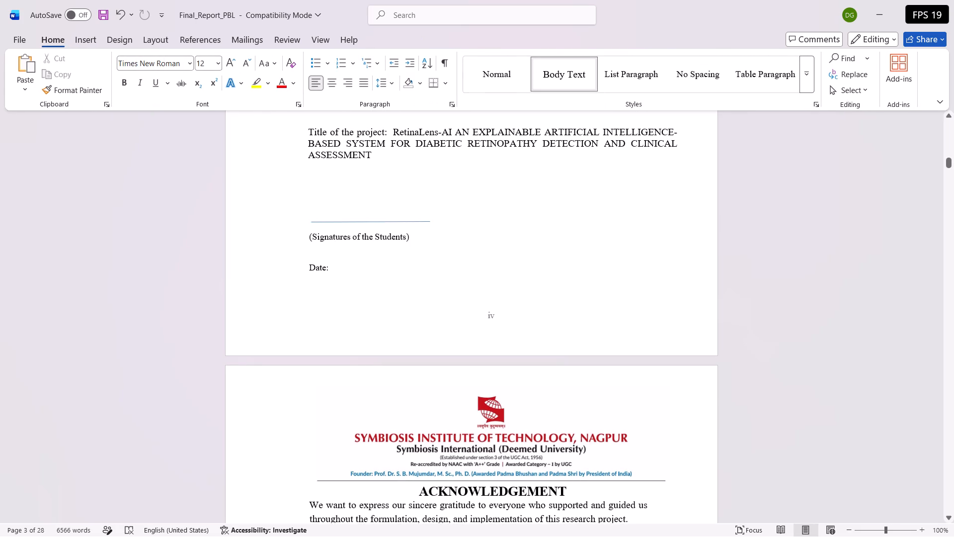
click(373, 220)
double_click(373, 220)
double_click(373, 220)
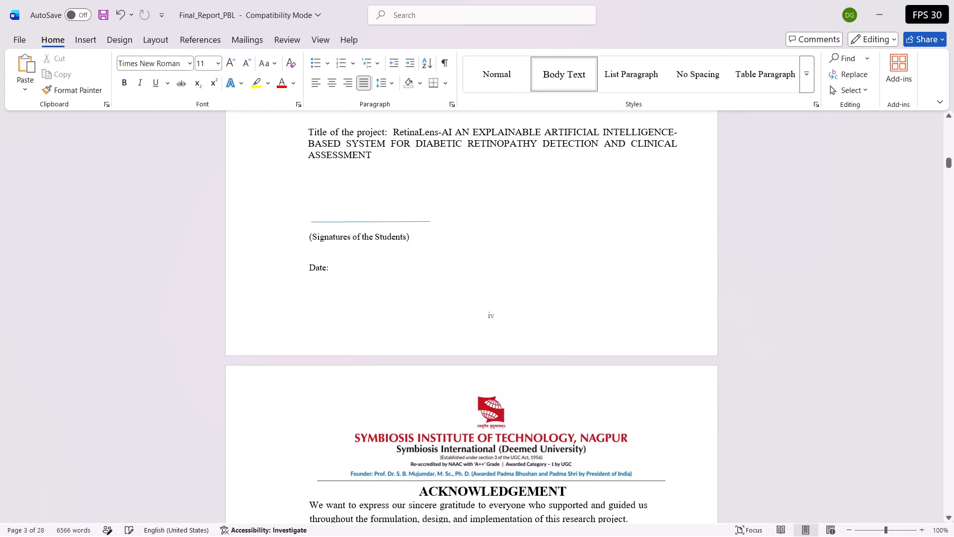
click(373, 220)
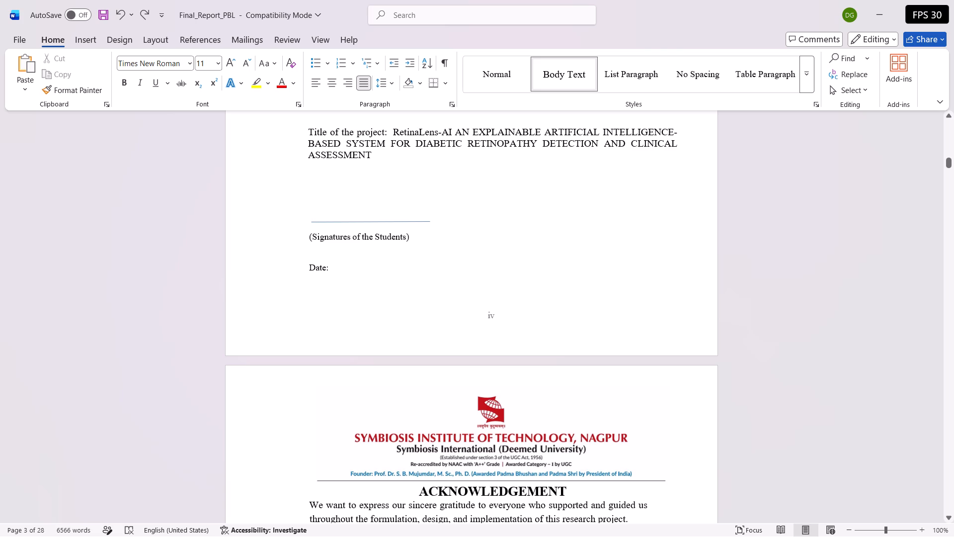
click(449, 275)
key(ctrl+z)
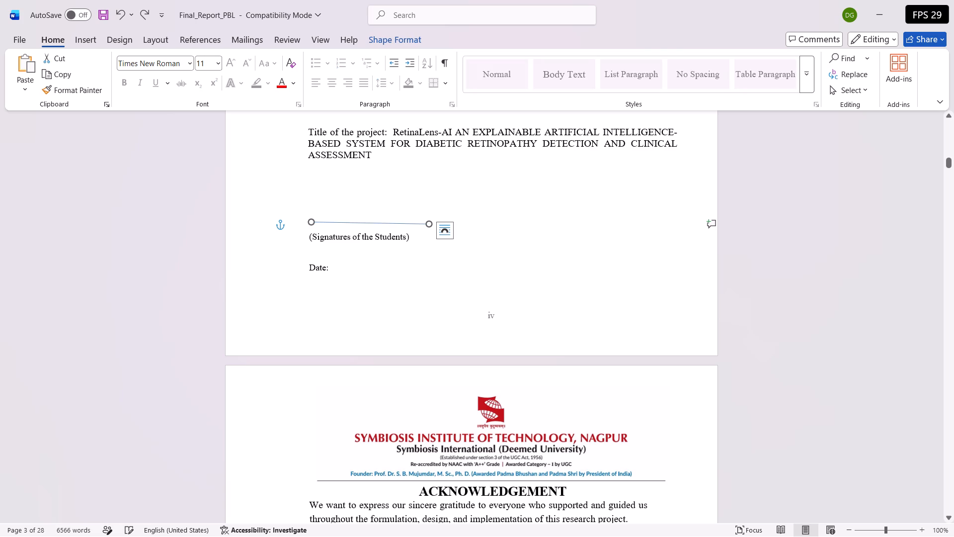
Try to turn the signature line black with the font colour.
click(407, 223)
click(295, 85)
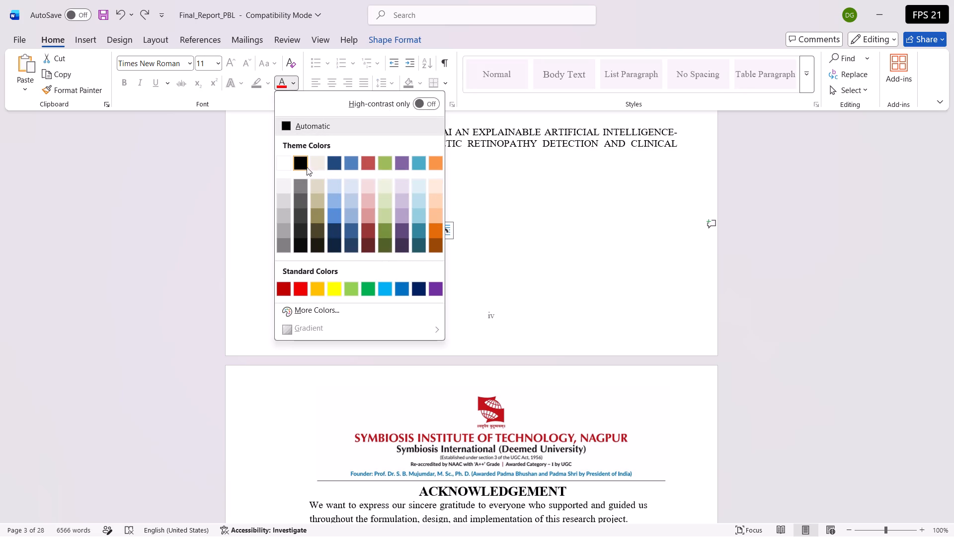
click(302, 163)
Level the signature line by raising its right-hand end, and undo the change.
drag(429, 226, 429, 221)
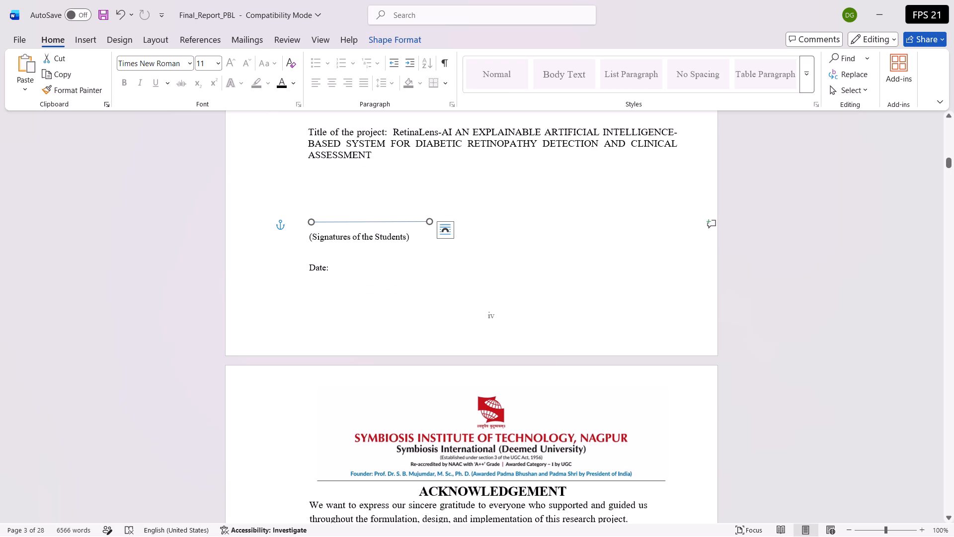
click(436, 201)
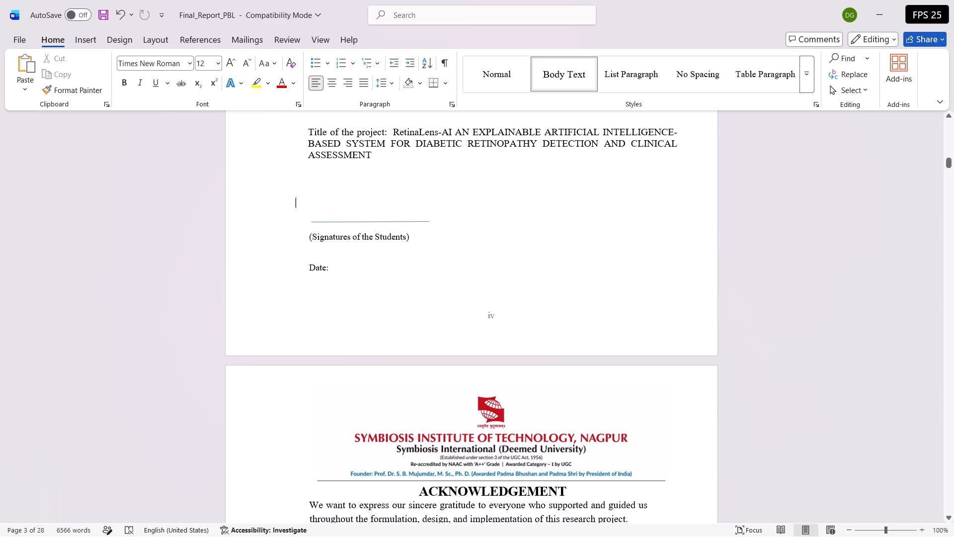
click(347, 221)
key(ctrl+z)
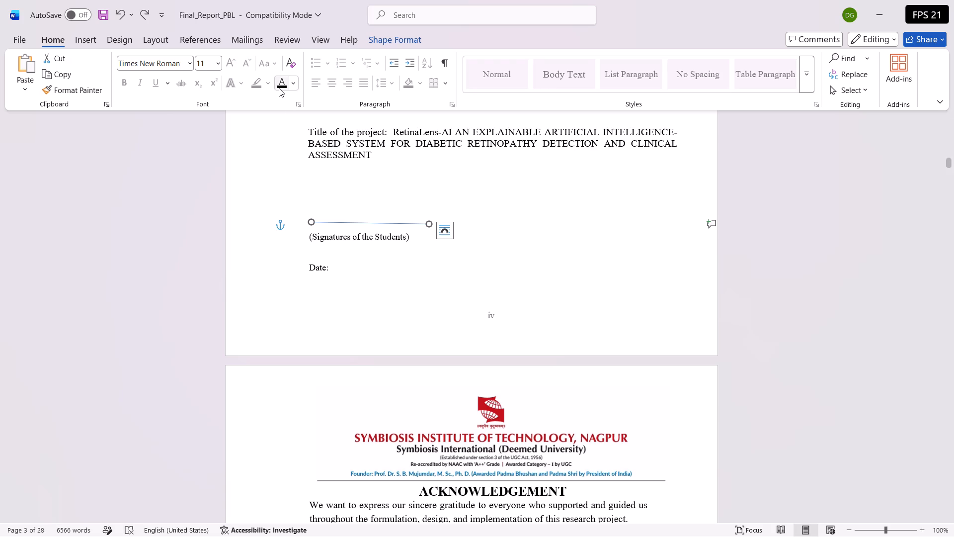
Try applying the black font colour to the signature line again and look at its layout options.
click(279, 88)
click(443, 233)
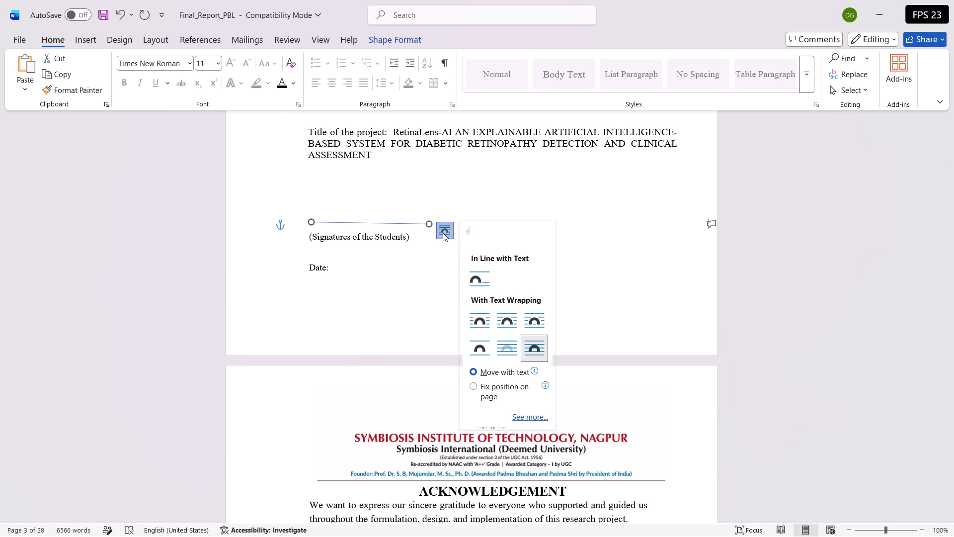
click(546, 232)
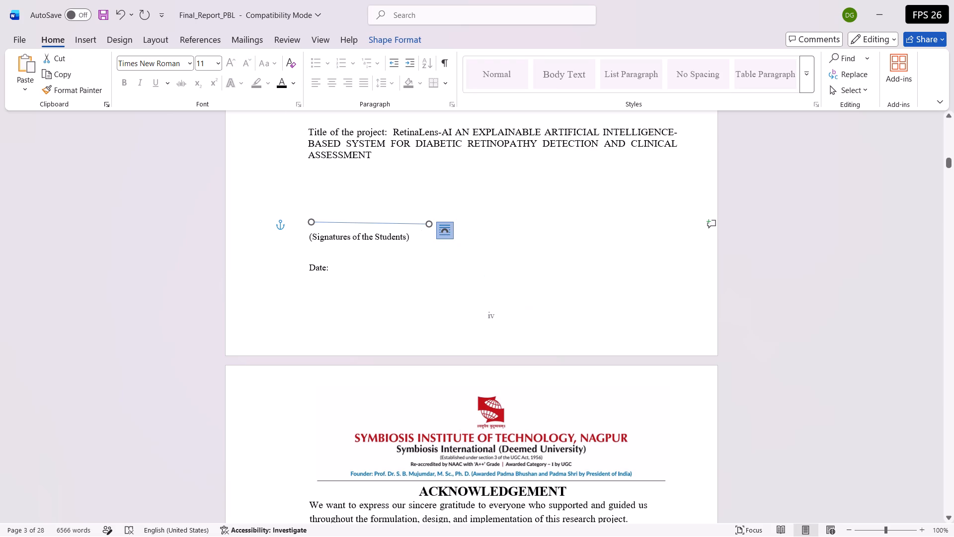
Set the outline colour of the signature line on the Declaration page to black.
right_click(396, 225)
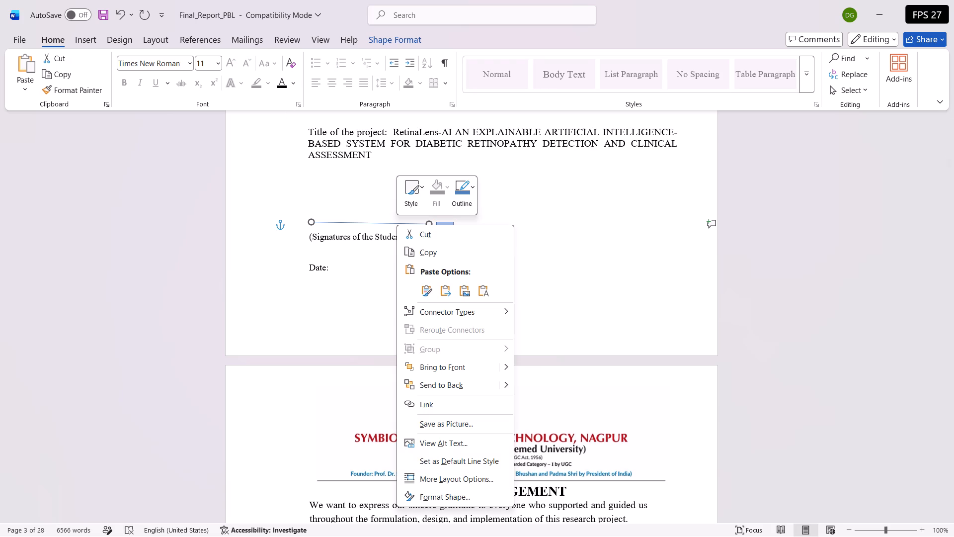
click(471, 187)
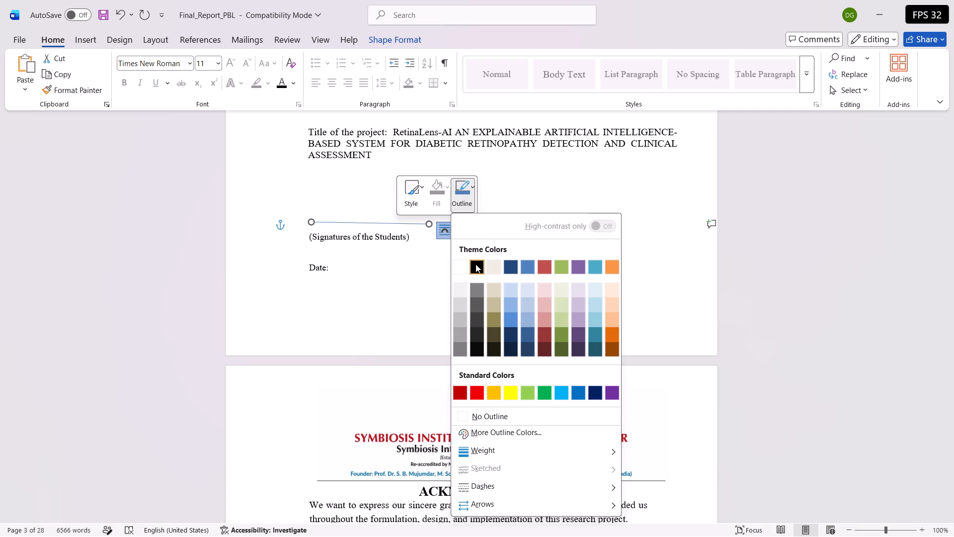
click(476, 264)
Level the black signature line by raising its right-hand end slightly, and deselect it.
click(429, 224)
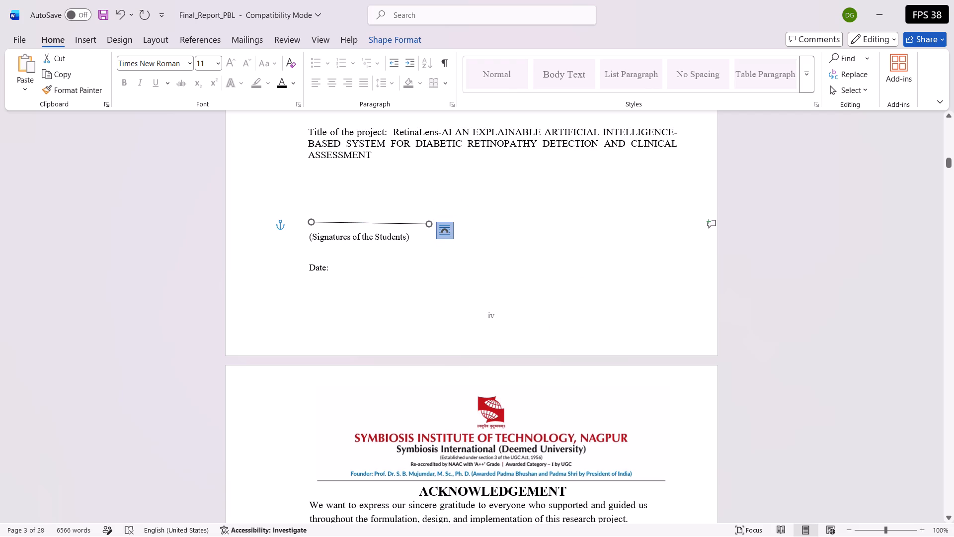
click(434, 252)
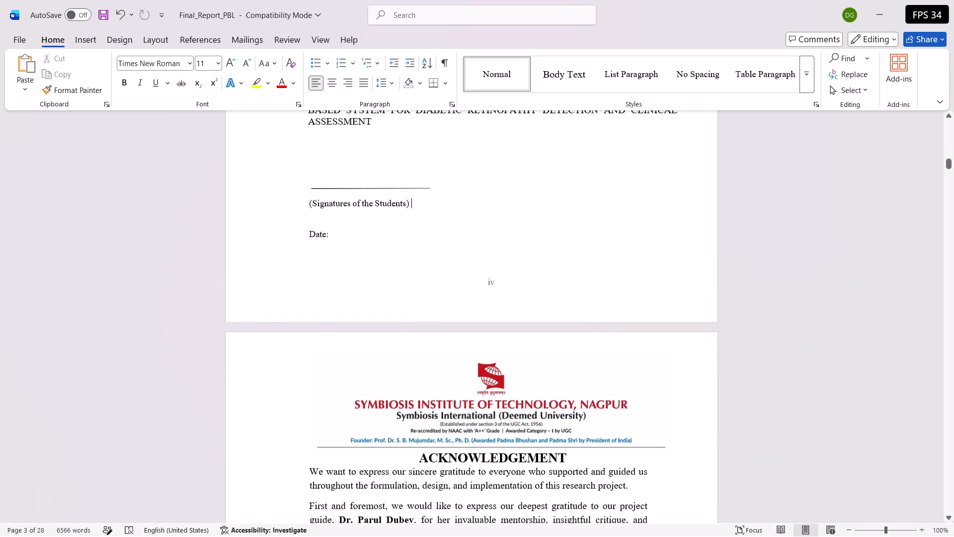
Search the report for the word "Block" to find wording left over from the reference project.
scroll(434, 252, down, 2)
scroll(496, 296, down, 2)
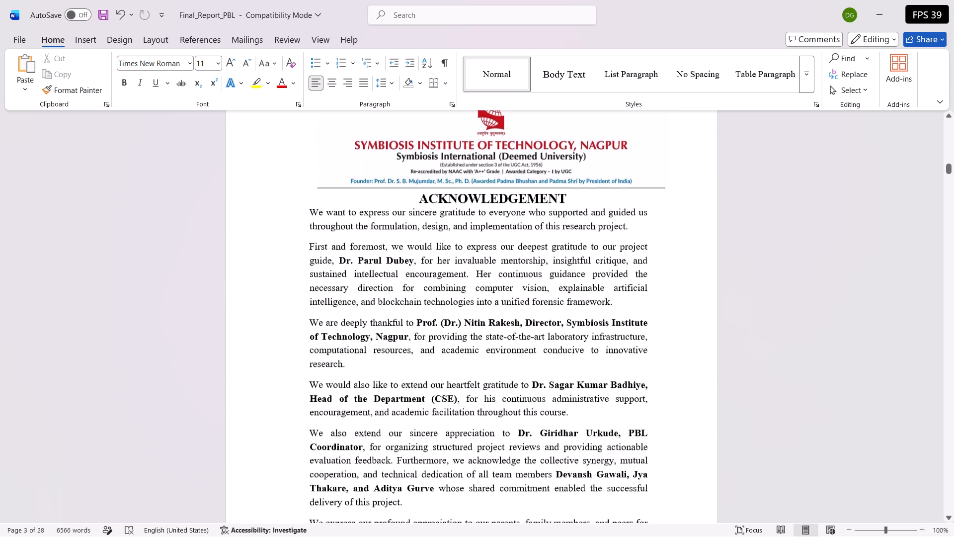
scroll(496, 296, down, 2)
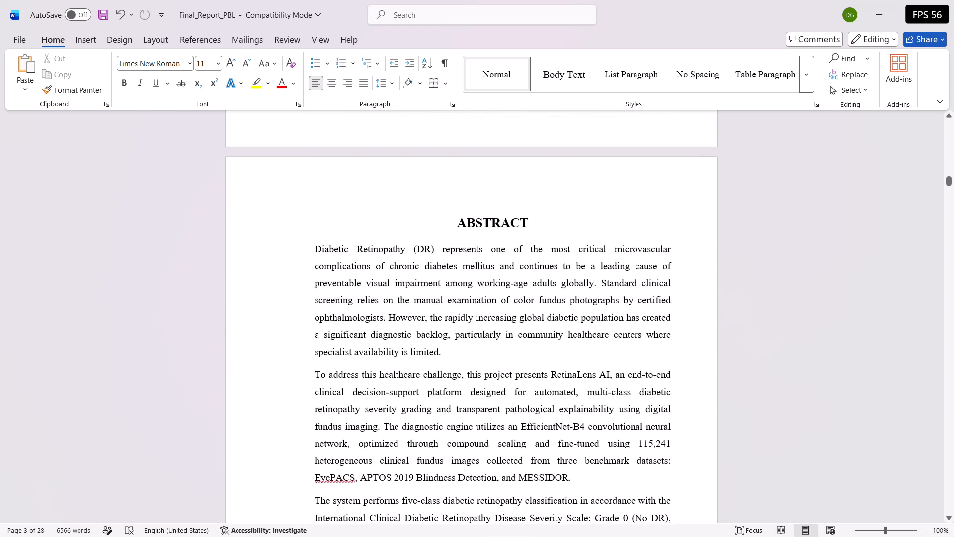
click(847, 59)
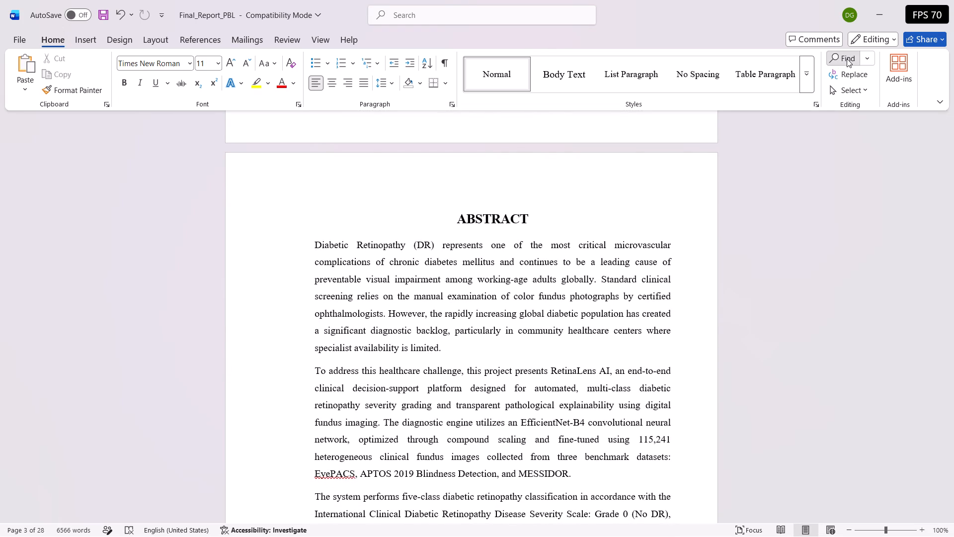
text(Bol)
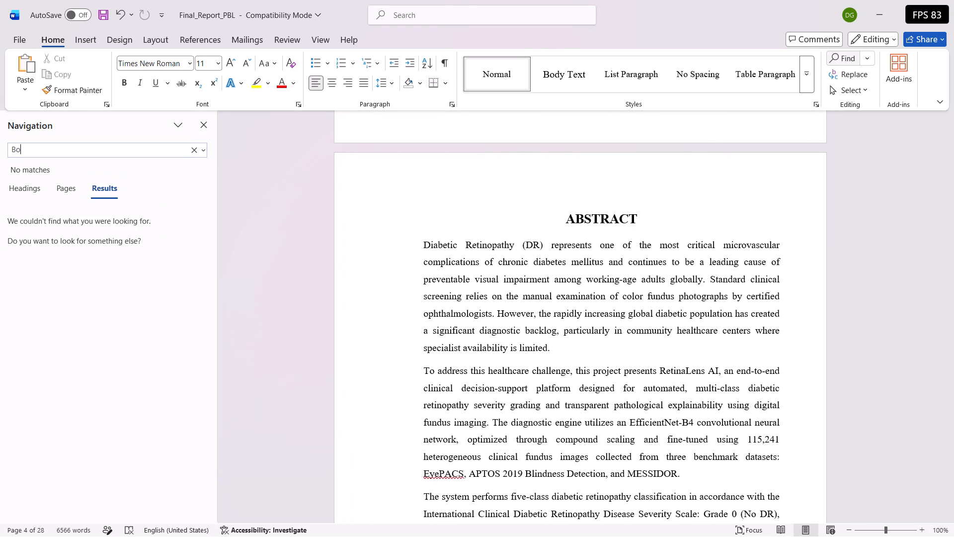
key(BackSpace)
key(BackSpace)
text(lock)
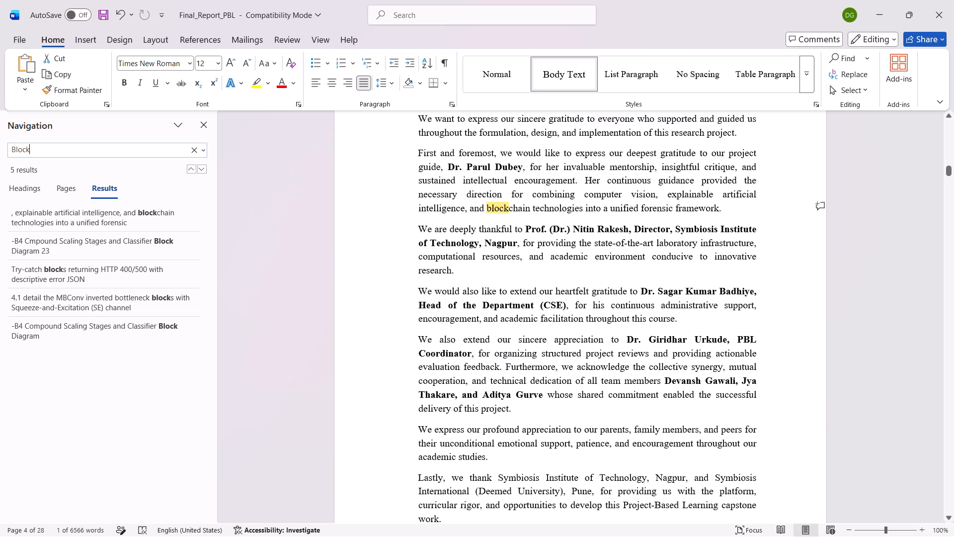
click(504, 209)
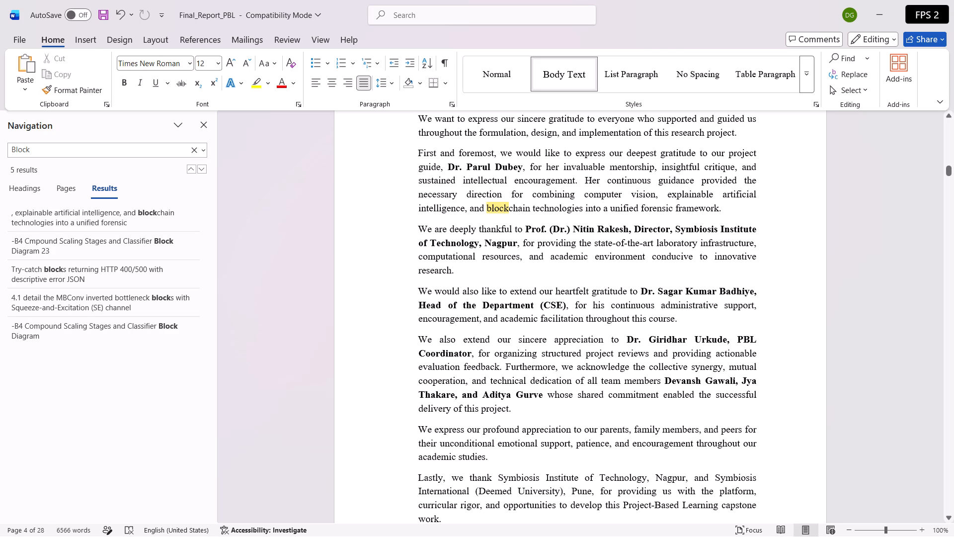
drag(583, 180, 723, 209)
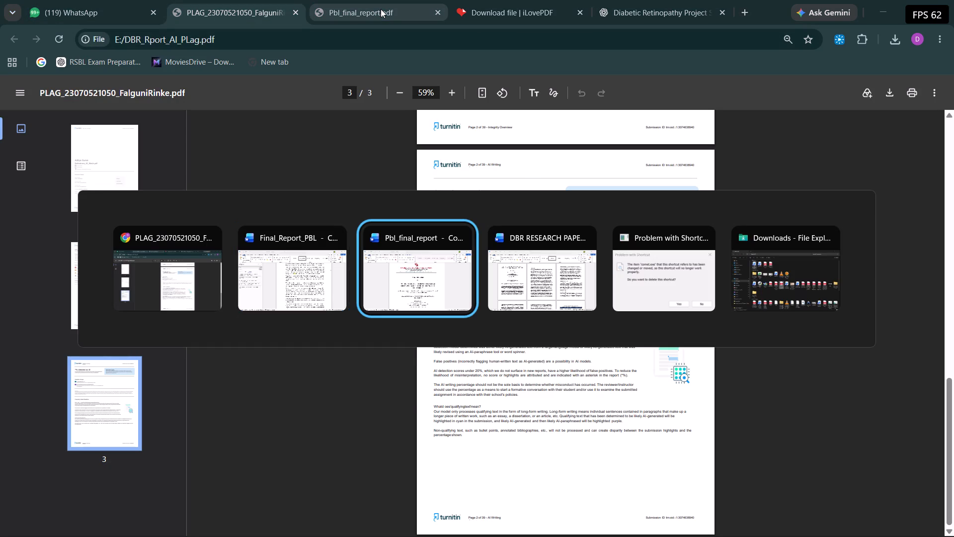
scroll(372, 281, down, 1)
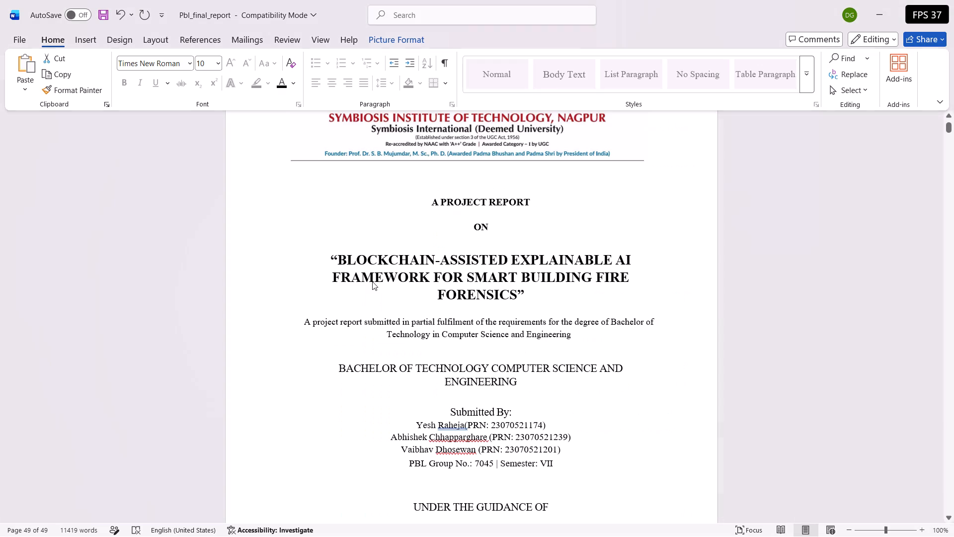
scroll(457, 333, down, 1)
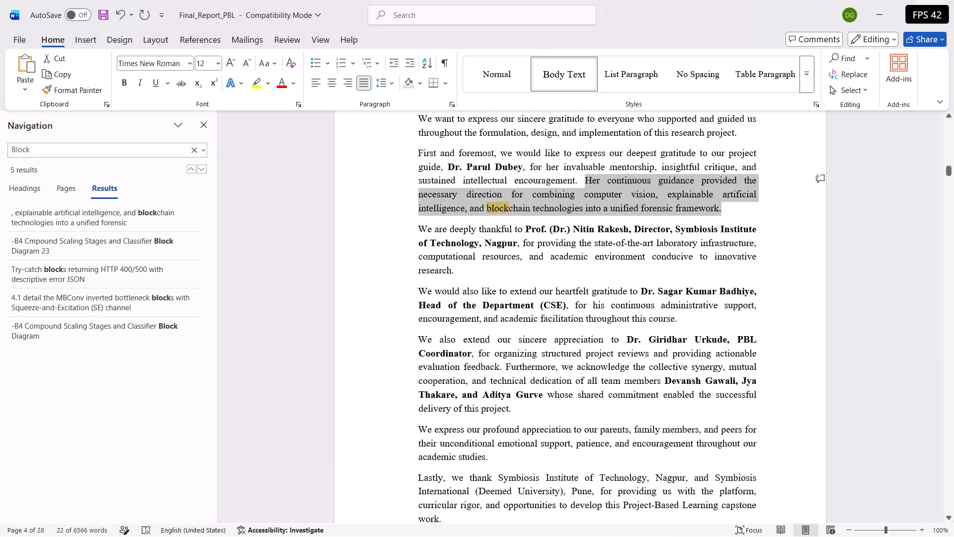
scroll(457, 333, up, 11)
scroll(457, 333, down, 12)
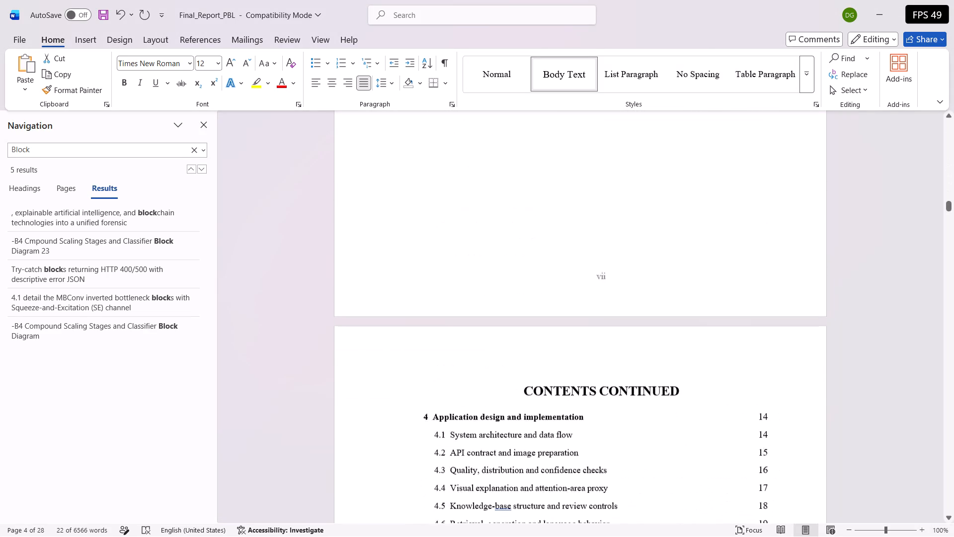
scroll(457, 333, up, 2)
click(102, 154)
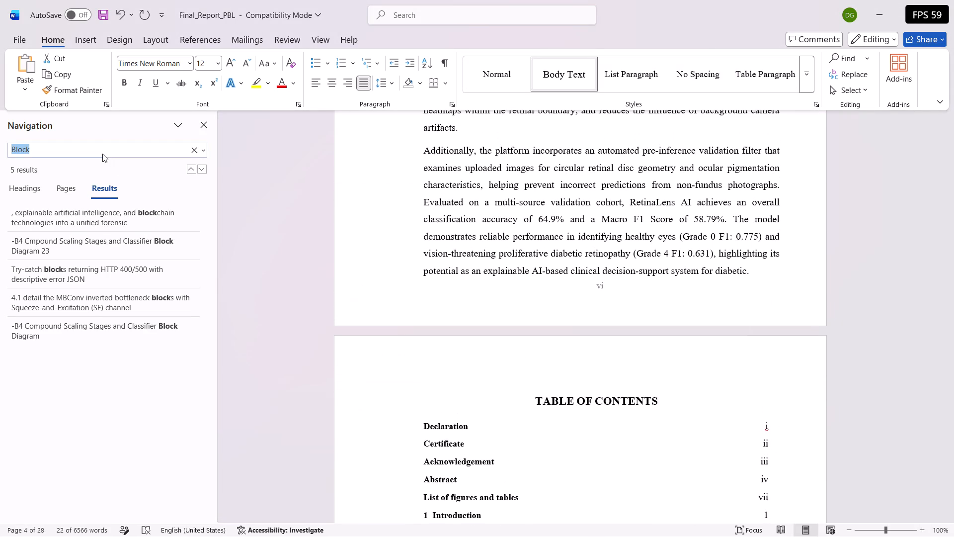
key(Return)
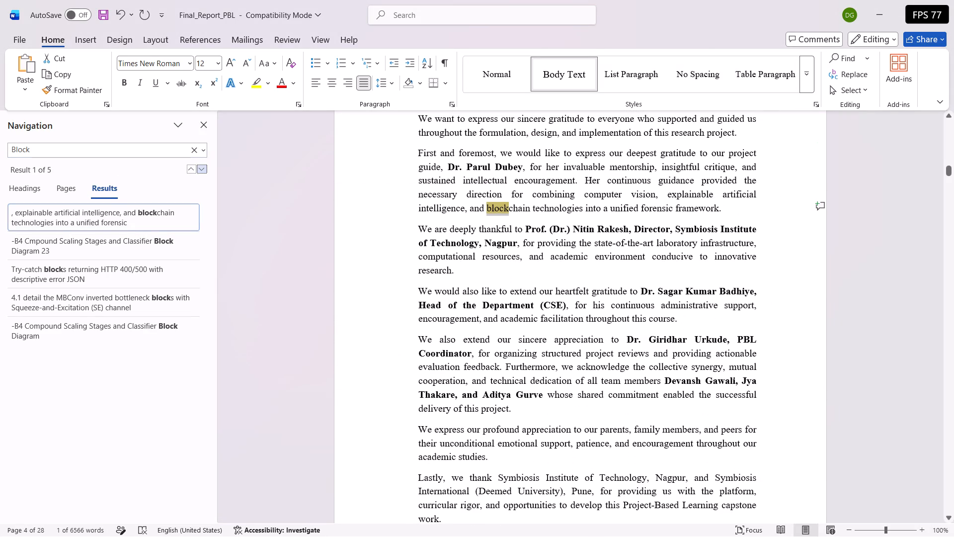
click(658, 226)
drag(587, 179, 708, 206)
key(ctrl+v)
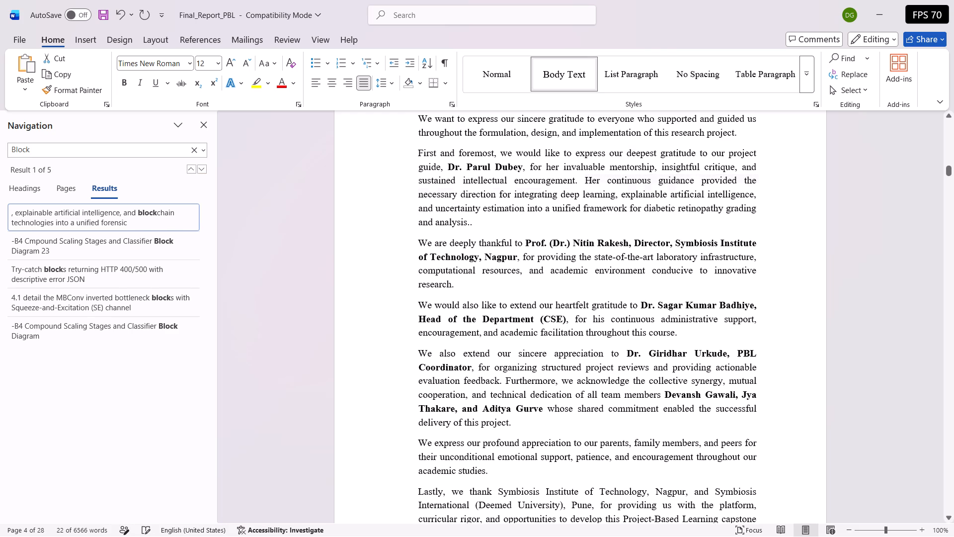
click(490, 221)
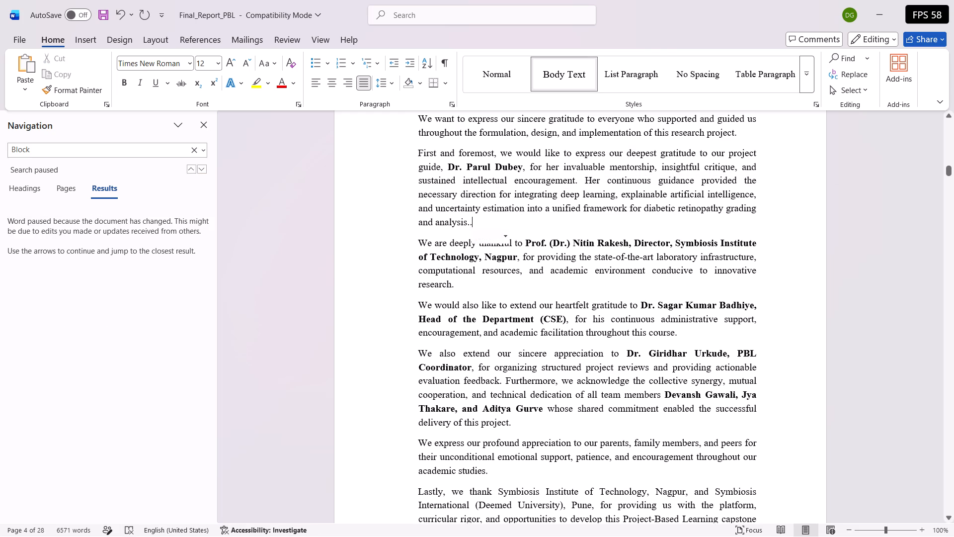
key(BackSpace)
Search the report again for remaining occurrences of "Block".
click(86, 150)
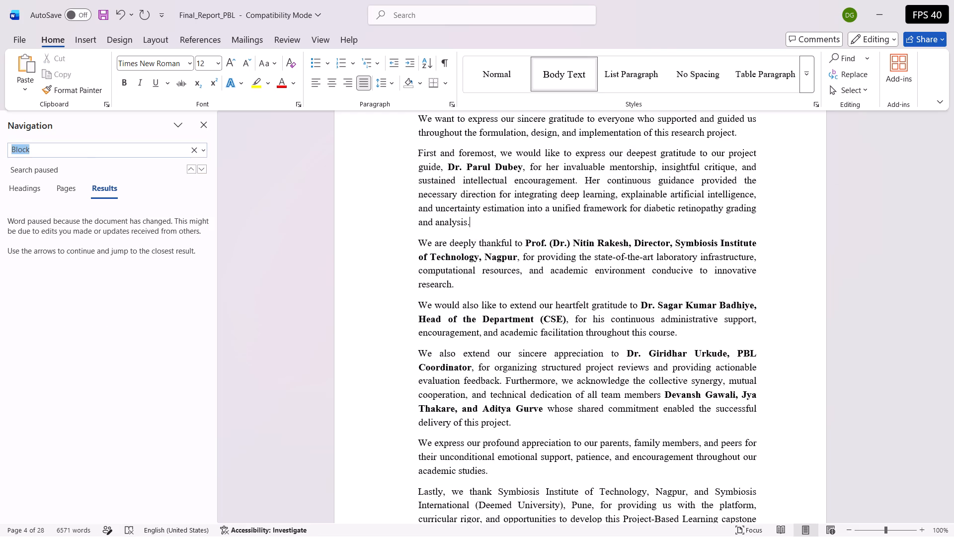
key(Return)
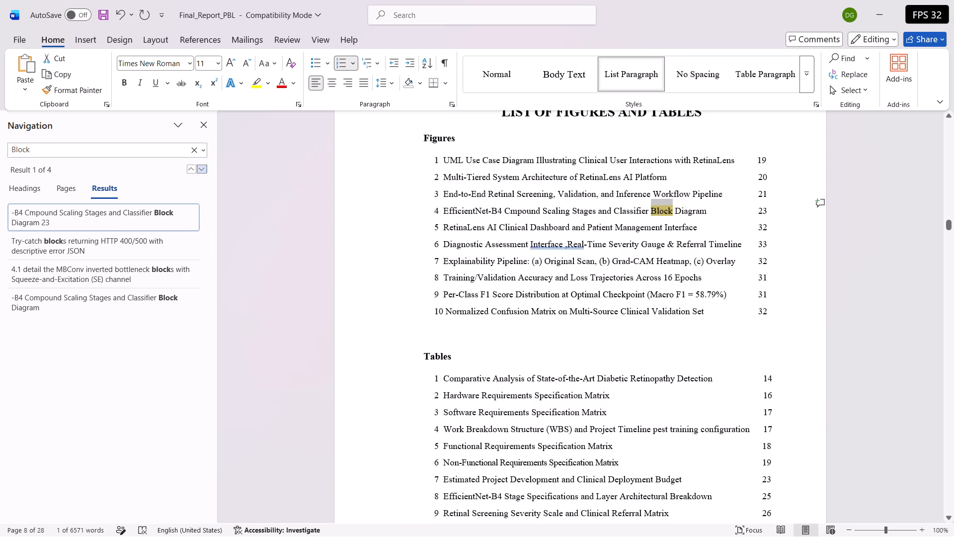
Clear the previous search and search the report for "yesh".
click(192, 149)
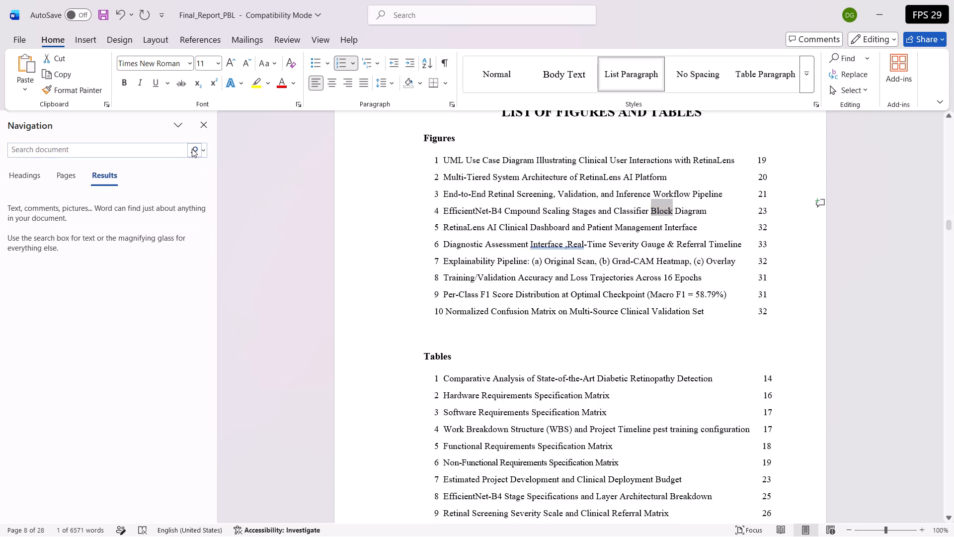
key(y)
click(152, 151)
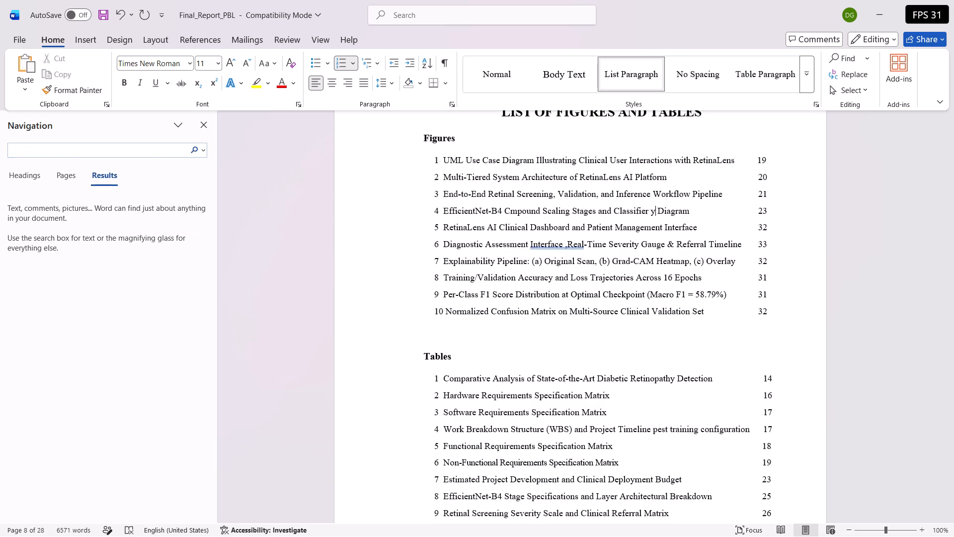
text(yesh)
key(Return)
key(Return)
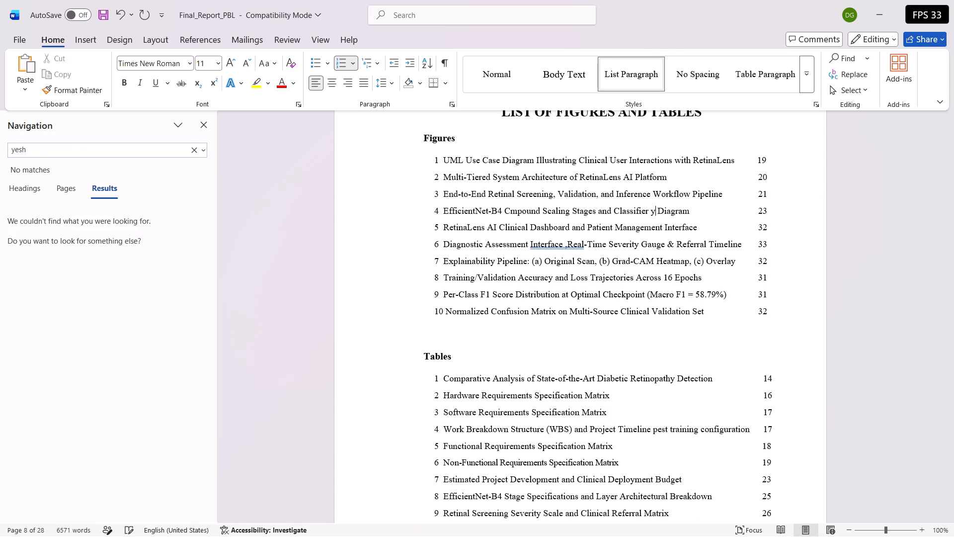
key(Return)
key(Return)
Delete the stray letter "g" above "Submitted by" on the title page.
scroll(152, 148, up, 10)
scroll(400, 236, up, 12)
scroll(400, 236, down, 2)
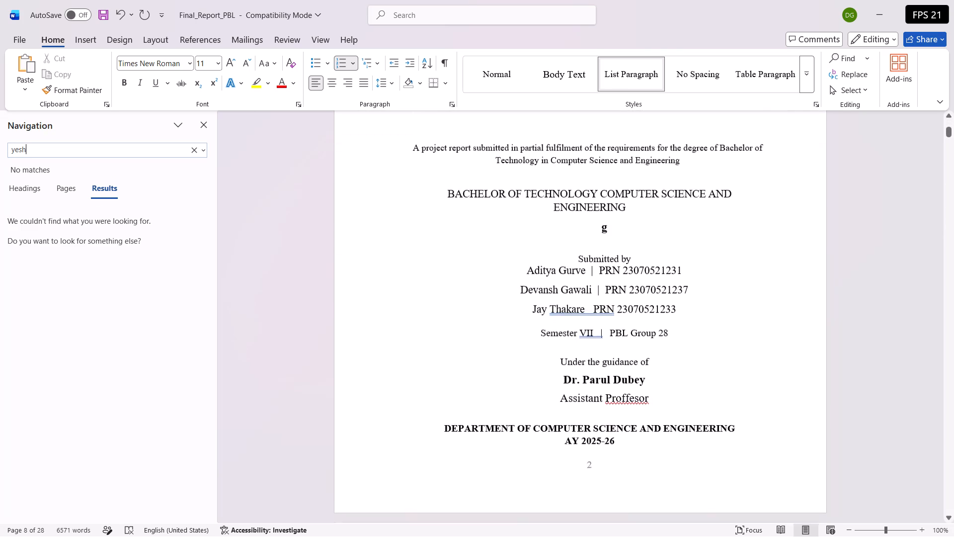
scroll(400, 236, down, 1)
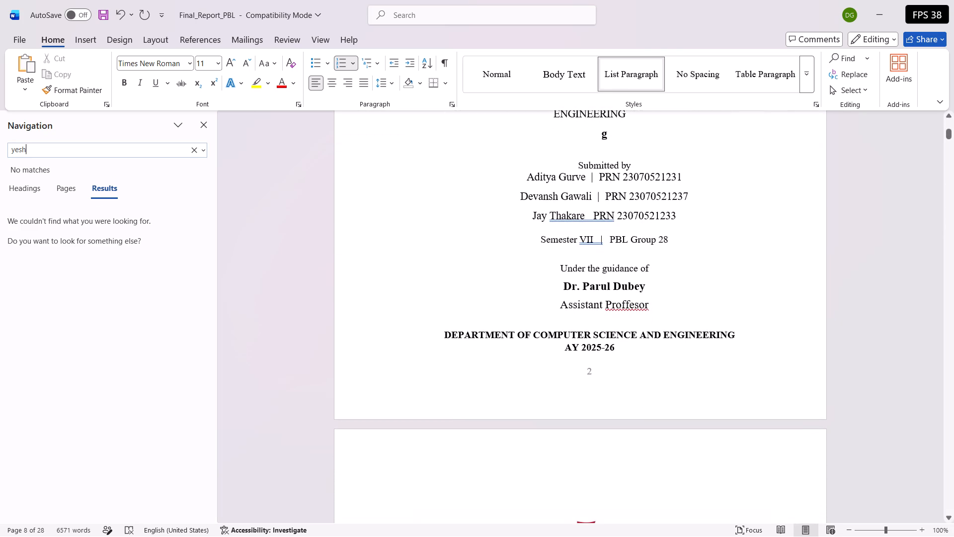
scroll(448, 172, up, 1)
click(612, 282)
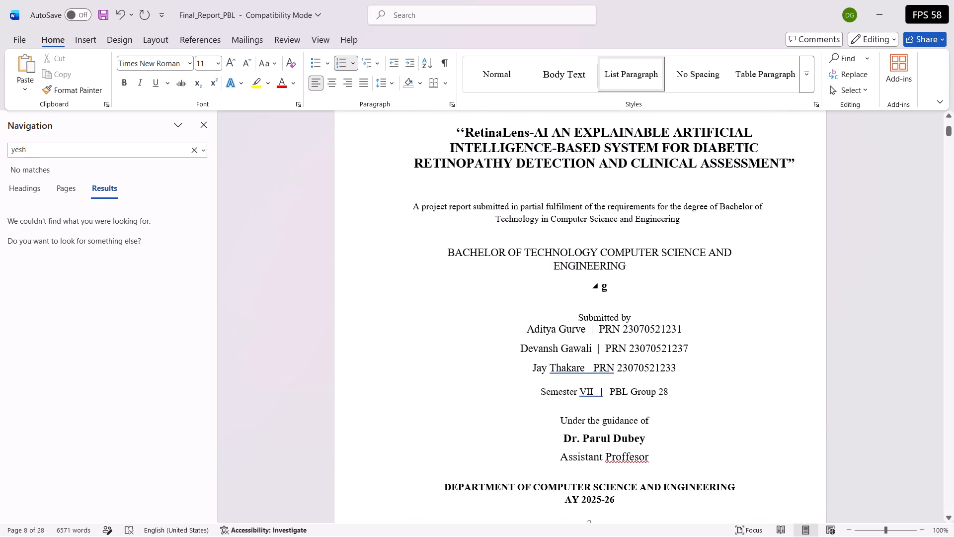
key(BackSpace)
Check the front pages after the title page, including the Certificate page.
scroll(612, 282, down, 2)
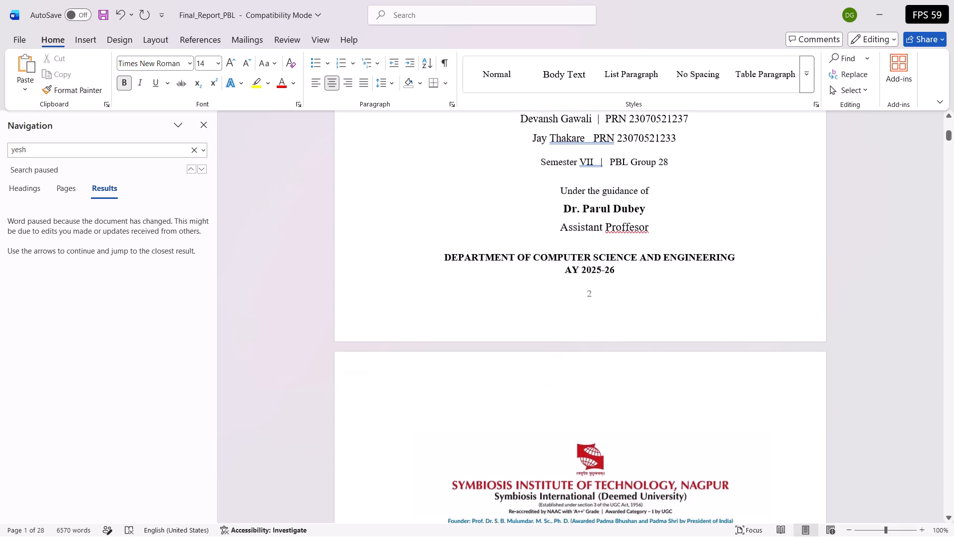
scroll(612, 282, down, 4)
scroll(612, 282, up, 1)
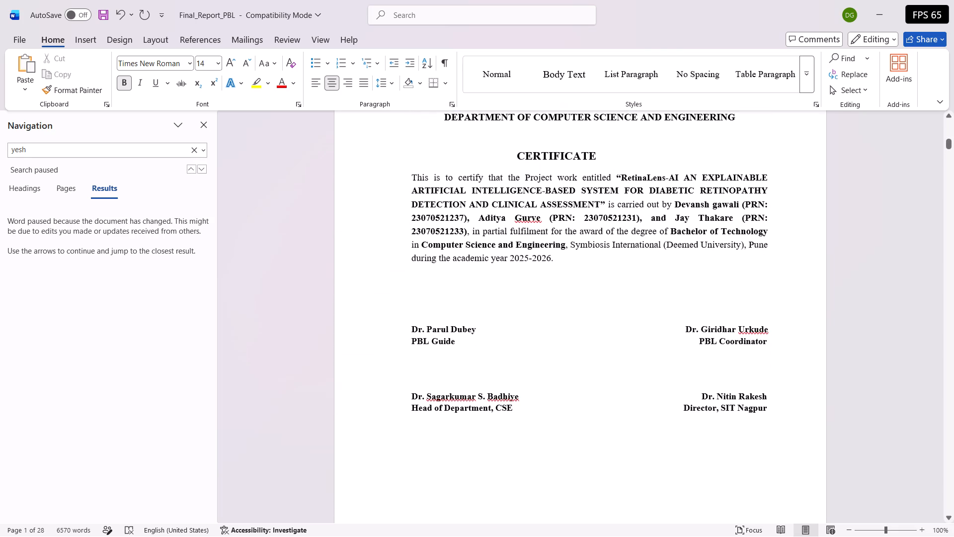
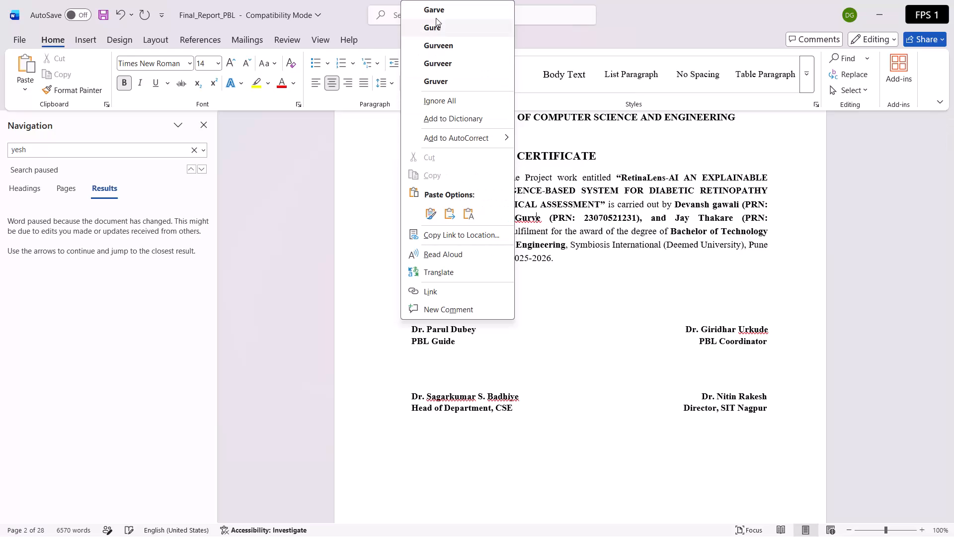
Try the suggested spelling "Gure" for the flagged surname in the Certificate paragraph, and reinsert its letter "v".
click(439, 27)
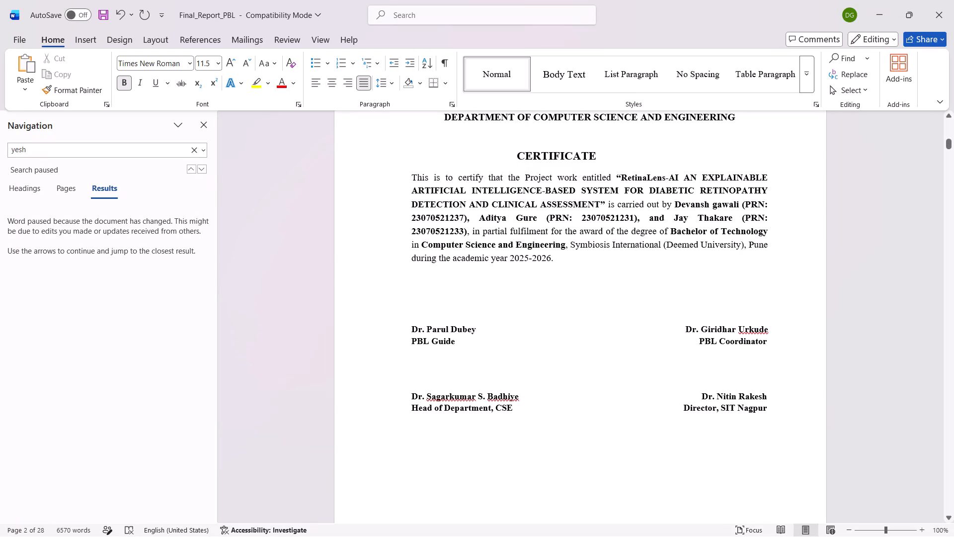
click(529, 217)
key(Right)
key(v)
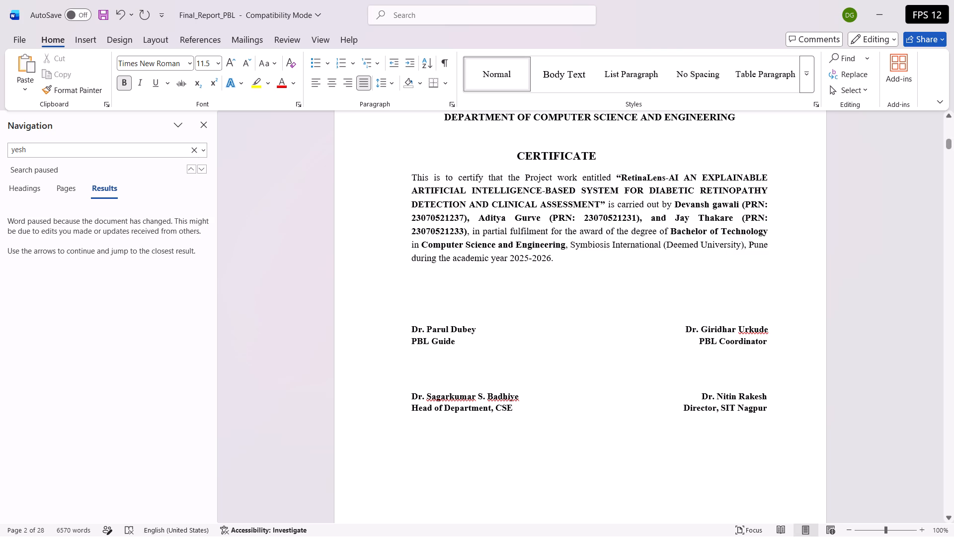
Review the remaining front pages: the Certificate signatures, Declaration, Acknowledgement, Abstract and Table of Contents.
scroll(686, 360, down, 2)
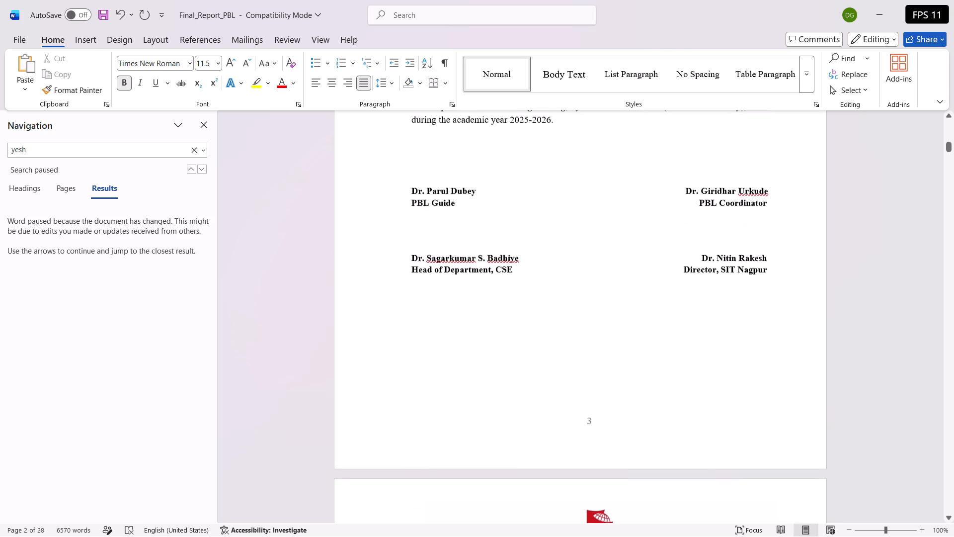
scroll(686, 360, down, 1)
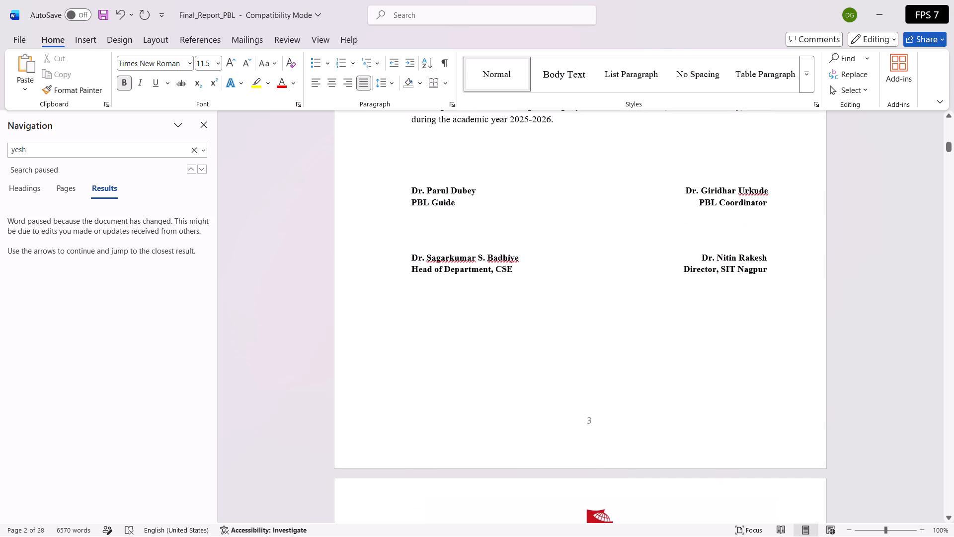
scroll(686, 360, down, 1)
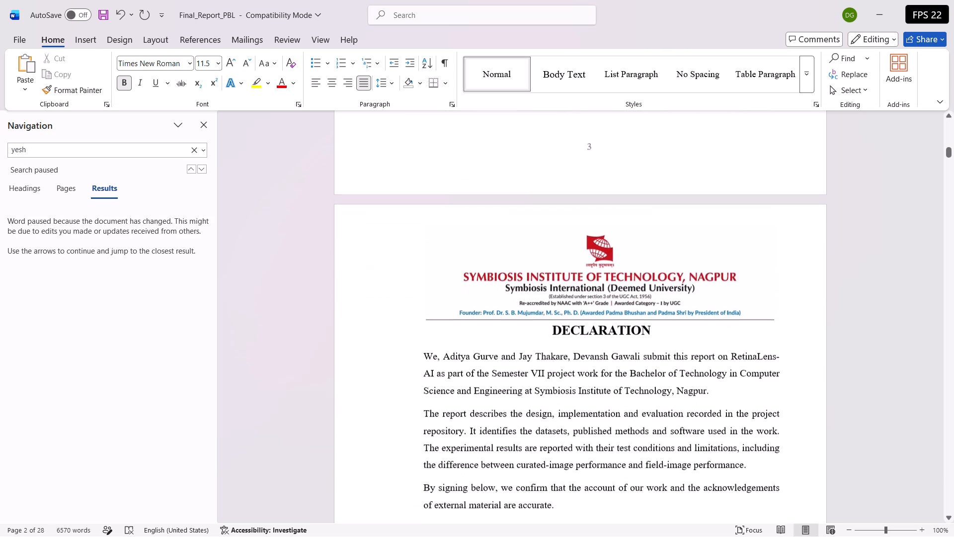
scroll(686, 360, down, 1)
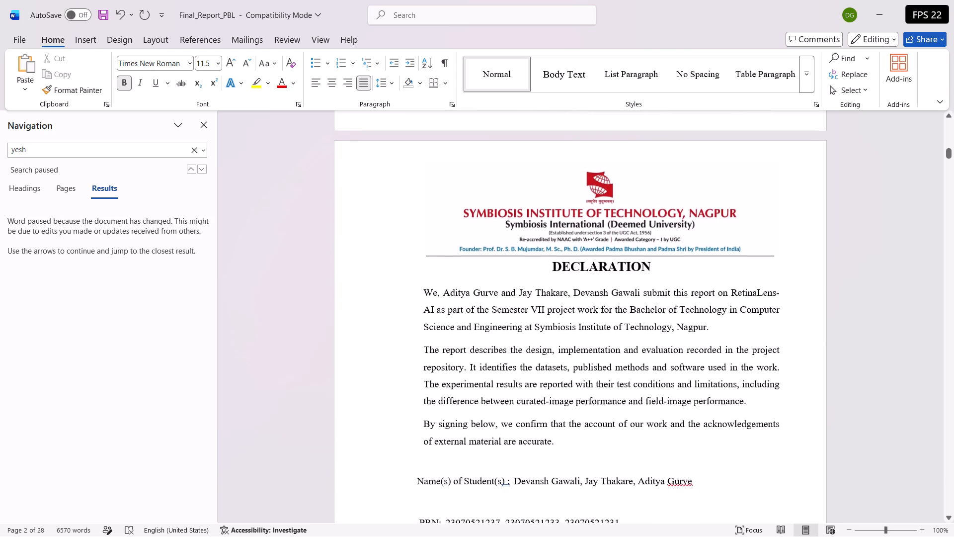
scroll(686, 360, down, 2)
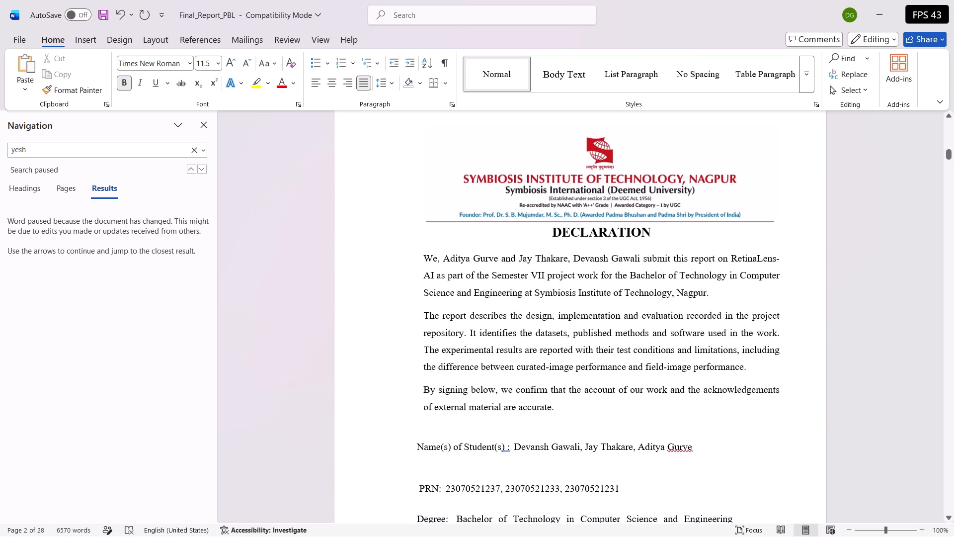
scroll(686, 360, down, 2)
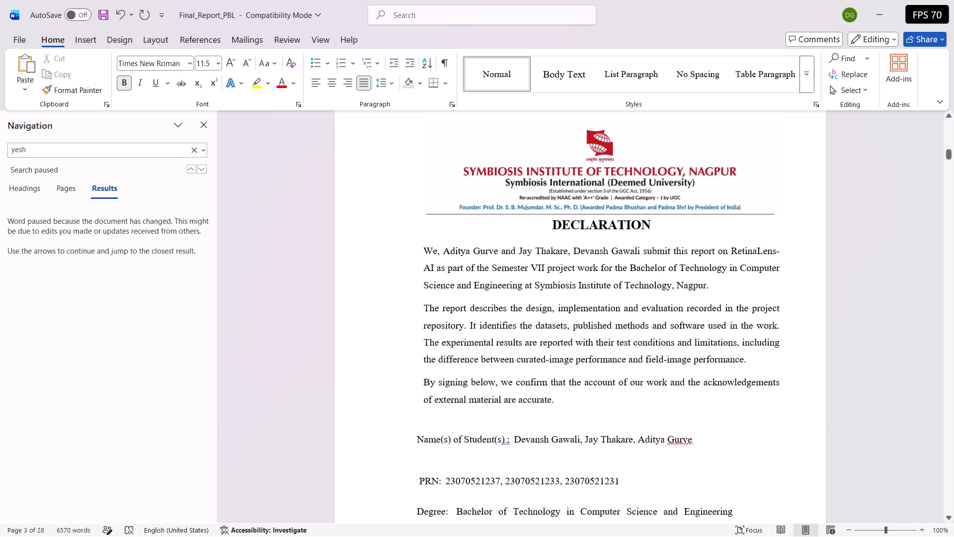
scroll(686, 360, down, 1)
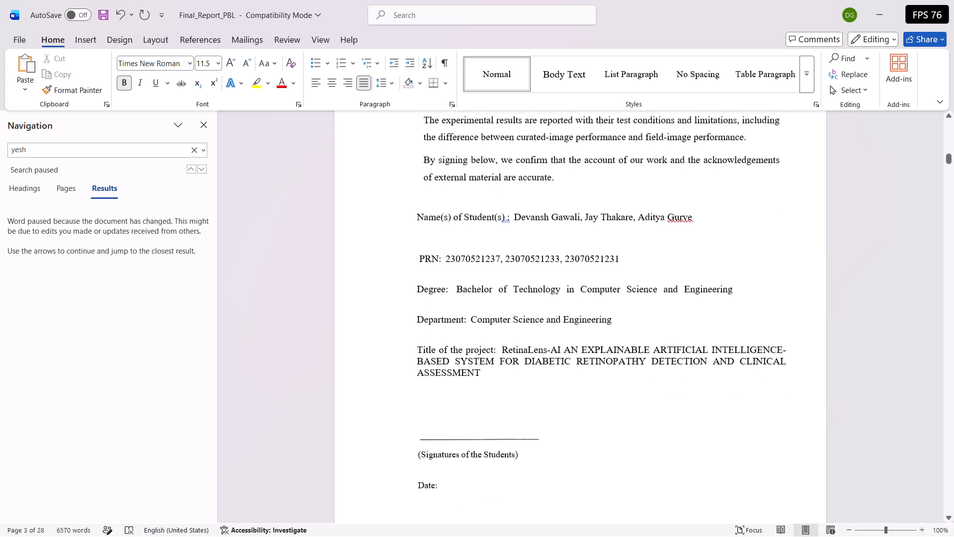
scroll(686, 360, down, 1)
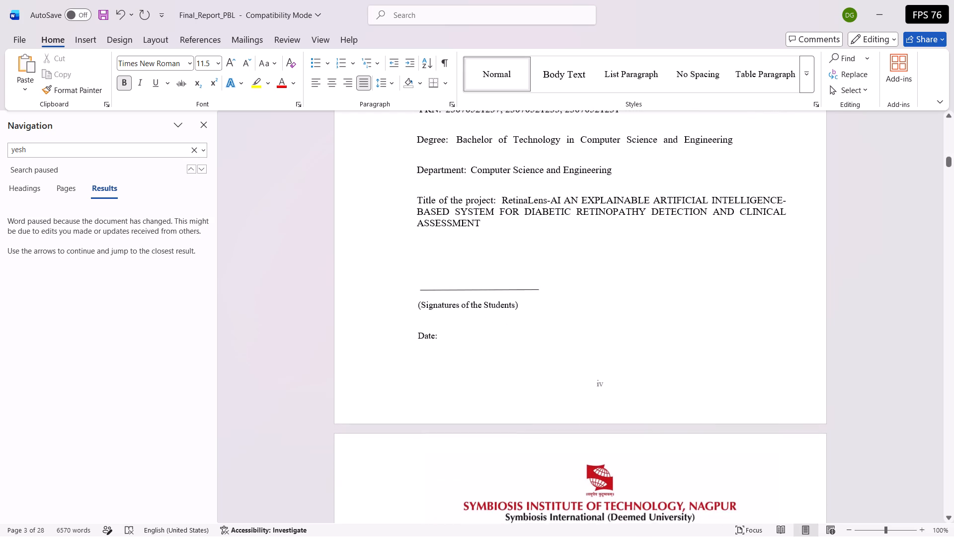
scroll(686, 360, down, 5)
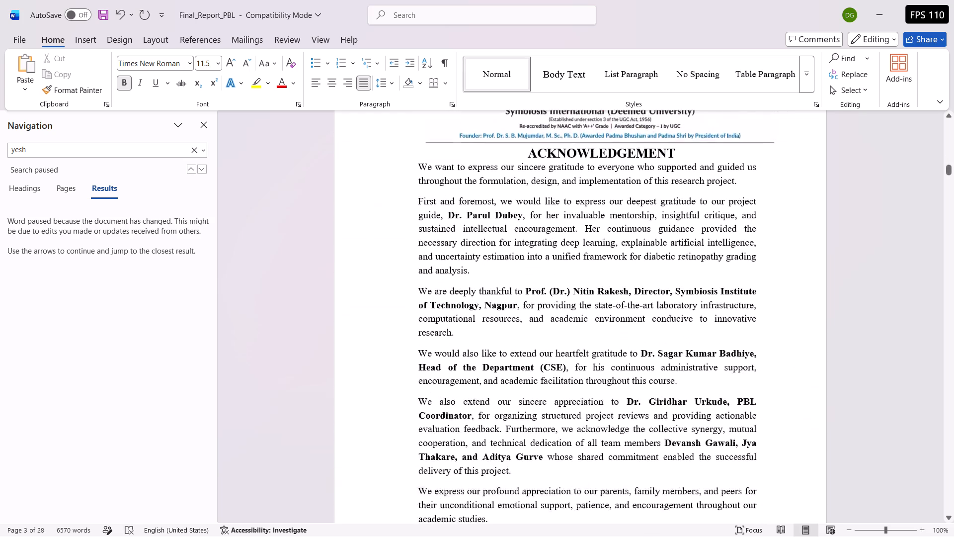
scroll(686, 360, down, 2)
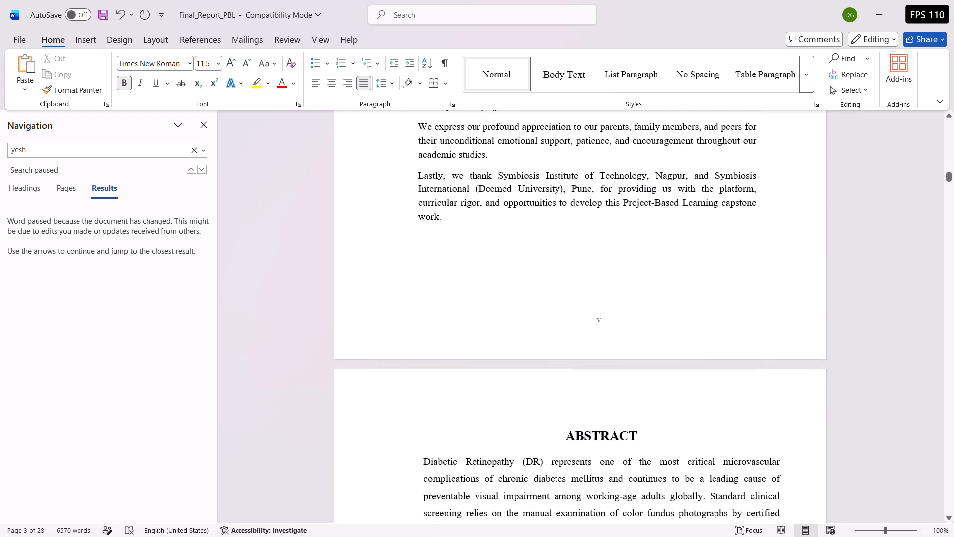
scroll(686, 360, down, 3)
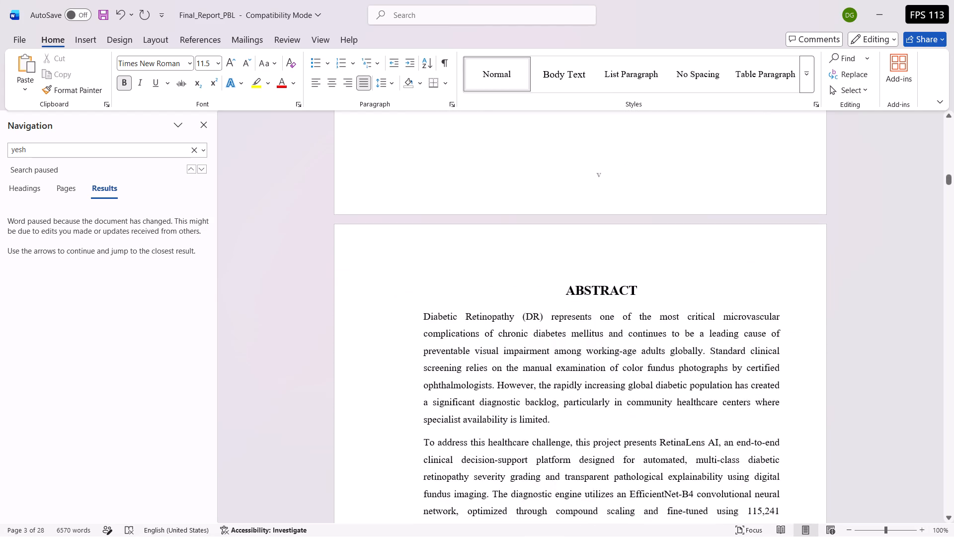
scroll(686, 360, down, 2)
scroll(686, 360, up, 1)
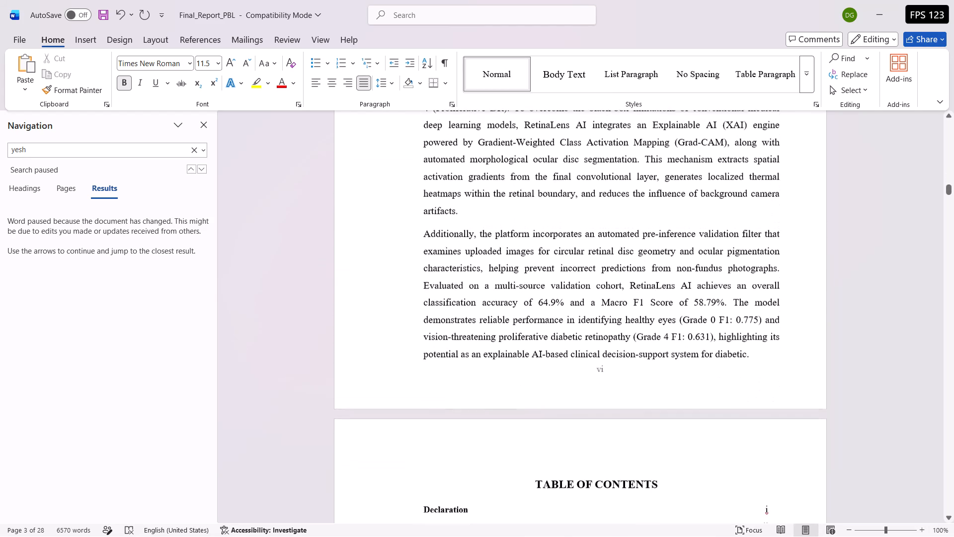
scroll(686, 360, up, 1)
scroll(686, 360, down, 2)
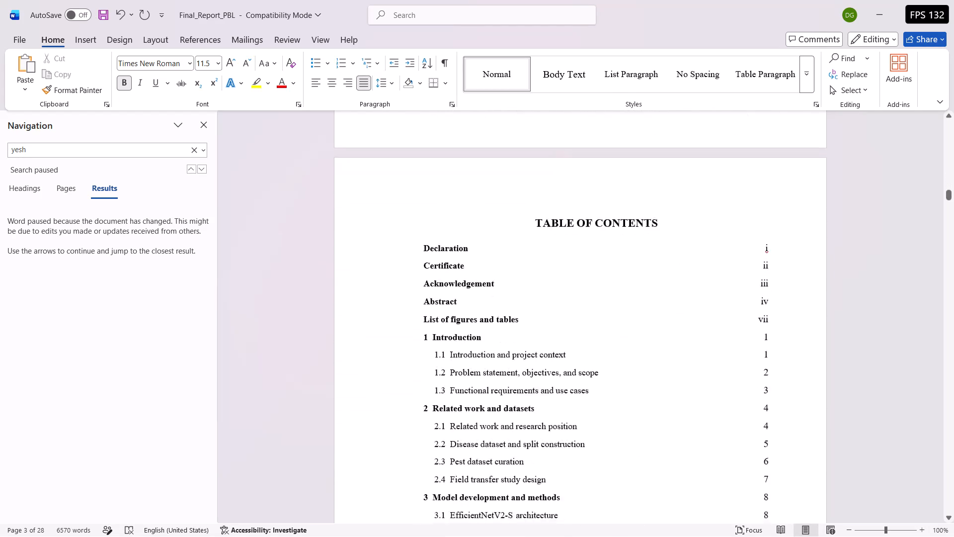
scroll(686, 360, down, 4)
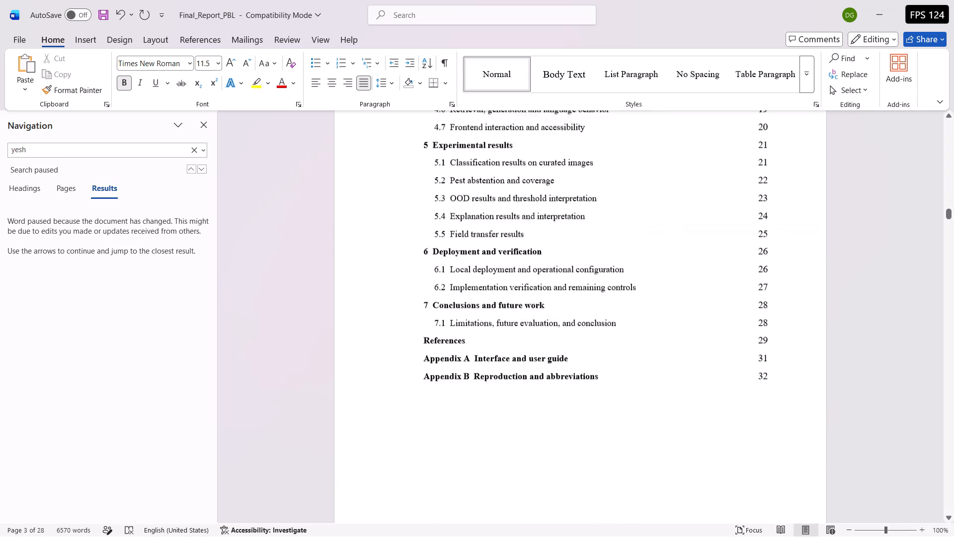
Review Chapters 1 to 3, including the comparison of existing research in Table 2.1 and the requirements tables.
scroll(686, 360, down, 5)
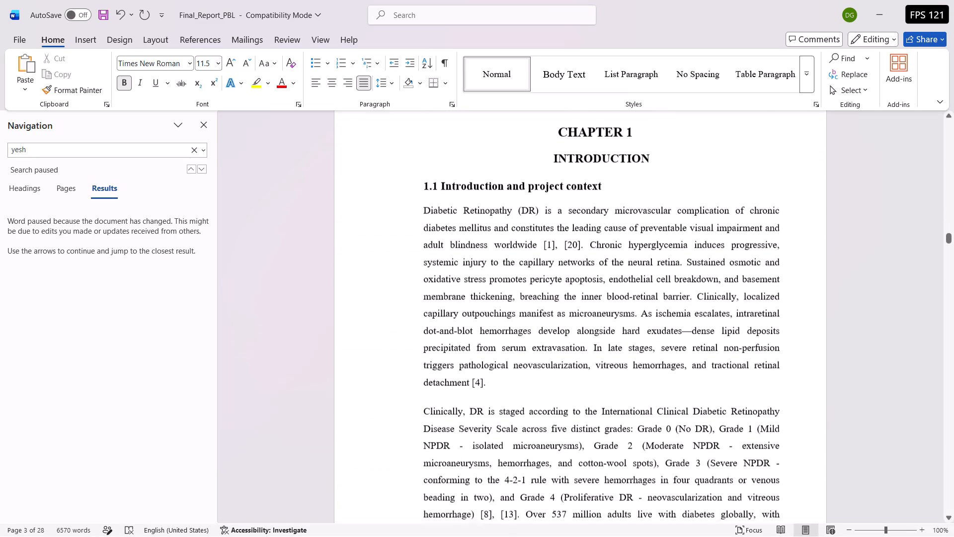
scroll(686, 360, down, 6)
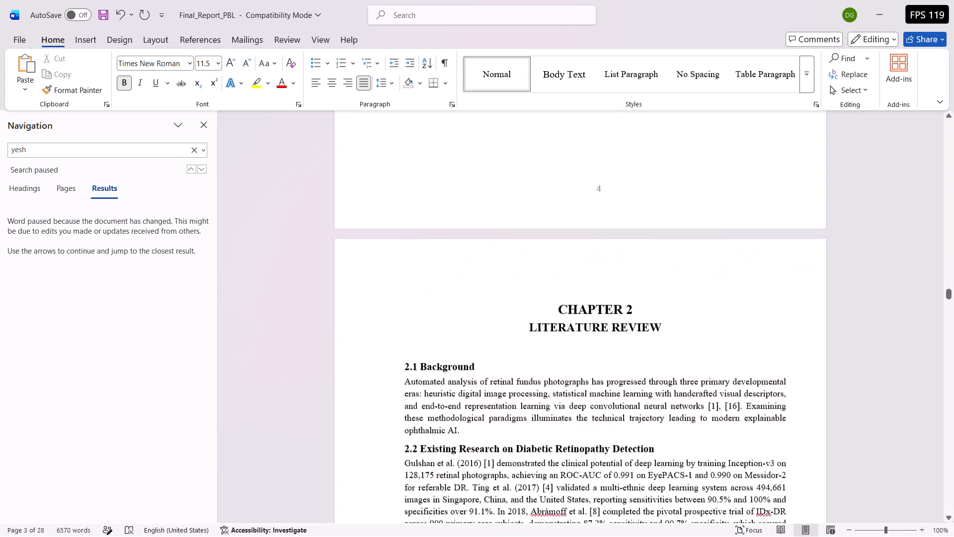
scroll(686, 360, down, 6)
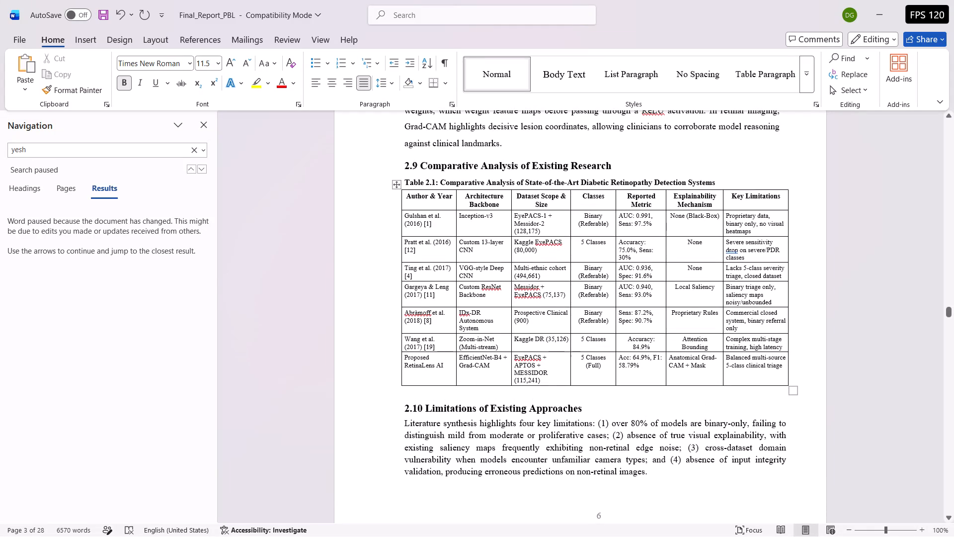
drag(419, 231, 452, 222)
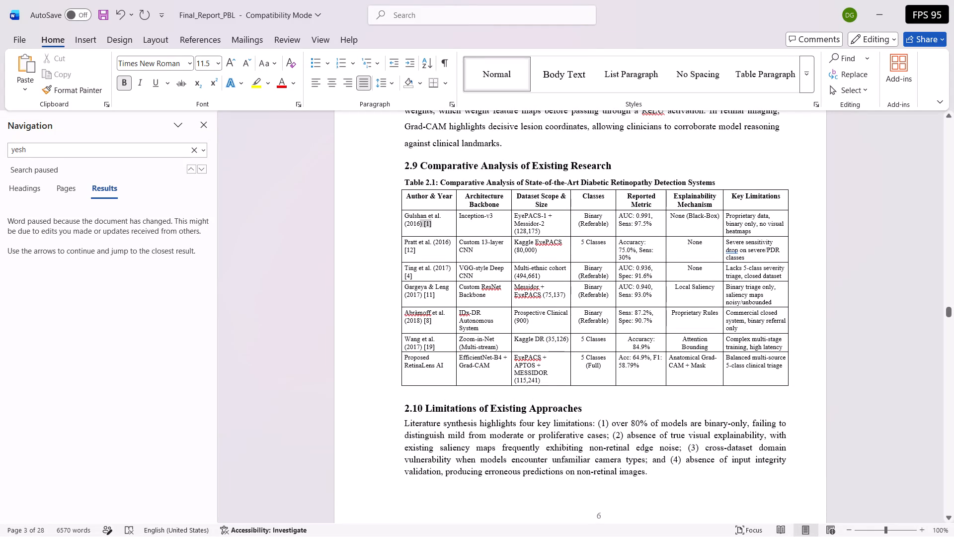
drag(452, 222, 473, 223)
click(455, 310)
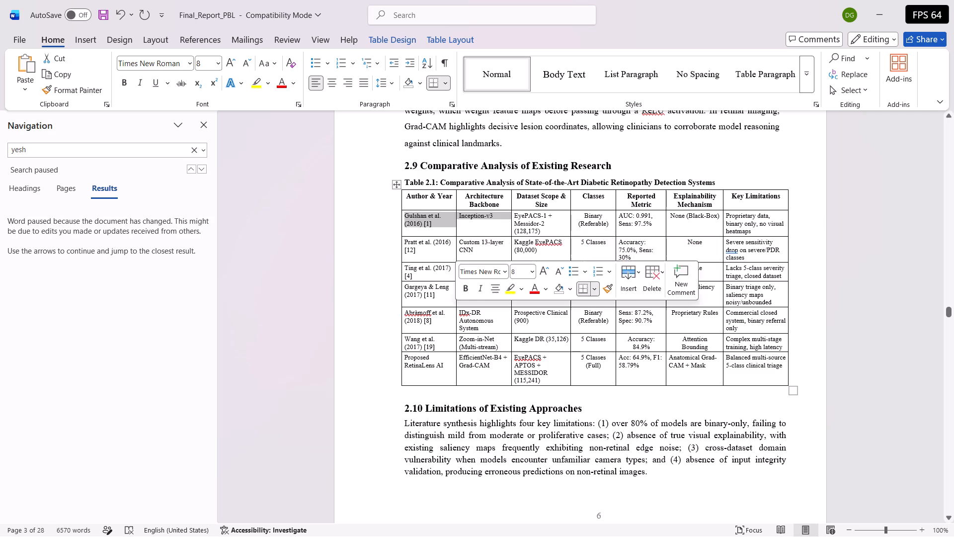
scroll(536, 307, down, 2)
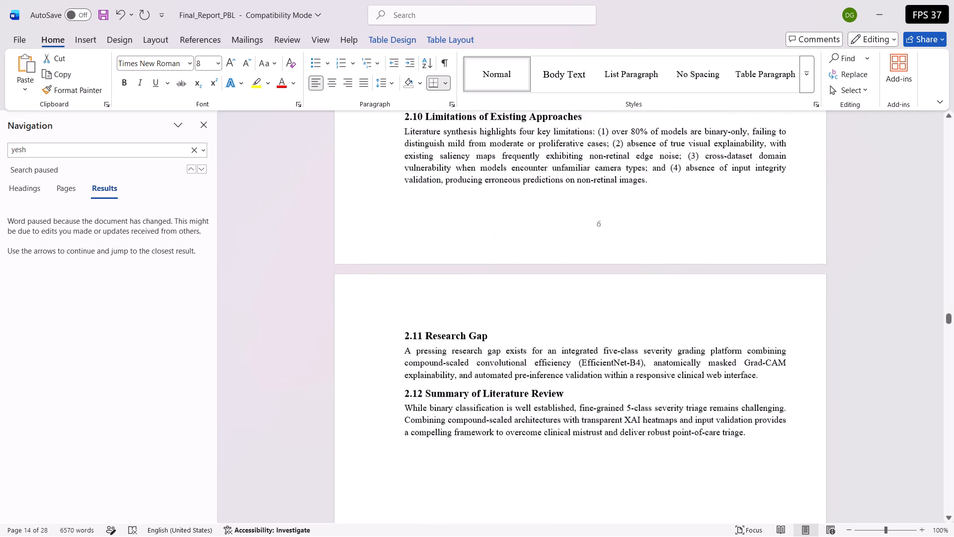
scroll(536, 307, down, 3)
scroll(536, 307, up, 1)
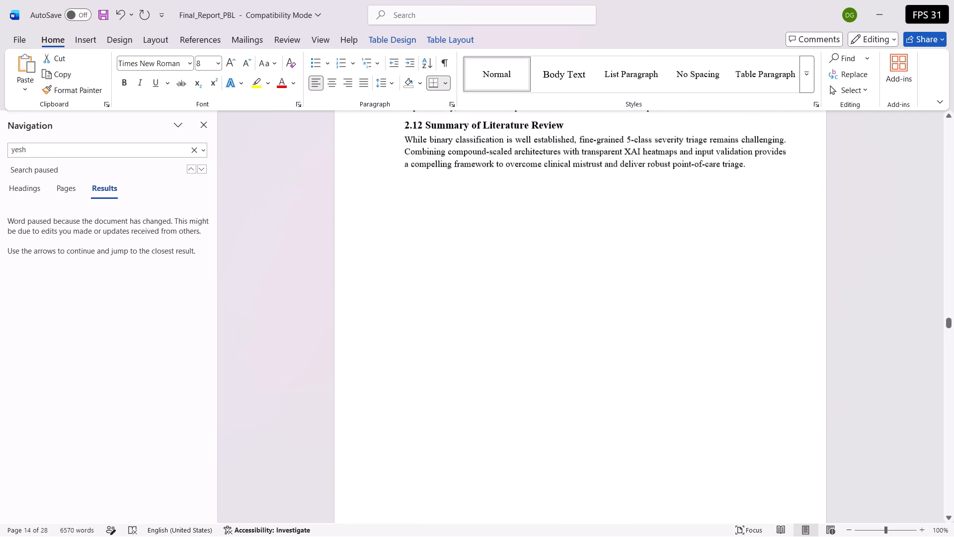
scroll(536, 307, up, 1)
scroll(536, 307, down, 4)
scroll(536, 307, up, 1)
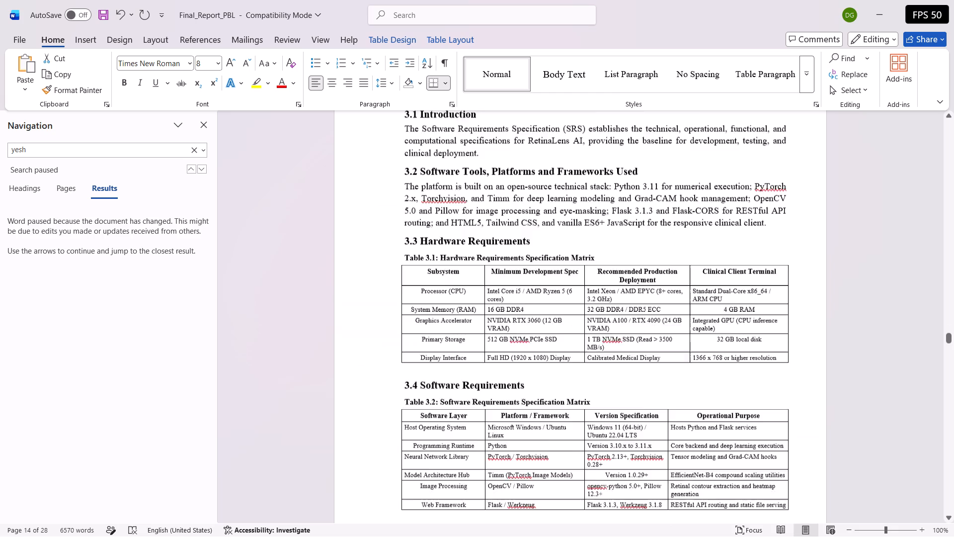
scroll(536, 307, up, 1)
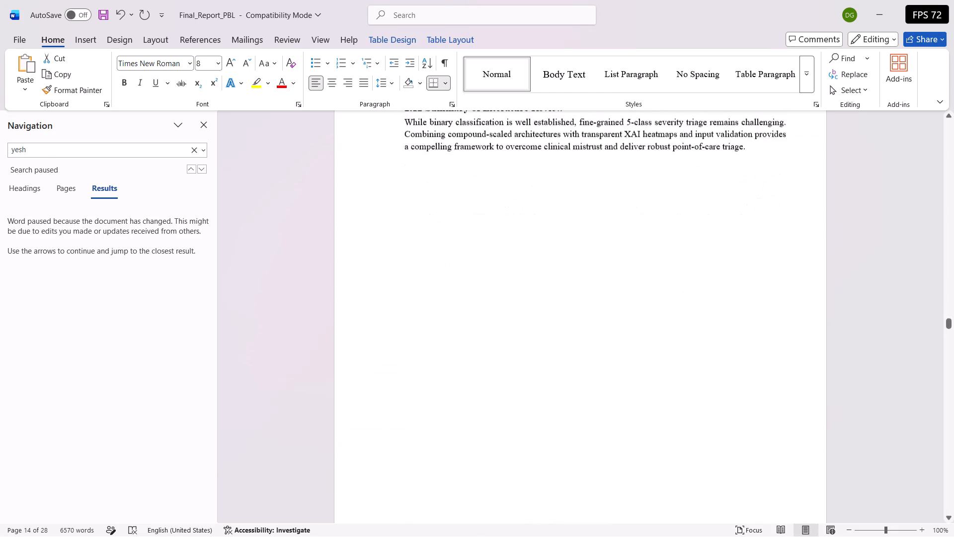
scroll(536, 307, down, 3)
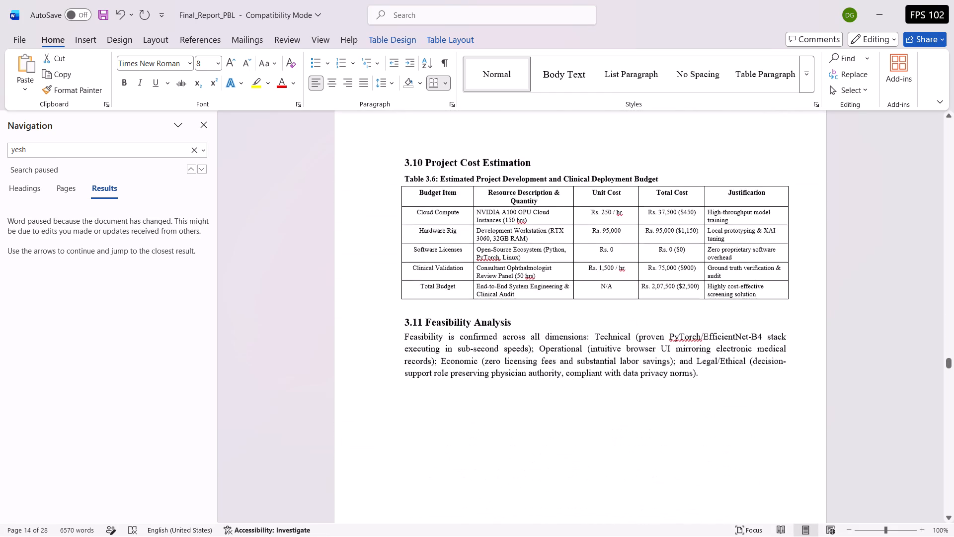
Review the methodology in Chapter 4 and the model evaluation and results in Chapter 5, and return to the title page.
scroll(536, 307, down, 4)
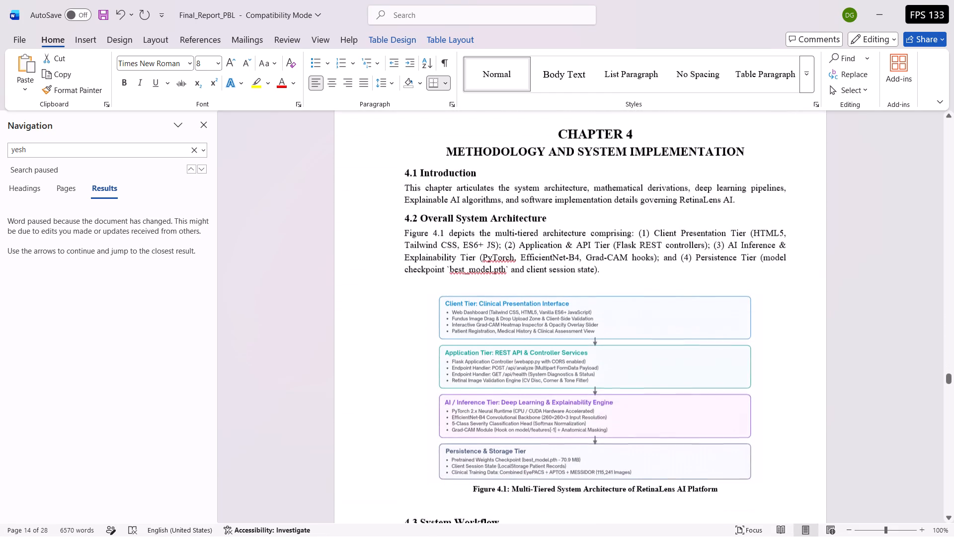
scroll(536, 307, down, 4)
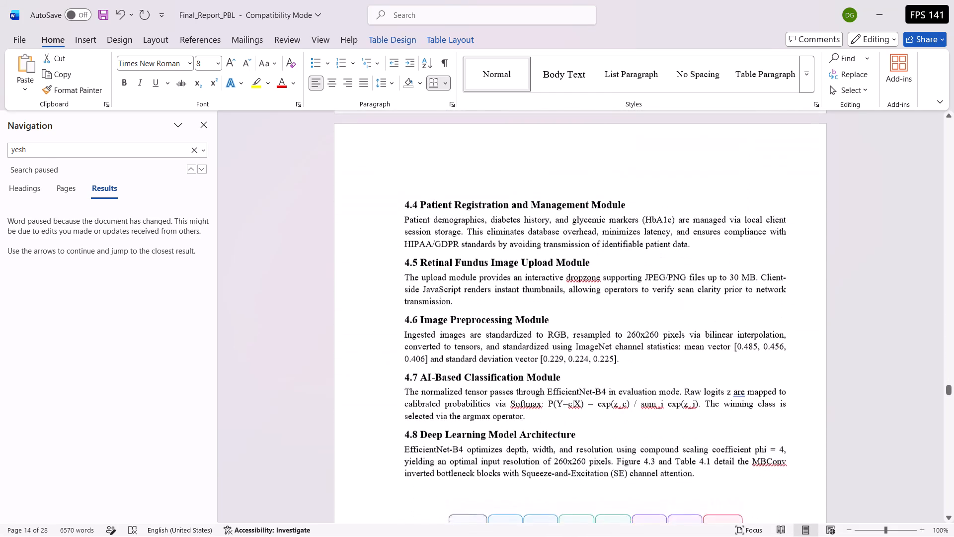
scroll(537, 290, down, 3)
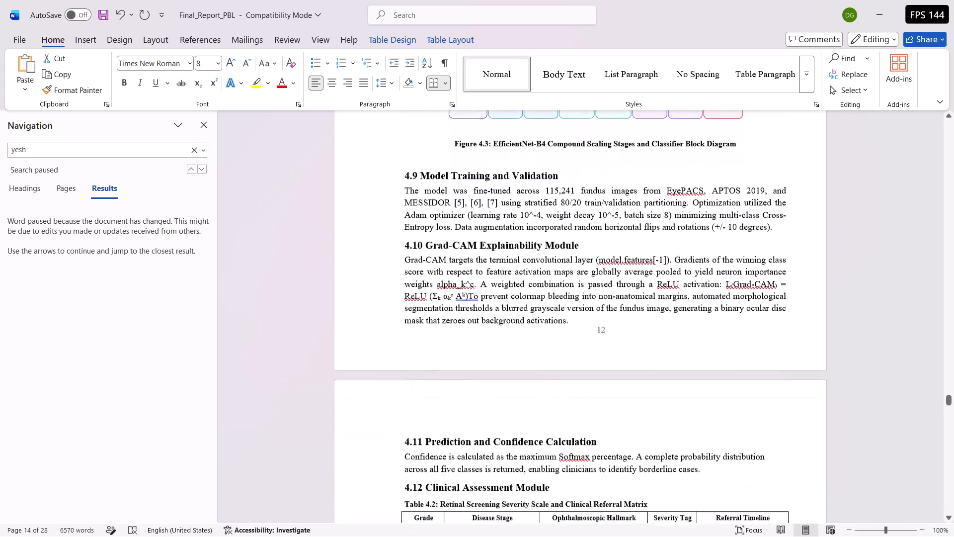
scroll(537, 290, down, 3)
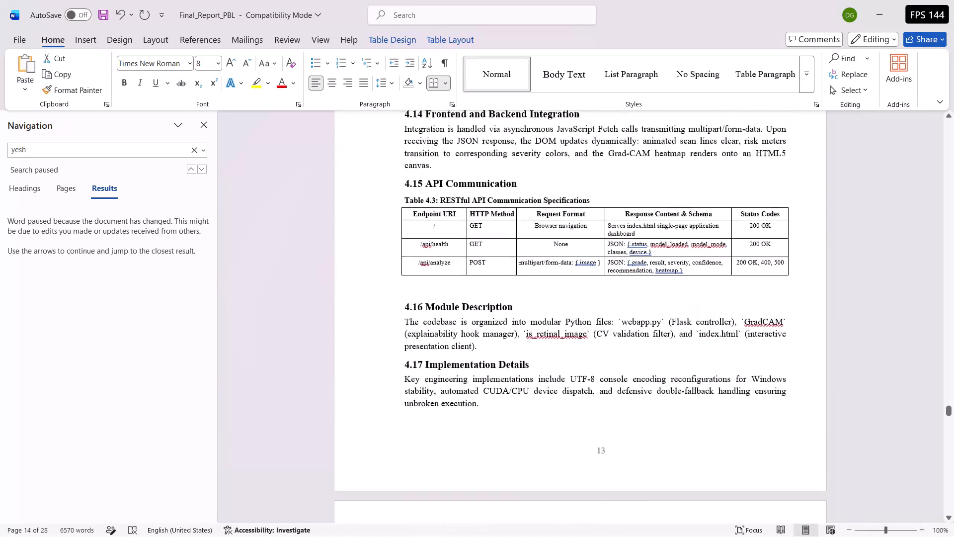
scroll(537, 290, down, 6)
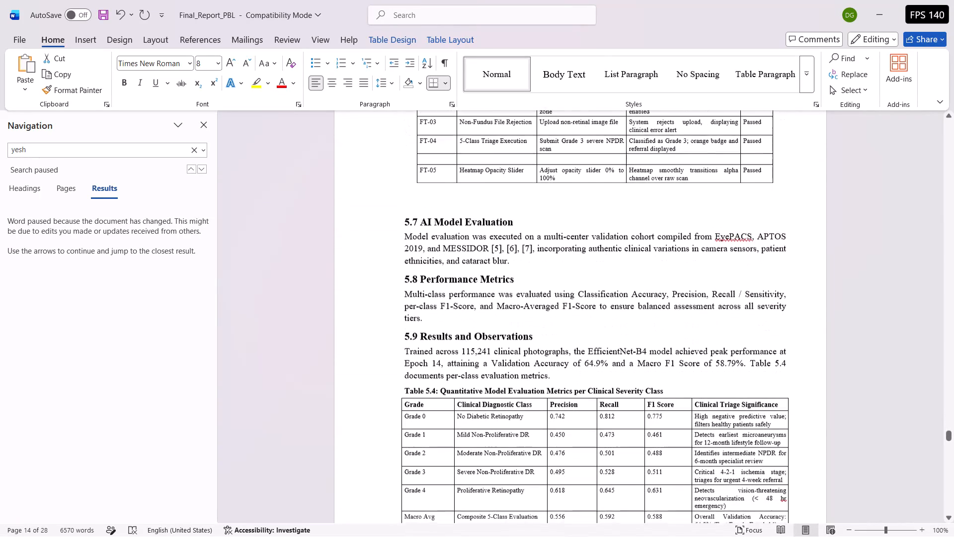
scroll(537, 290, down, 1)
drag(527, 241, 560, 239)
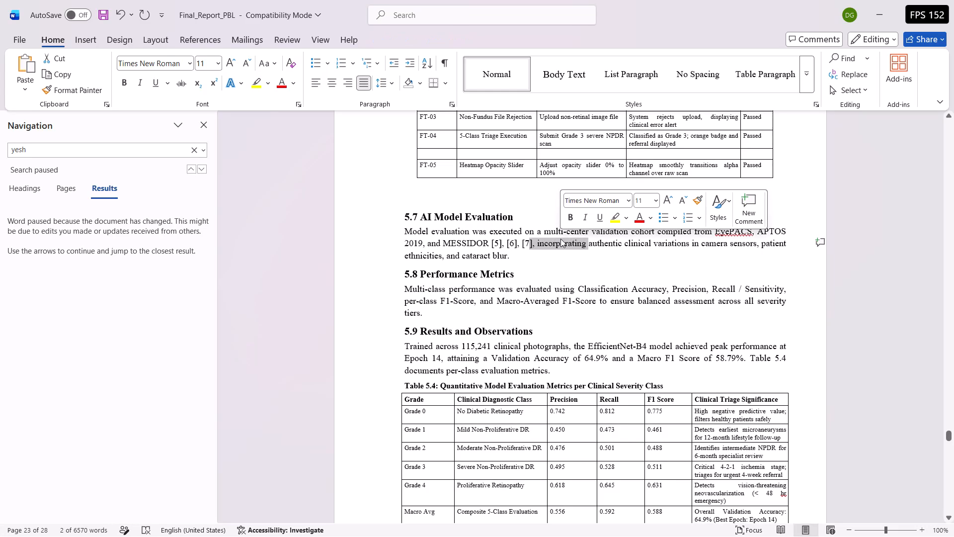
scroll(450, 268, down, 1)
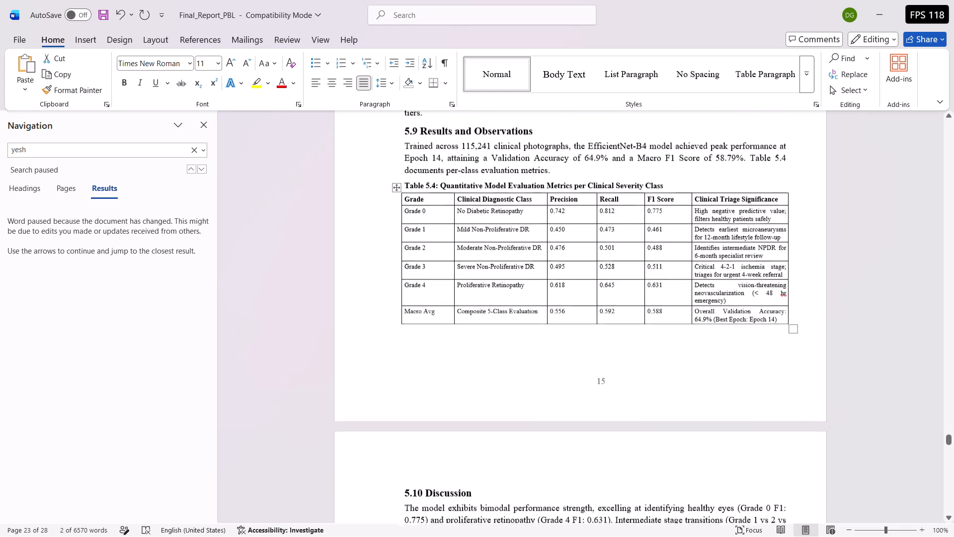
scroll(450, 268, down, 1)
scroll(450, 268, up, 20)
scroll(450, 268, up, 10)
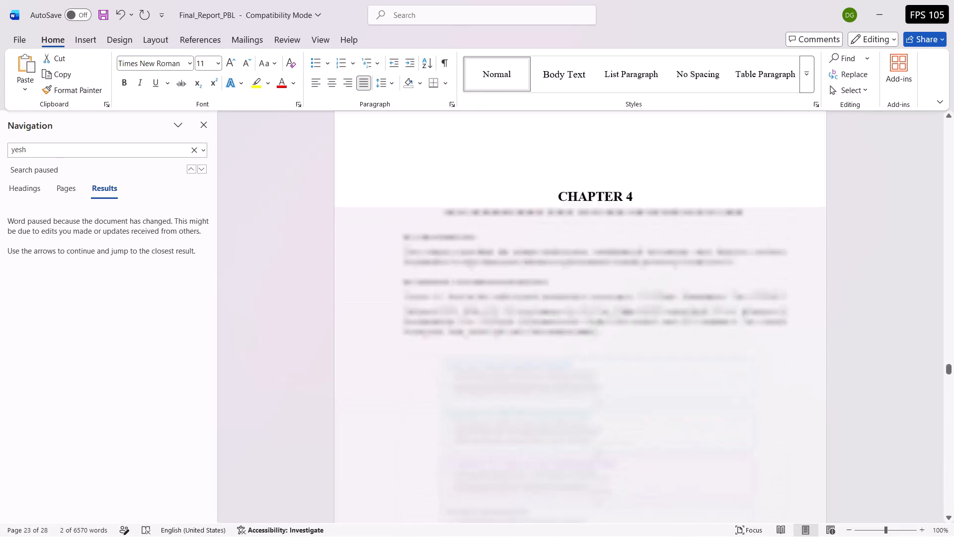
scroll(450, 268, up, 5)
scroll(481, 373, down, 1)
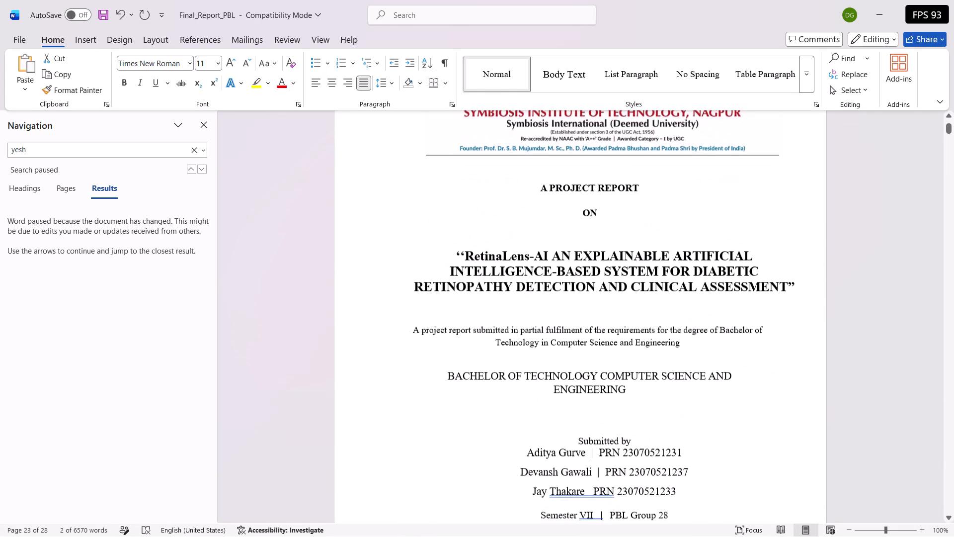
Review the title page, Table of Contents, Introduction opening and the wording of the Certificate paragraph.
scroll(497, 278, down, 13)
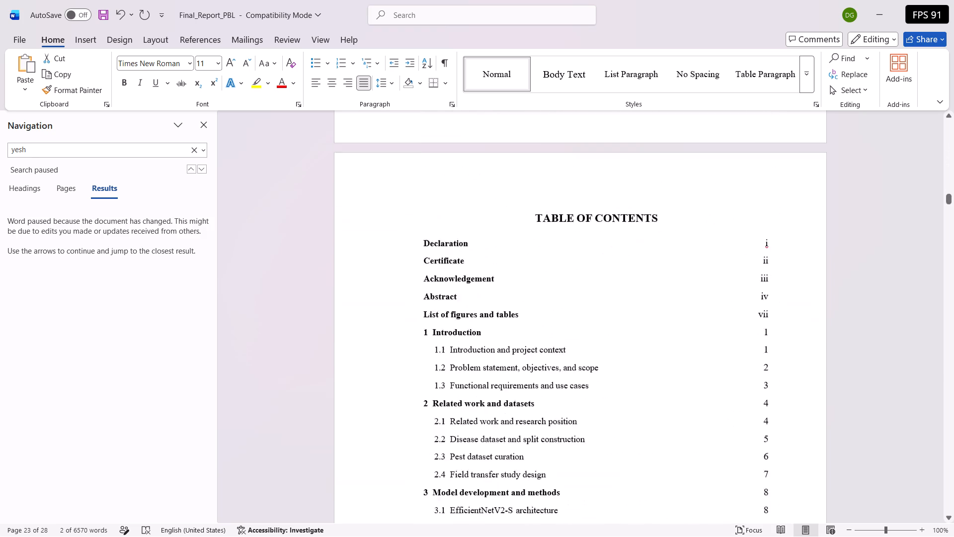
scroll(497, 278, down, 5)
drag(560, 128, 610, 125)
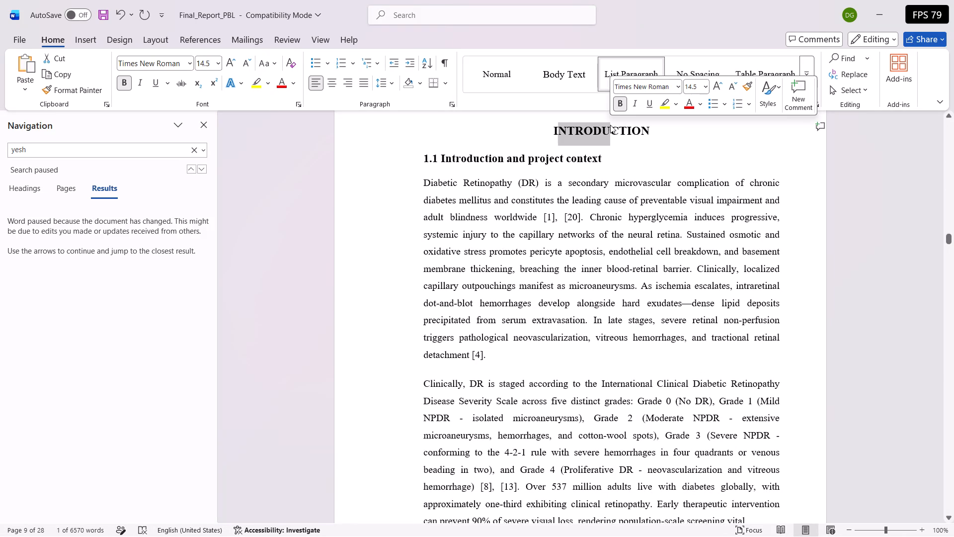
click(640, 167)
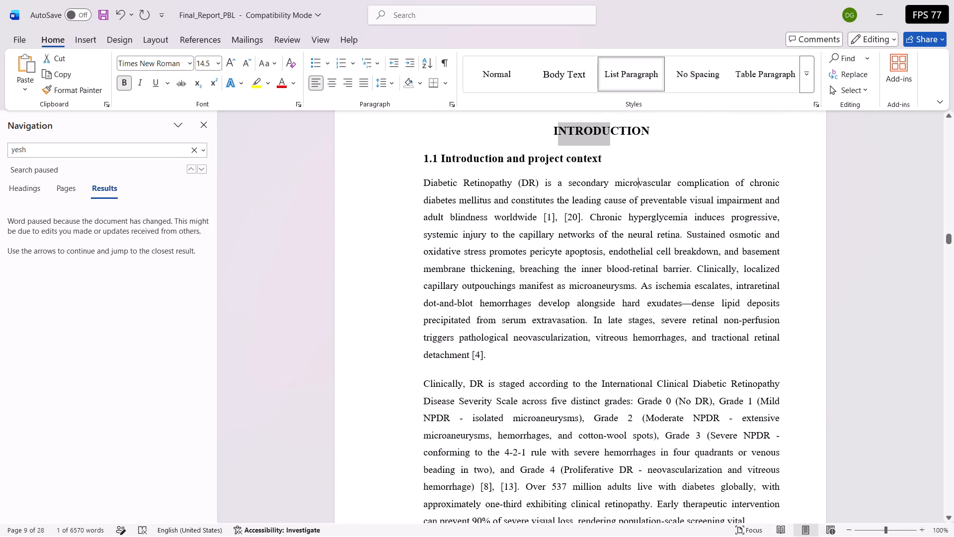
scroll(640, 167, down, 6)
scroll(640, 167, up, 7)
scroll(640, 167, down, 1)
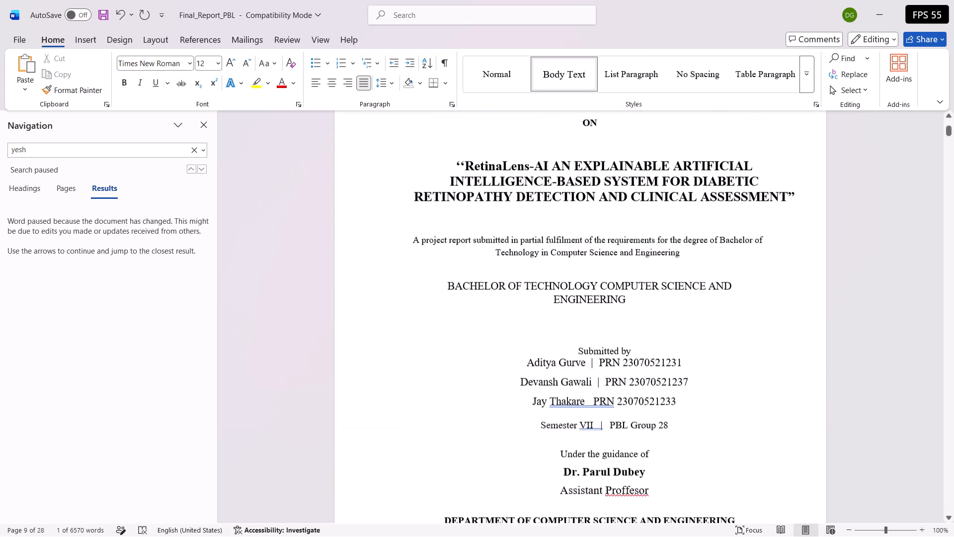
scroll(640, 167, down, 4)
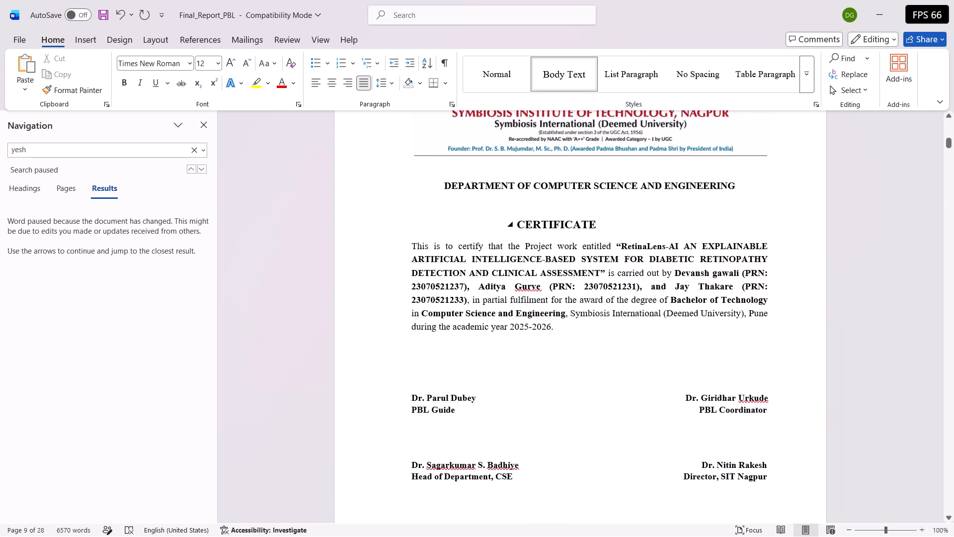
drag(624, 245, 741, 263)
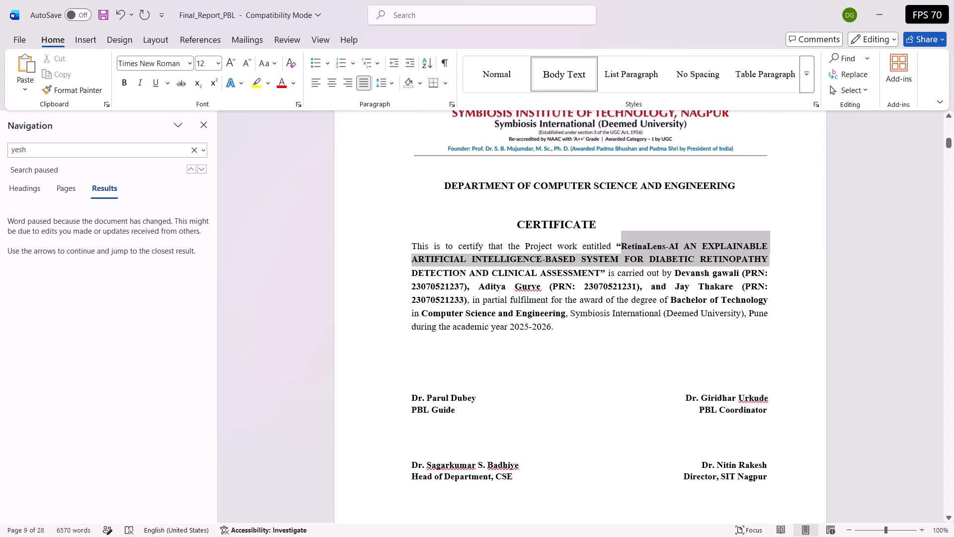
drag(741, 263, 731, 262)
drag(568, 302, 594, 302)
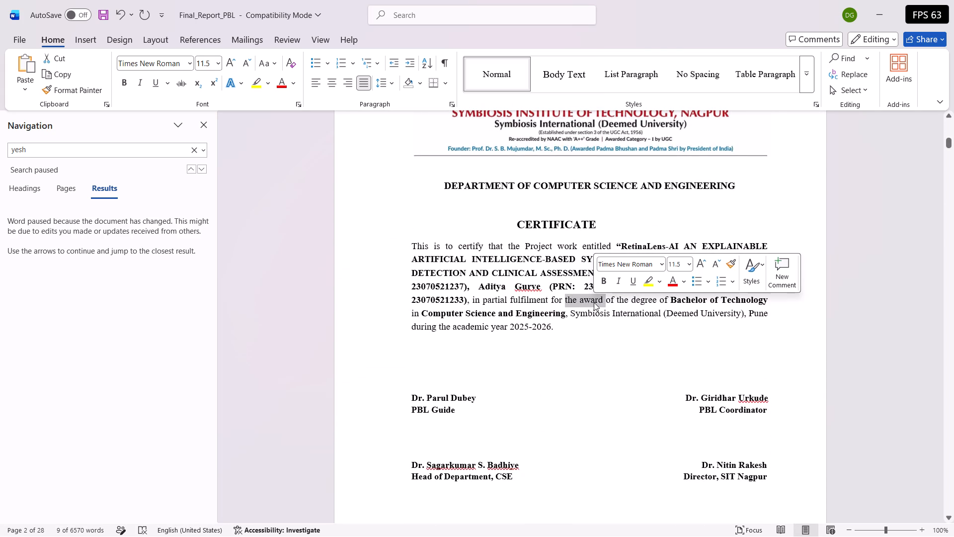
click(613, 302)
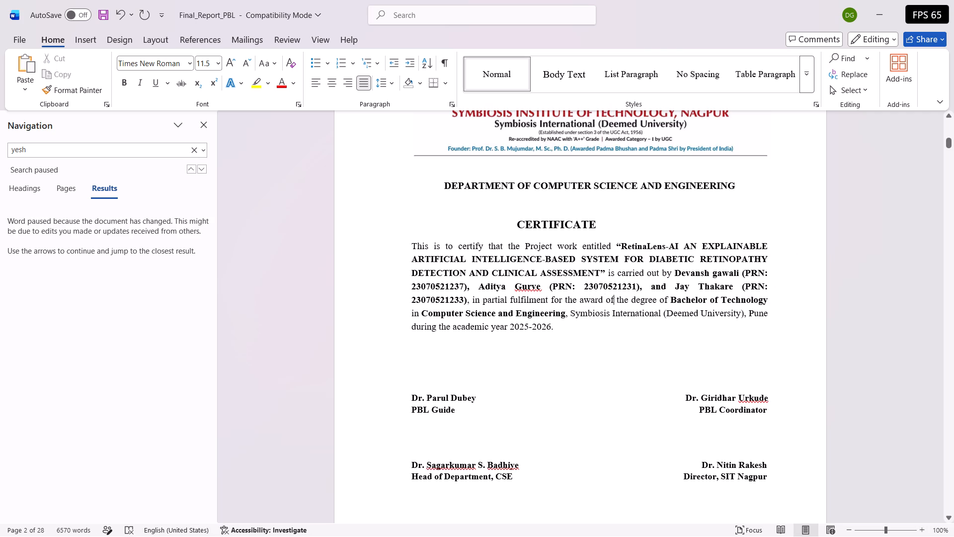
drag(610, 253, 633, 257)
Insert ten spaces before the CERTIFICATE heading to centre it under the department line.
click(512, 207)
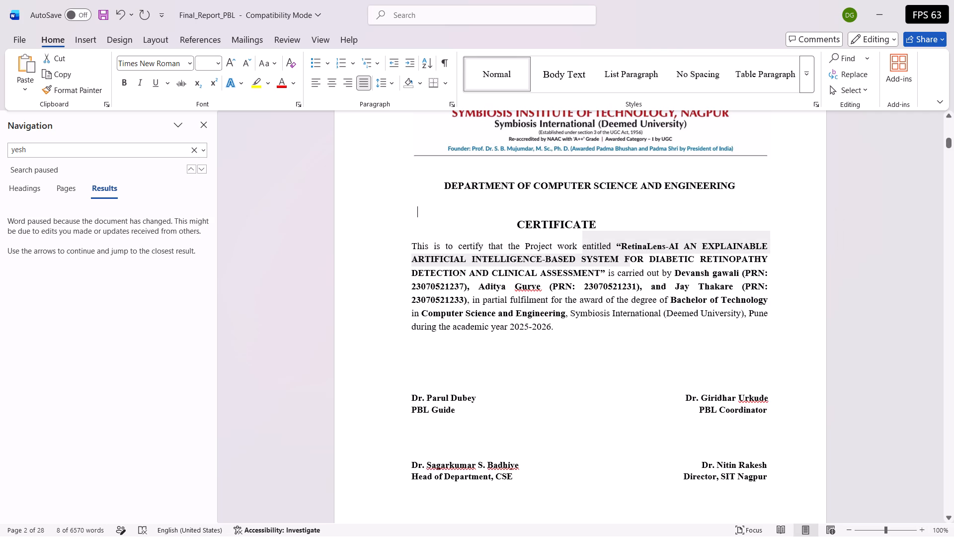
click(619, 215)
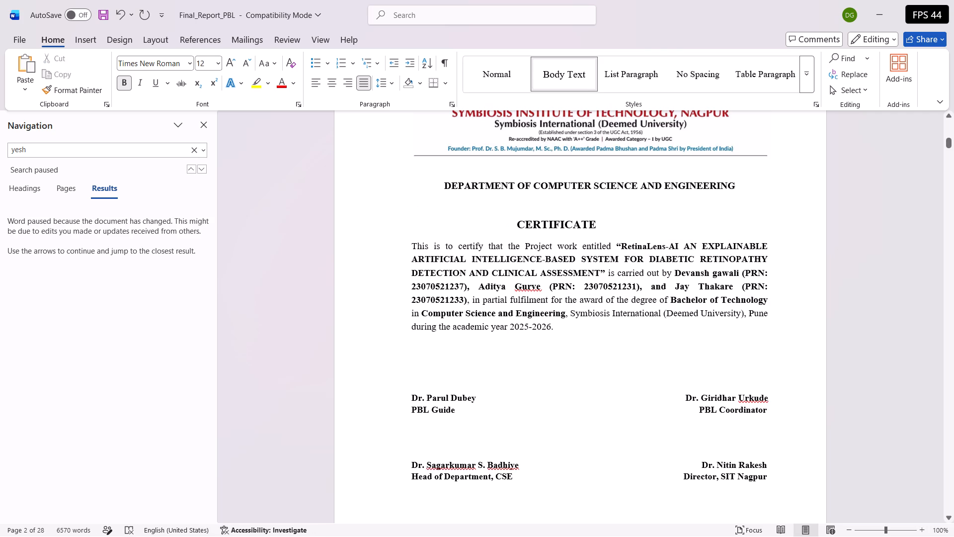
click(520, 223)
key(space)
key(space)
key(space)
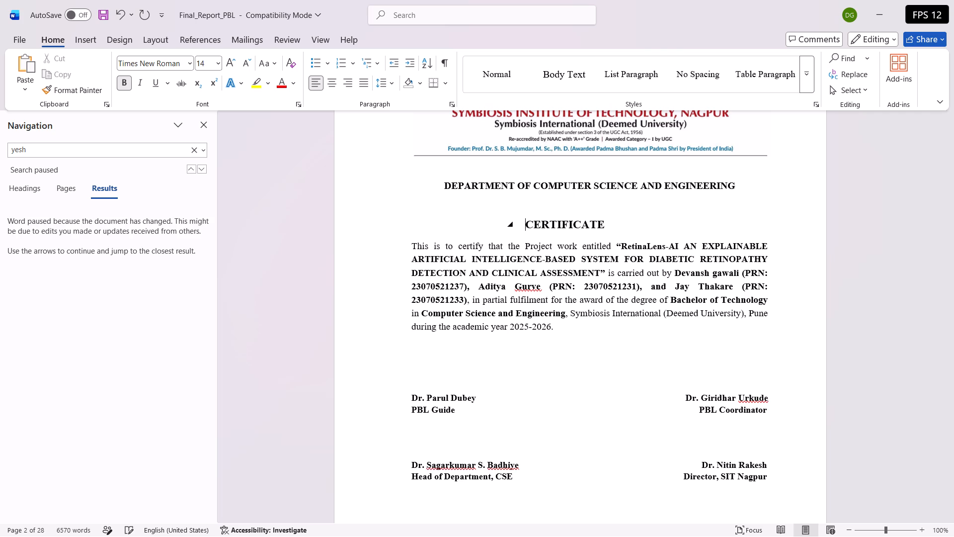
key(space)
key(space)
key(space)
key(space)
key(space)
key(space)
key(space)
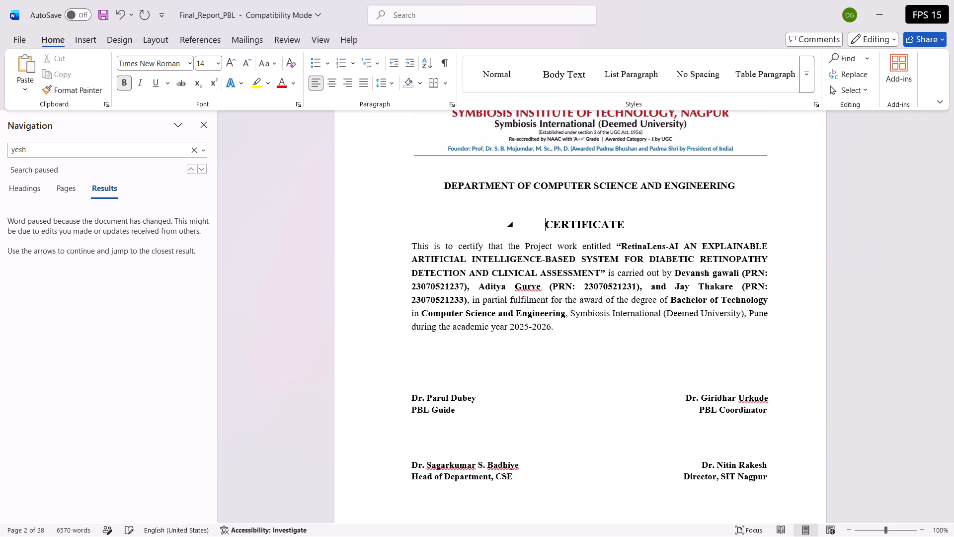
click(594, 320)
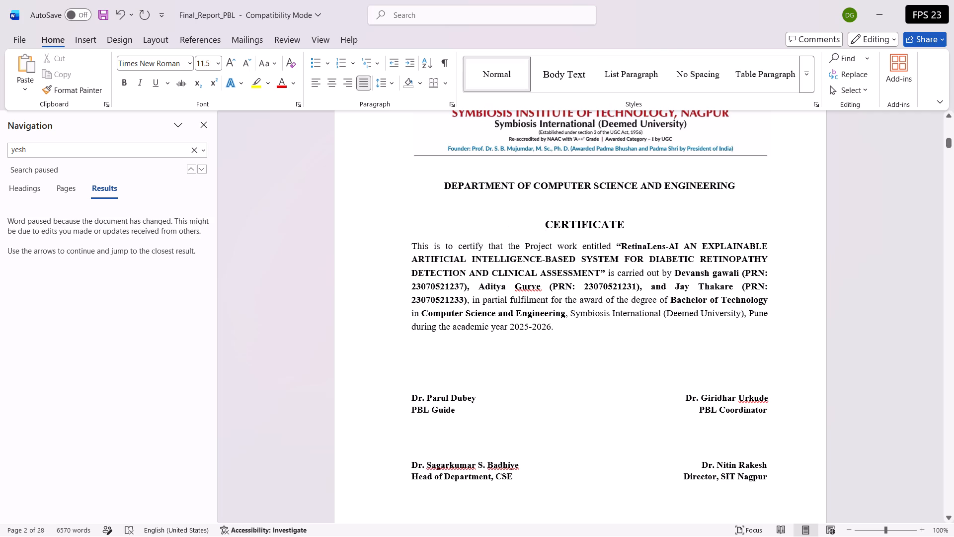
Add a period at the end of the student names line on the Declaration page.
scroll(594, 320, down, 1)
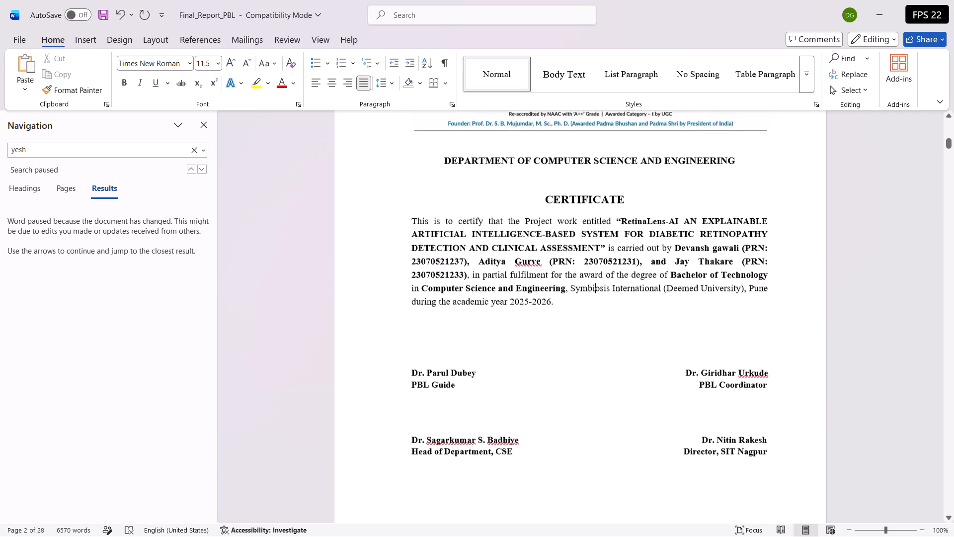
scroll(594, 320, down, 2)
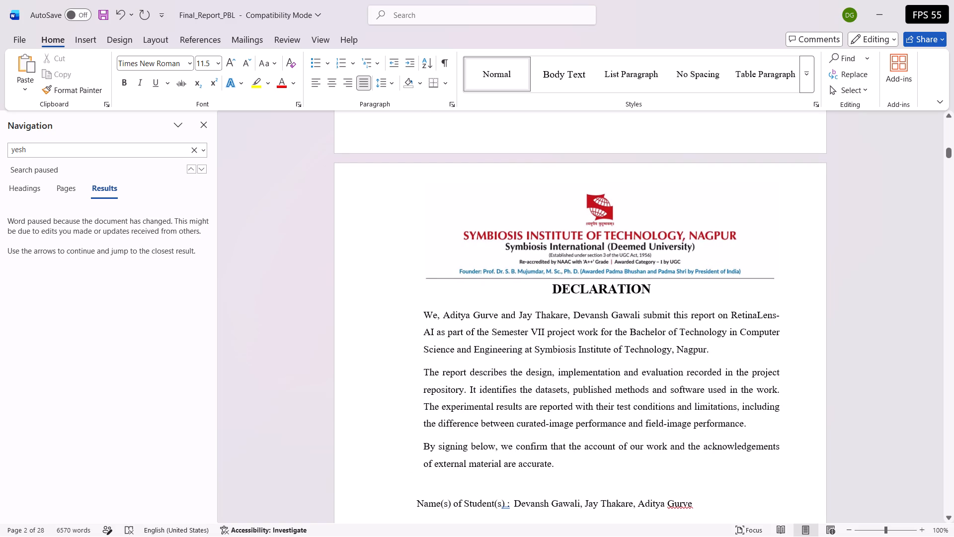
scroll(926, 524, down, 1)
scroll(826, 493, down, 1)
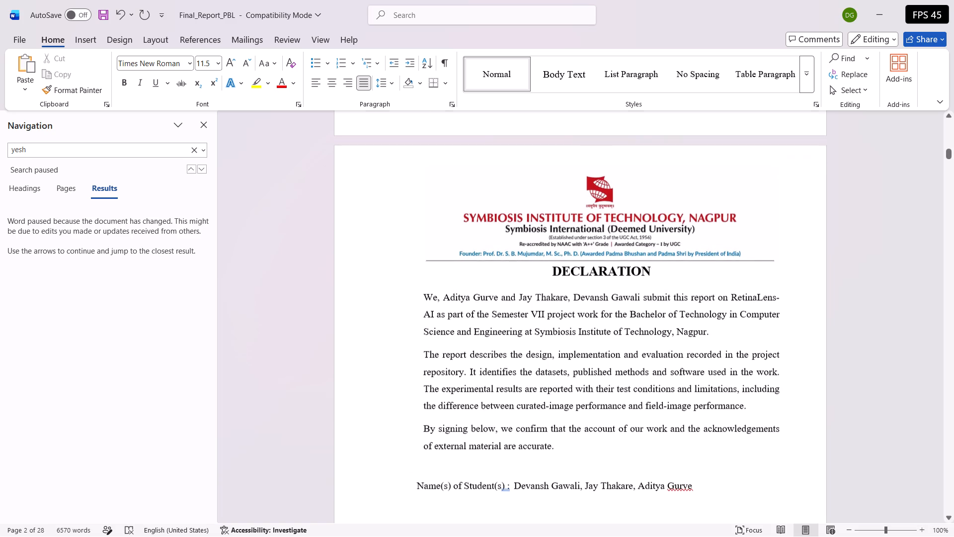
scroll(826, 493, down, 1)
click(702, 427)
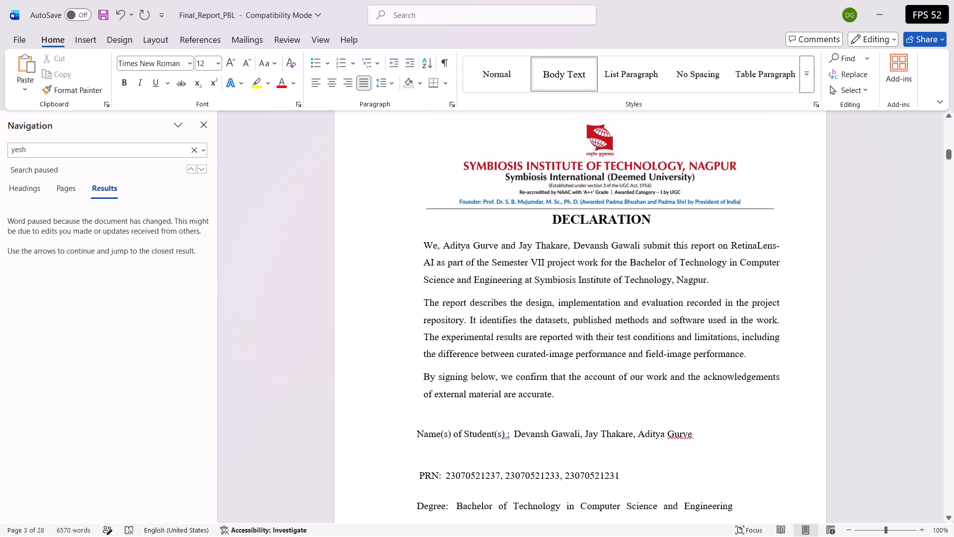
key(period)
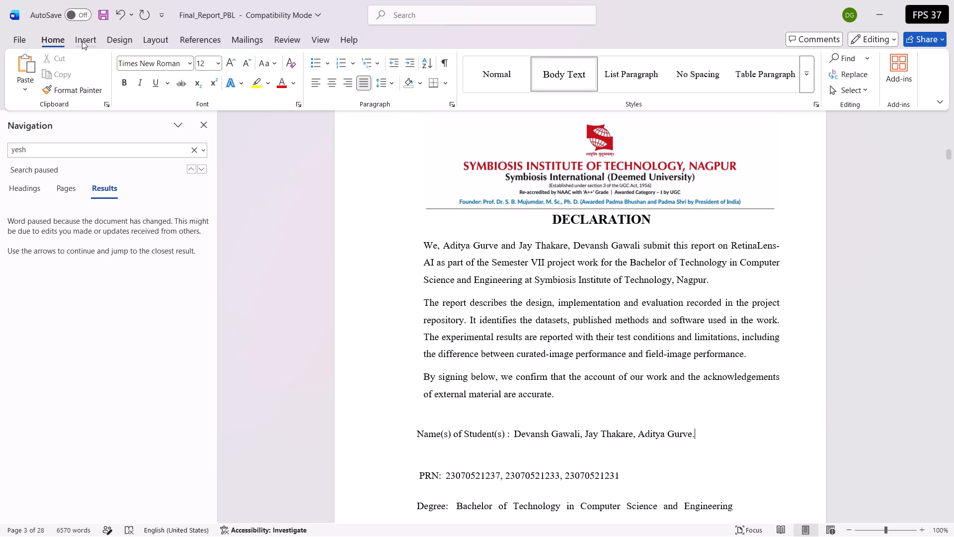
Save the report document.
click(19, 36)
click(39, 205)
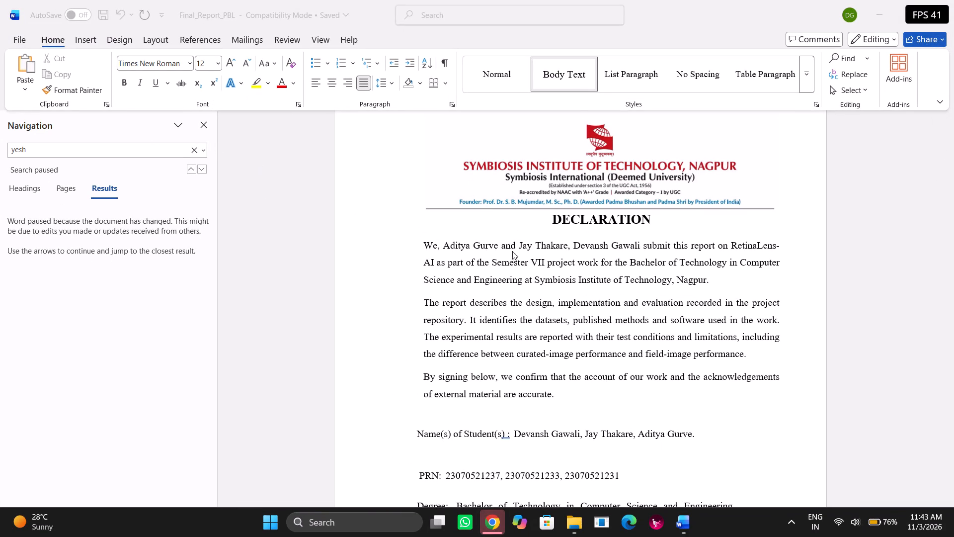
Replace the first student name in the Declaration's opening sentence with the name listed first in the Name(s) of Student(s) line.
click(501, 242)
click(495, 245)
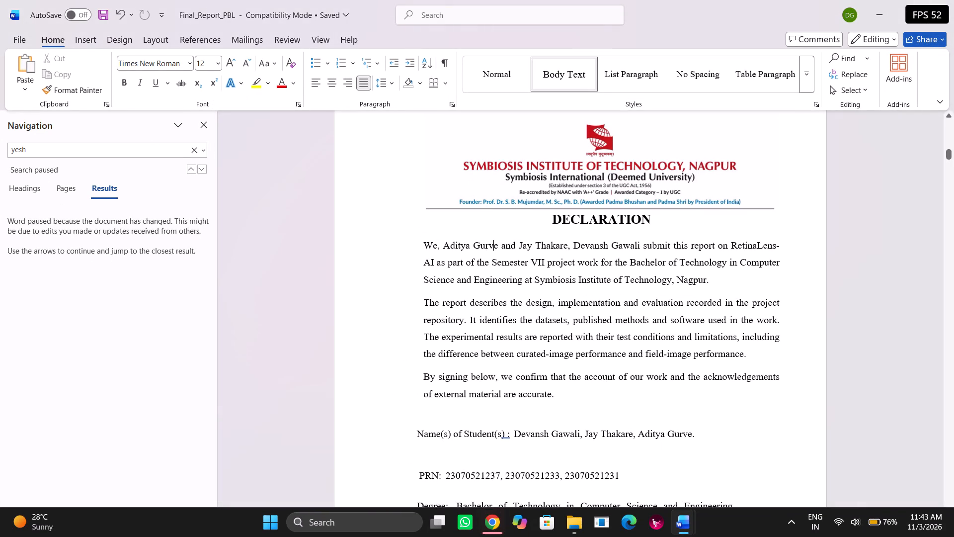
key(Right)
key(BackSpace)
key(BackSpace)
key(BackSpace)
key(BackSpace)
key(BackSpace)
key(BackSpace)
key(BackSpace)
key(BackSpace)
key(BackSpace)
key(BackSpace)
key(BackSpace)
key(BackSpace)
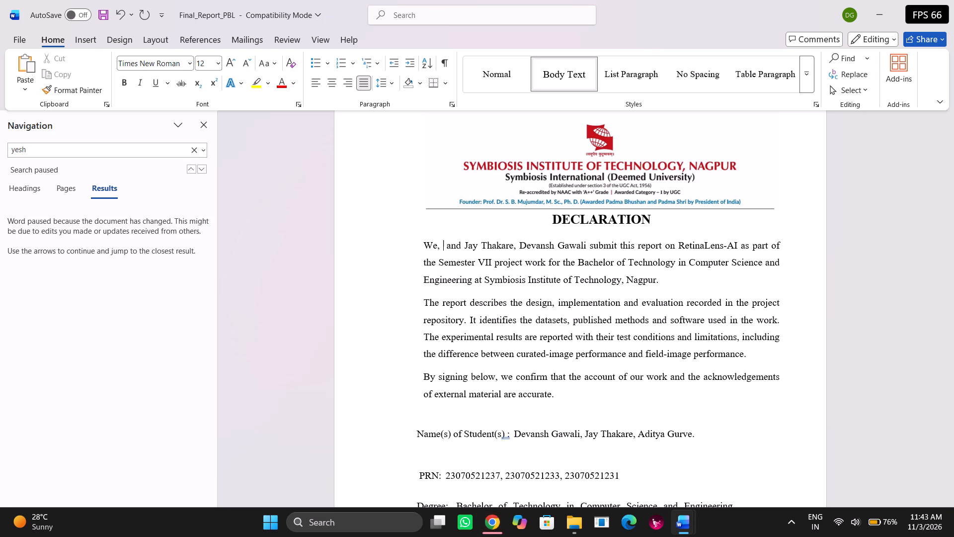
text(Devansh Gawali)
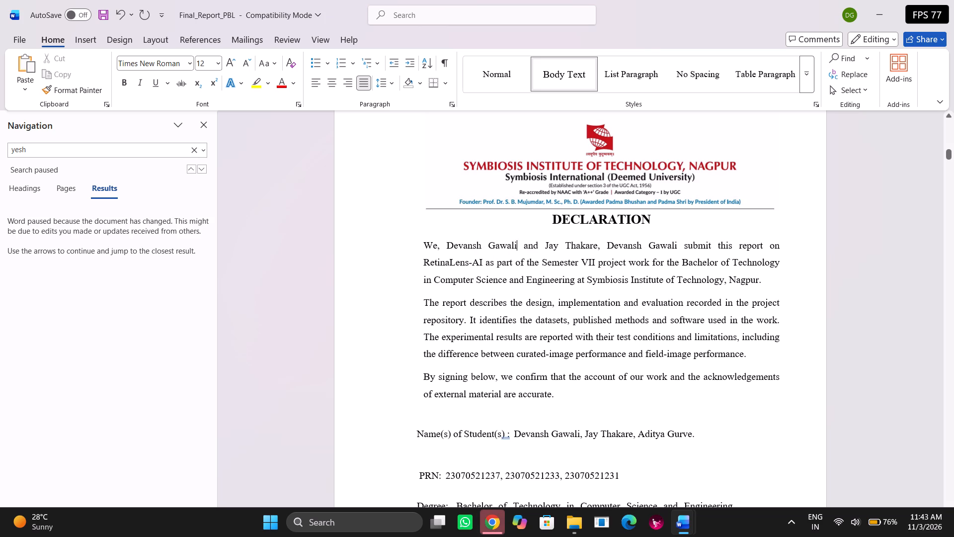
Replace the last student name in the Declaration's opening sentence with the name listed third in the Name(s) of Student(s) line.
click(679, 245)
key(BackSpace)
key(BackSpace)
key(BackSpace)
key(BackSpace)
key(BackSpace)
key(BackSpace)
key(BackSpace)
key(BackSpace)
key(BackSpace)
key(BackSpace)
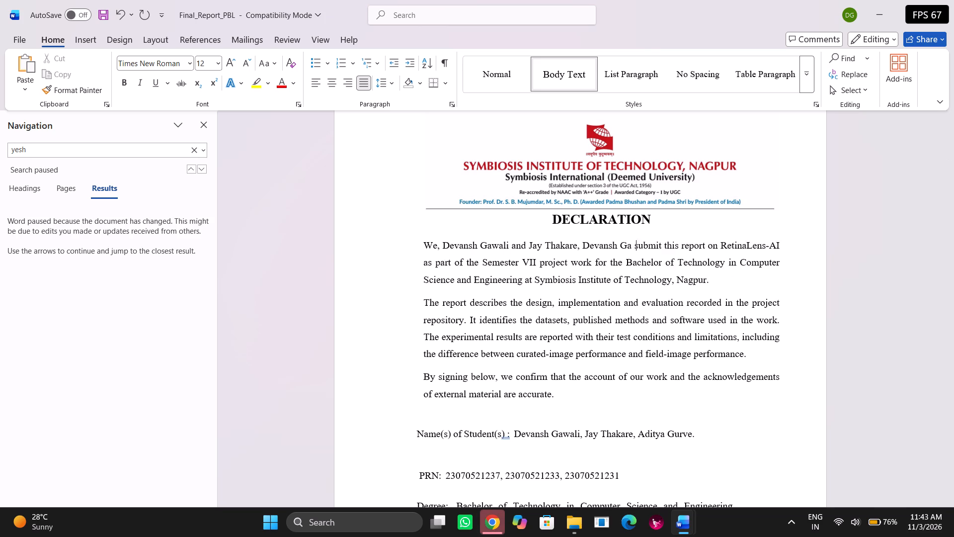
key(BackSpace)
key(BackSpace)
key(BackSpace)
key(BackSpace)
key(BackSpace)
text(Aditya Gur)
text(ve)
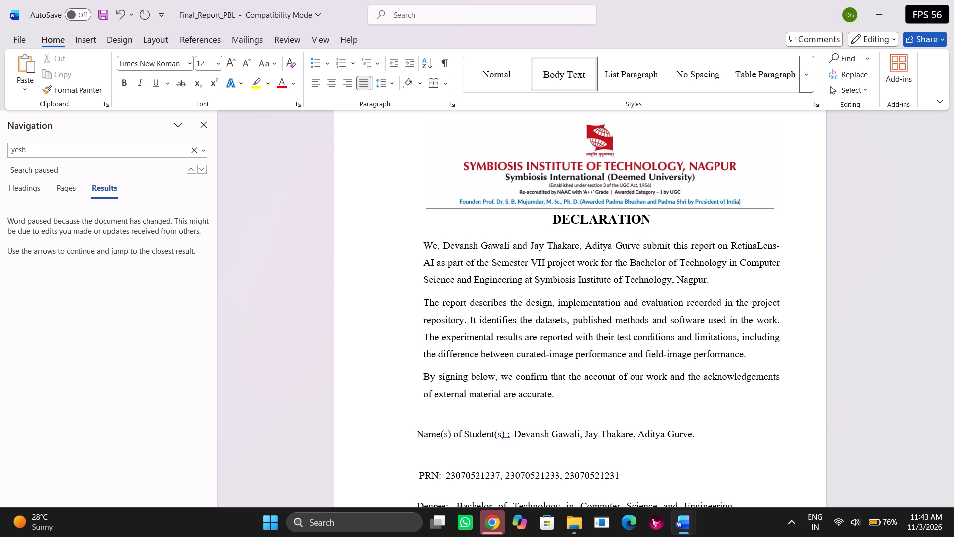
Replace "and" between the first and second student names in the Declaration's opening sentence with a comma and a space.
click(531, 245)
key(BackSpace)
key(BackSpace)
key(BackSpace)
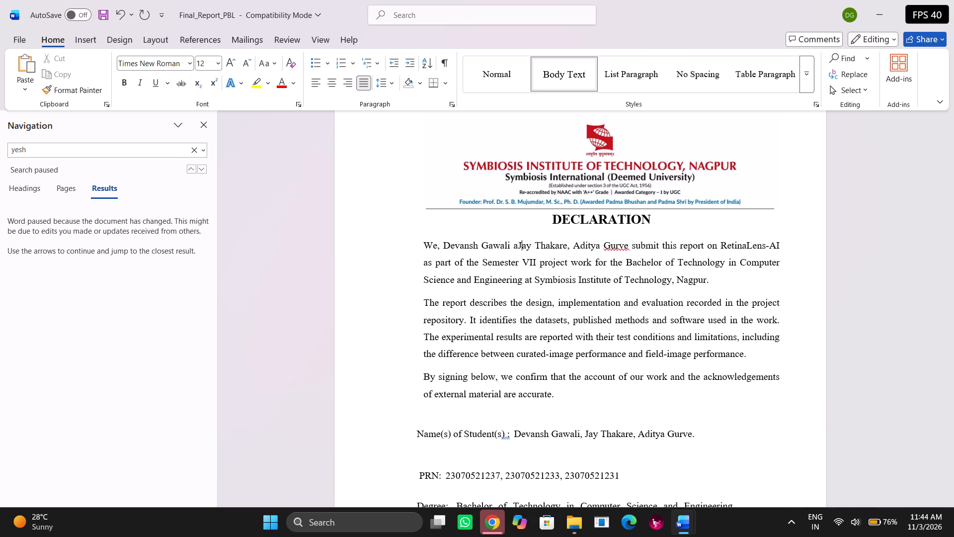
key(BackSpace)
key(BackSpace)
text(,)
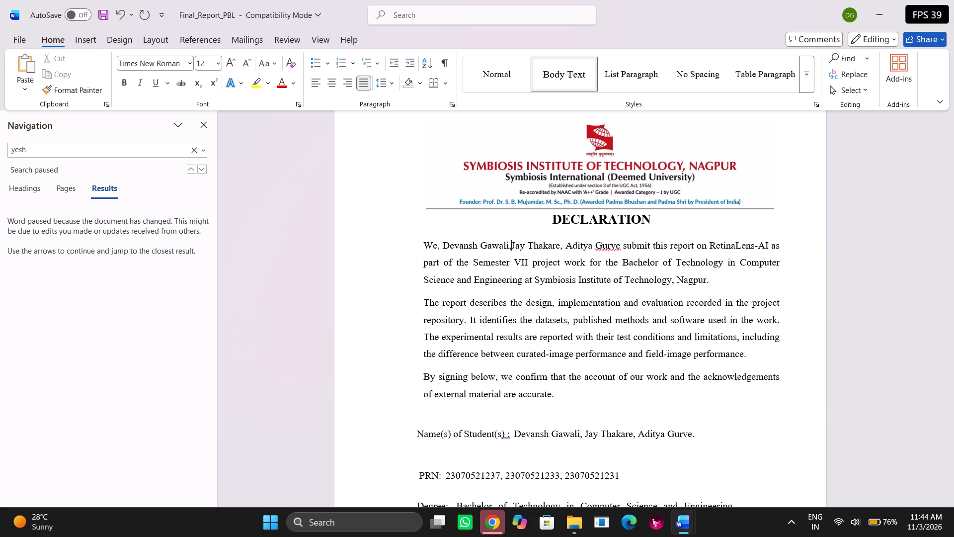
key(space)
Replace the comma between the second and third student names in the Declaration's opening sentence with "and".
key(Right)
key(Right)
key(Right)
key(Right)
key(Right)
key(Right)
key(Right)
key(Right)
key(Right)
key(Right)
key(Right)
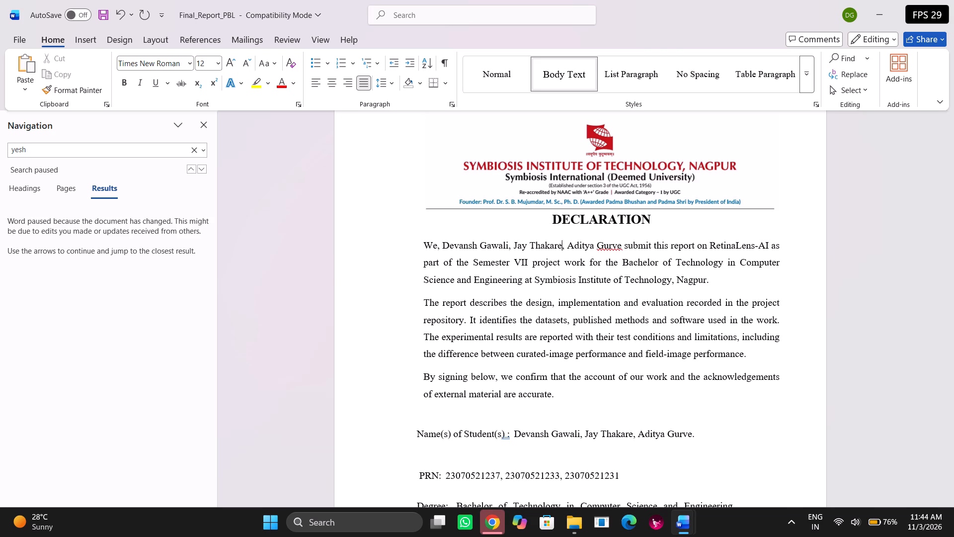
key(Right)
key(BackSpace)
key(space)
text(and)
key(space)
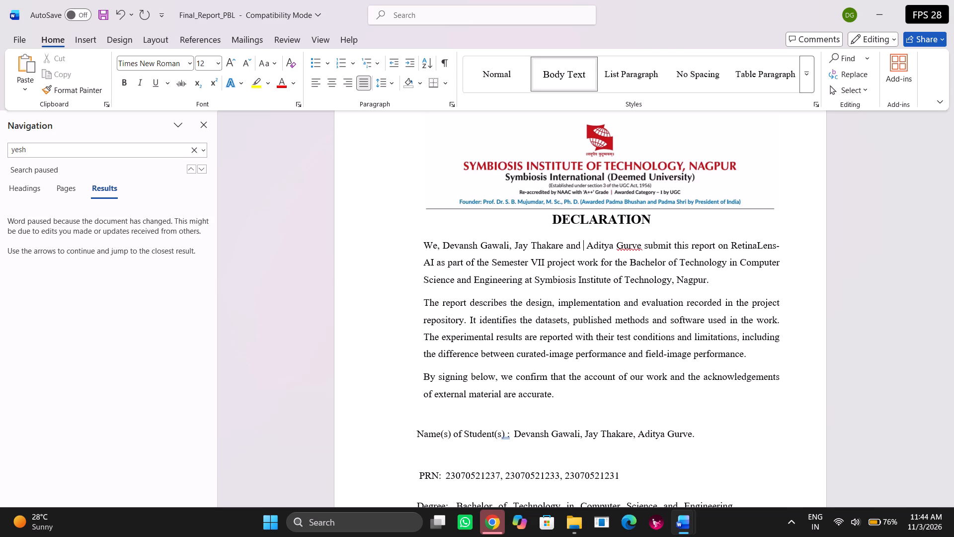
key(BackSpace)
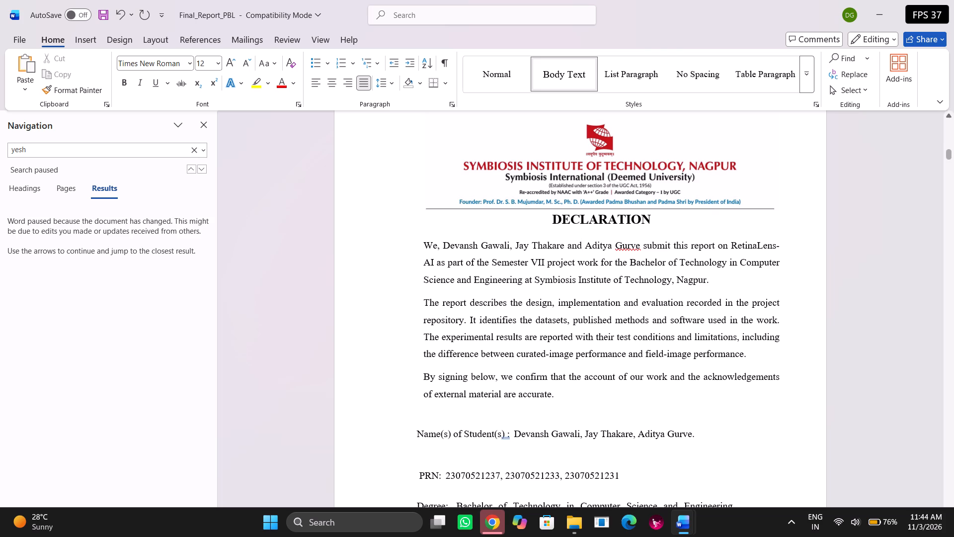
Save the report document with the corrected Declaration.
click(22, 36)
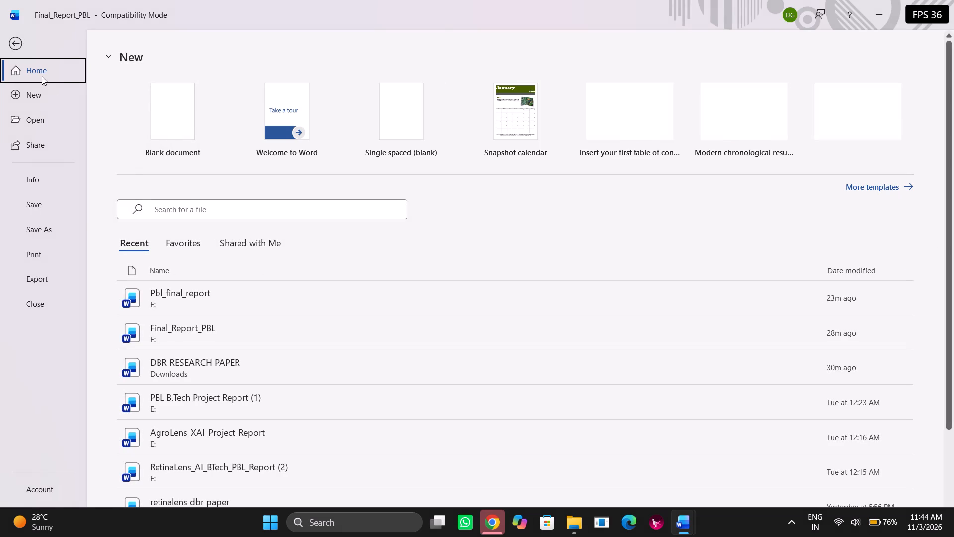
click(37, 207)
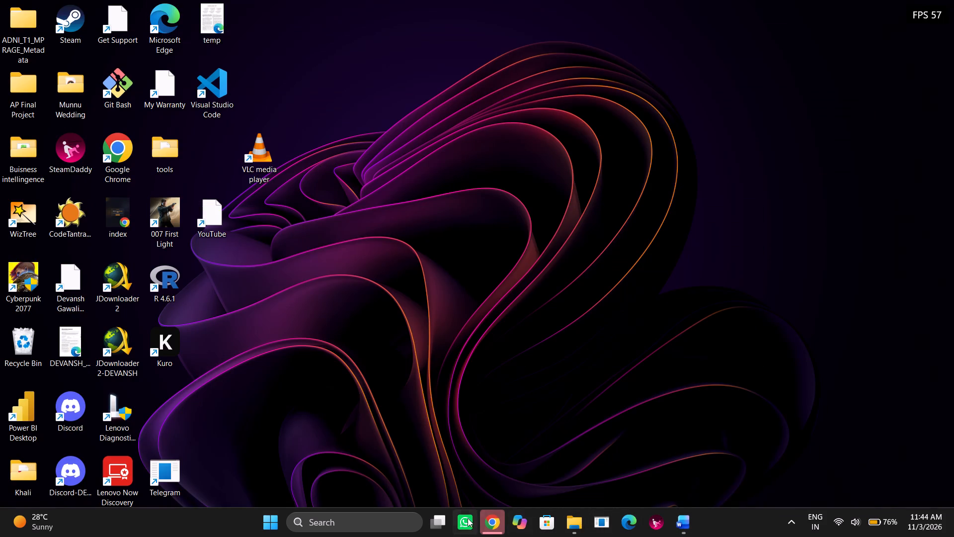
Switch to Chrome, where the report PDFs are open.
click(490, 536)
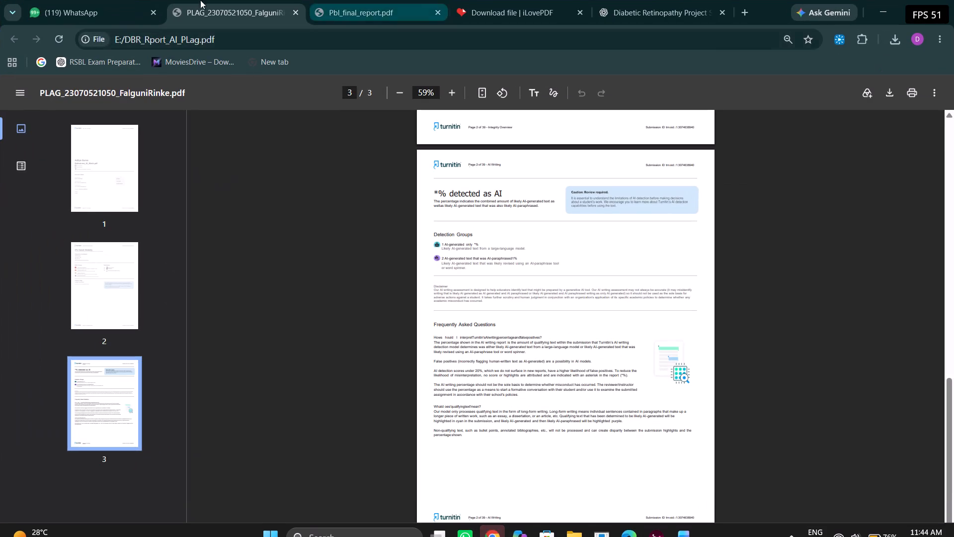